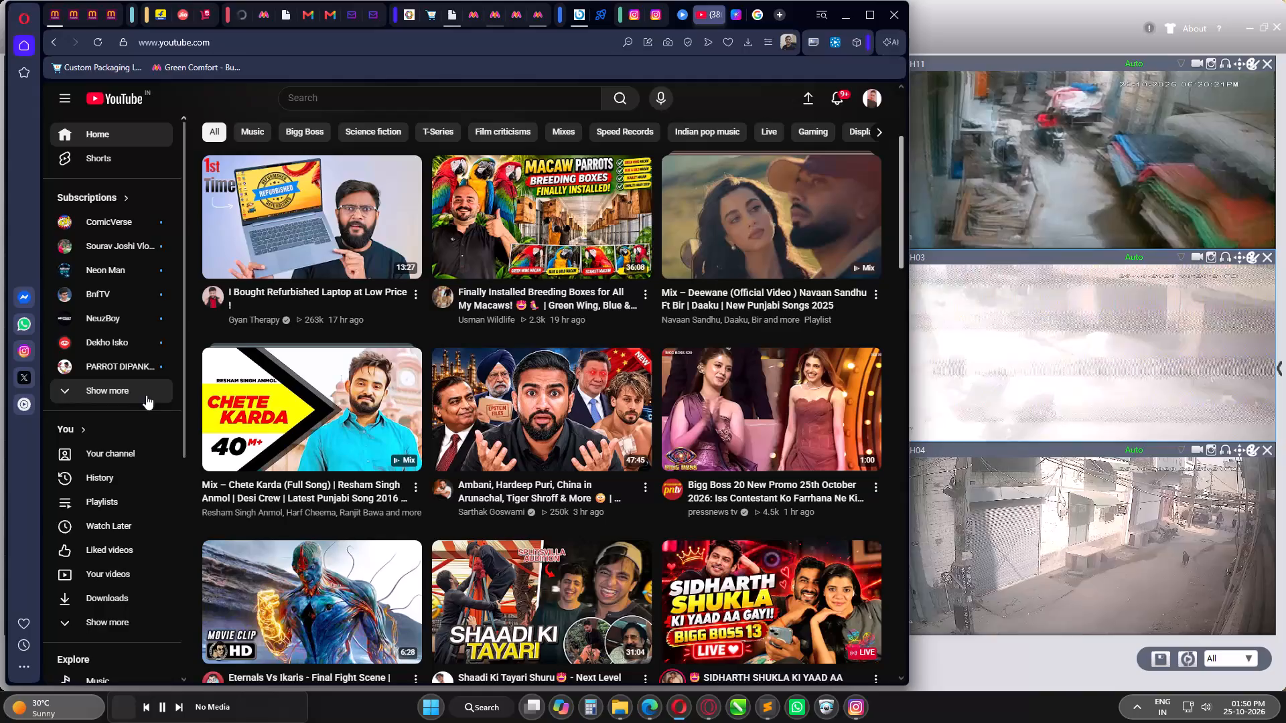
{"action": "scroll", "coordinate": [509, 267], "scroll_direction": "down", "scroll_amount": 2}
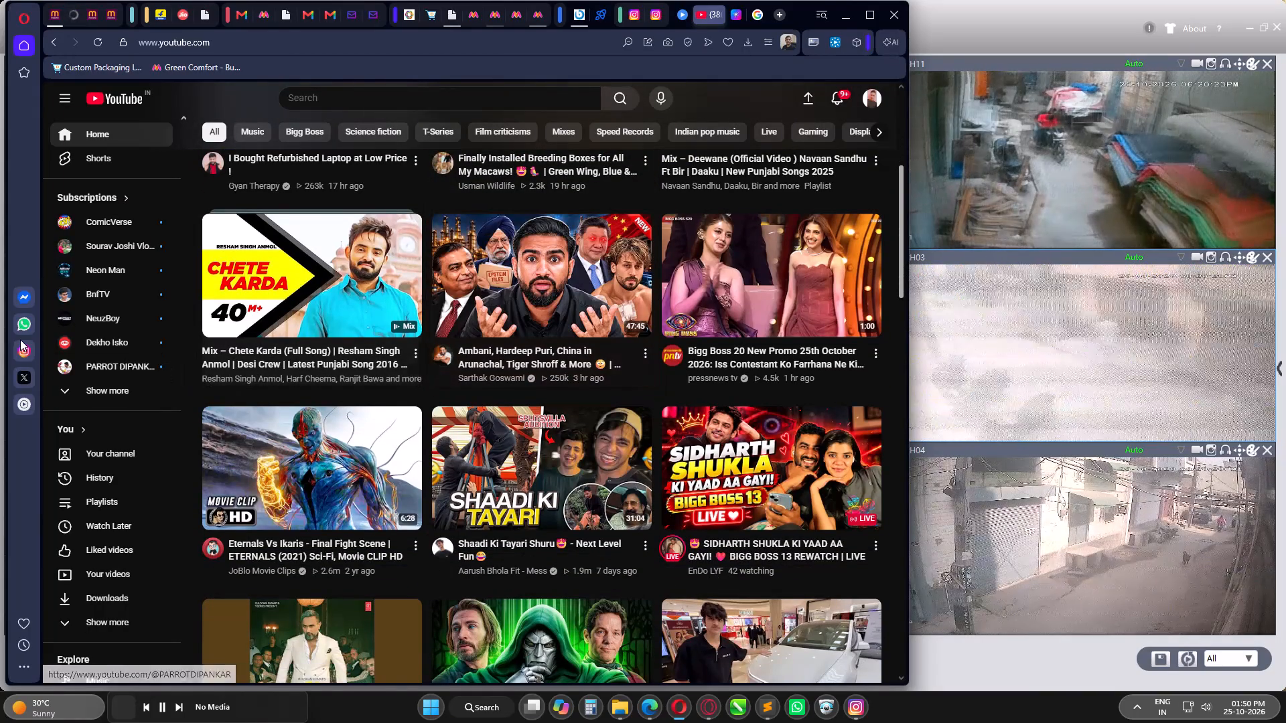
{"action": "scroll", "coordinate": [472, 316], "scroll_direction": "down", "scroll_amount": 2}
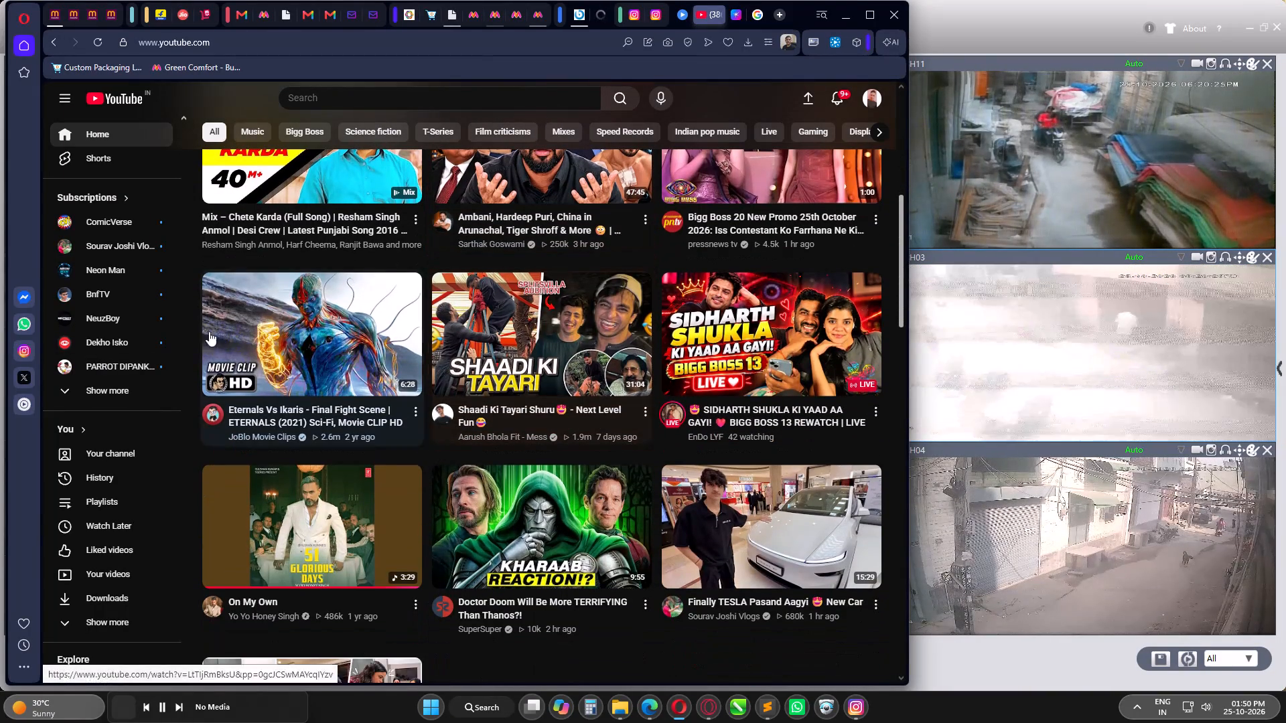
Check the Pending orders in the Green Comfort supplier panel, then switch to Opera GX for the Green Comfort Footwear Collection orders.
{"action": "left_click", "coordinate": [50, 14]}
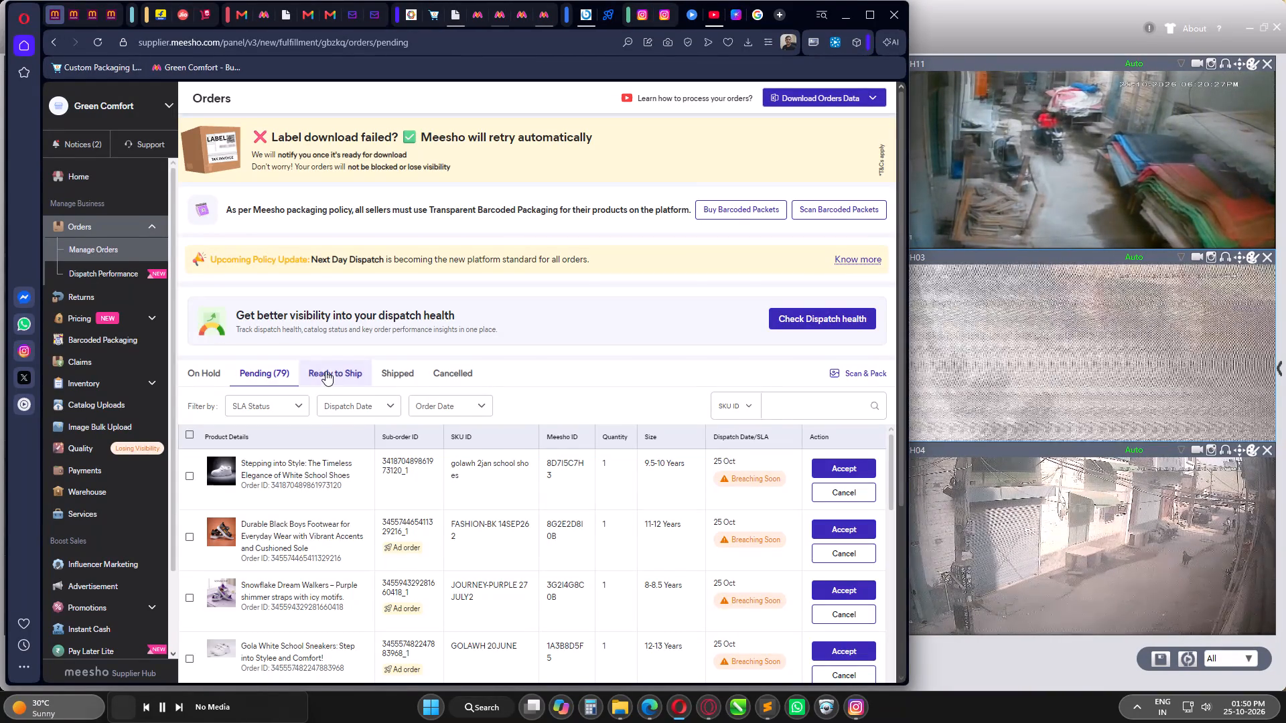
{"action": "left_click", "coordinate": [326, 371]}
{"action": "left_click", "coordinate": [277, 372]}
{"action": "scroll", "coordinate": [562, 326], "scroll_direction": "down", "scroll_amount": 2}
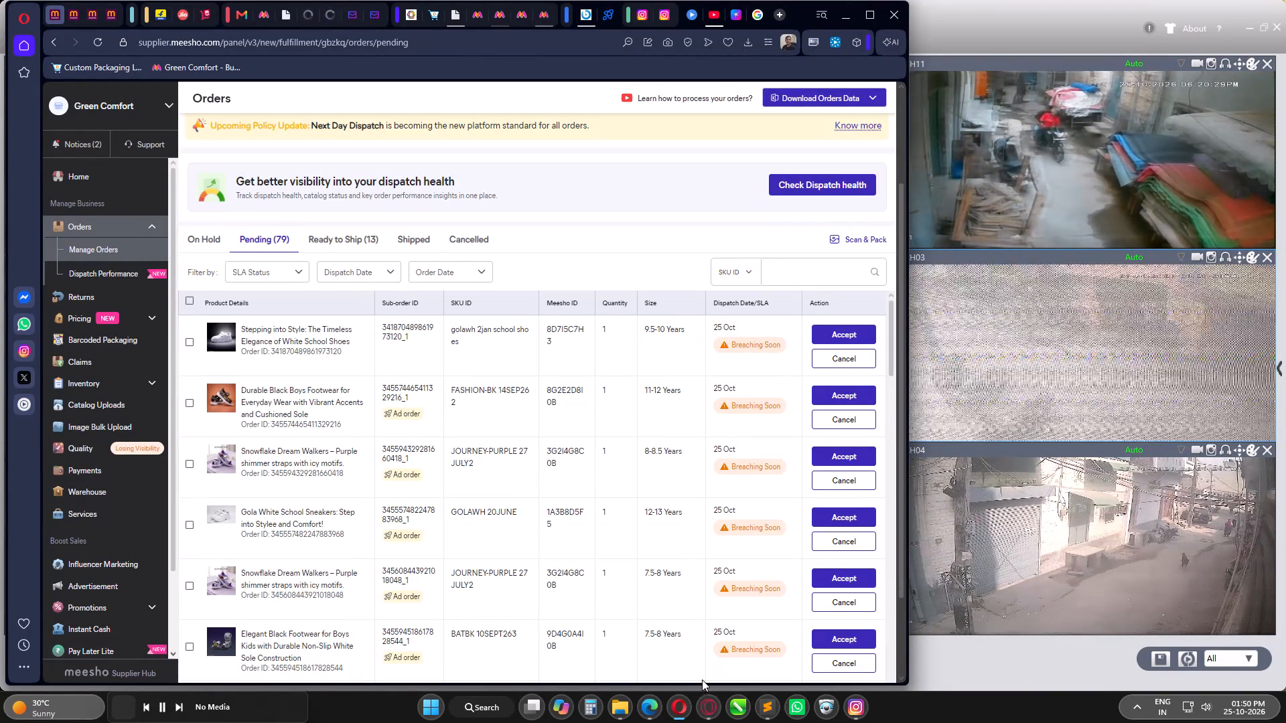
{"action": "left_click", "coordinate": [716, 713]}
{"action": "left_click", "coordinate": [243, 125]}
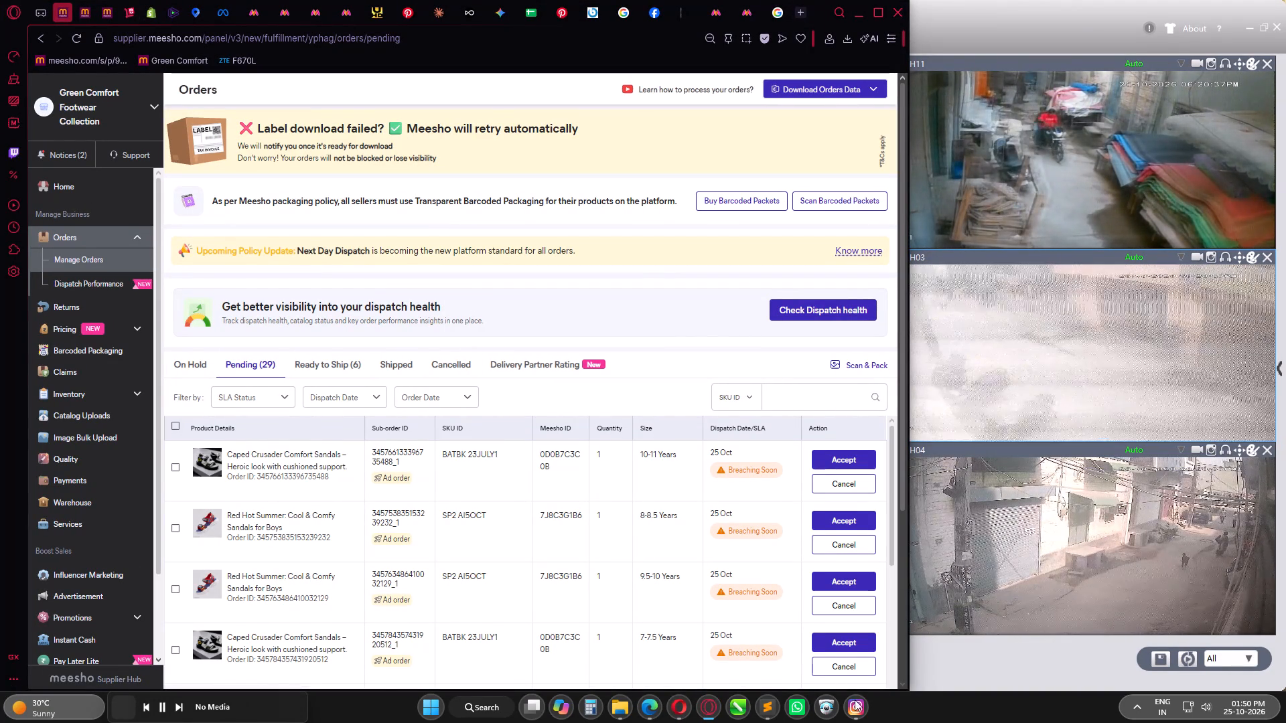
Open the workbook gola,sswh.xlsx from the Downloads folder in Excel and dismiss the Office activation wizard.
{"action": "left_click", "coordinate": [624, 709]}
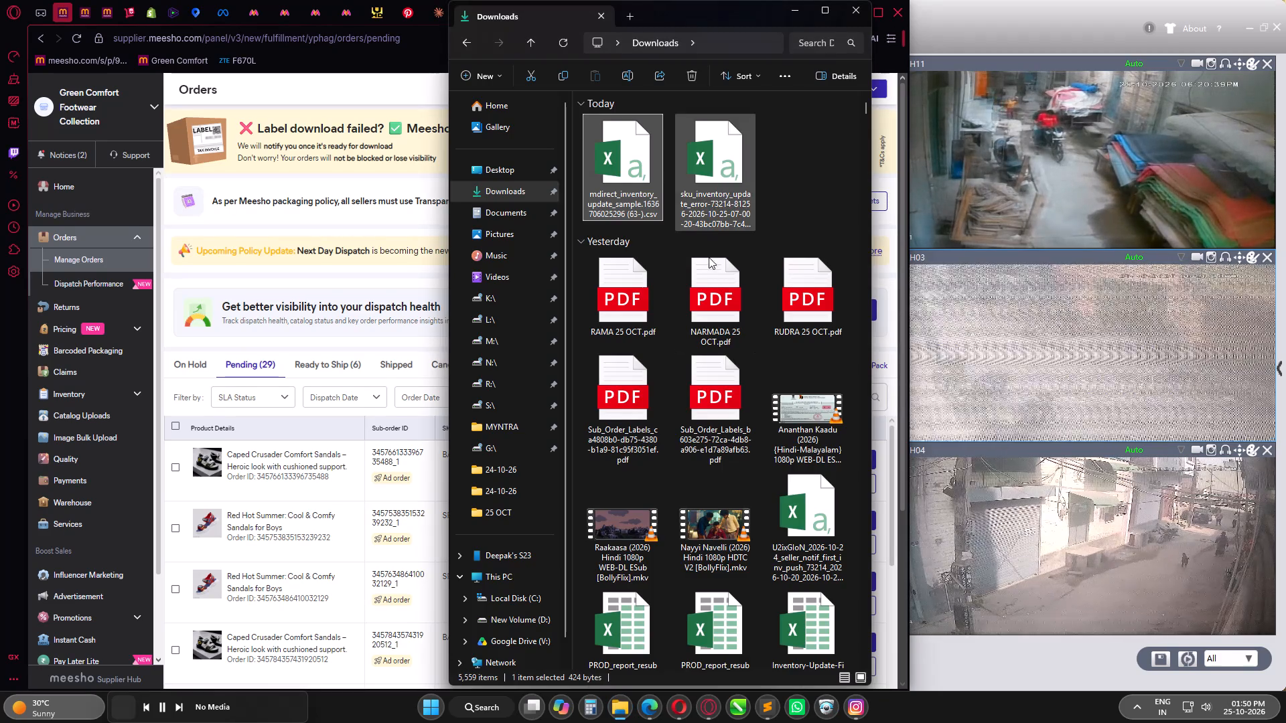
{"action": "scroll", "coordinate": [704, 278], "scroll_direction": "down", "scroll_amount": 1}
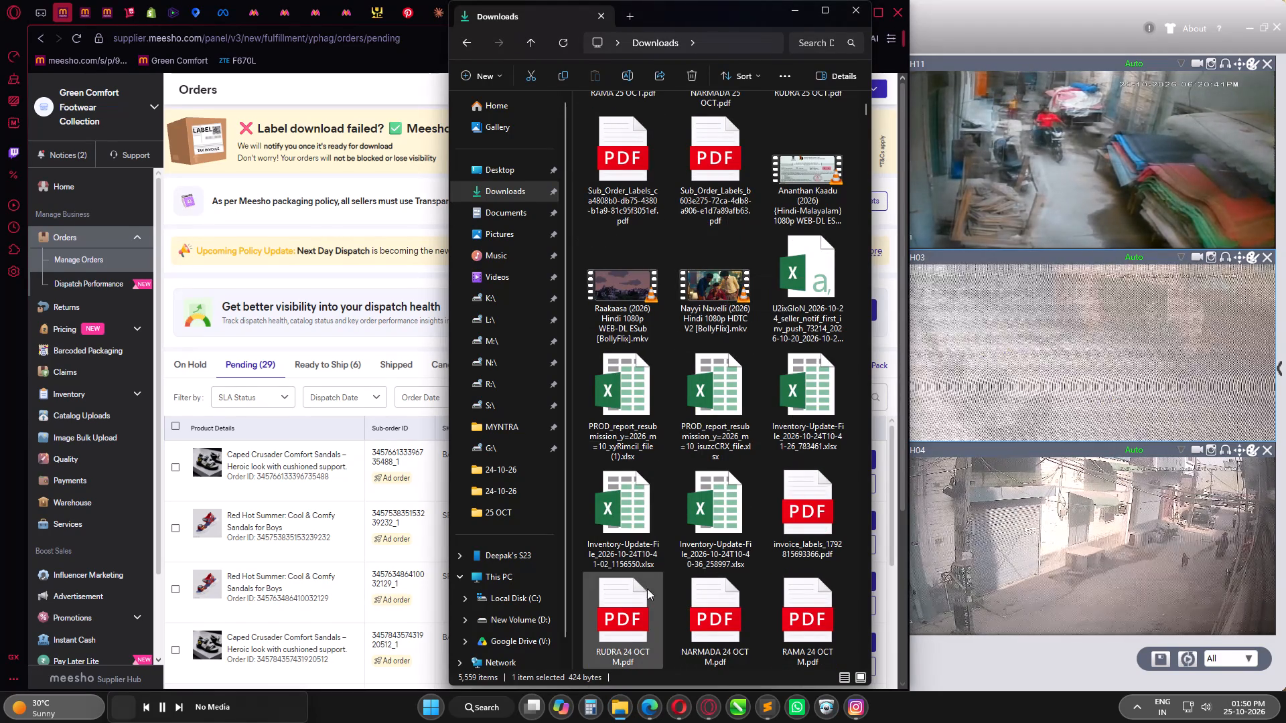
{"action": "scroll", "coordinate": [700, 430], "scroll_direction": "down", "scroll_amount": 2}
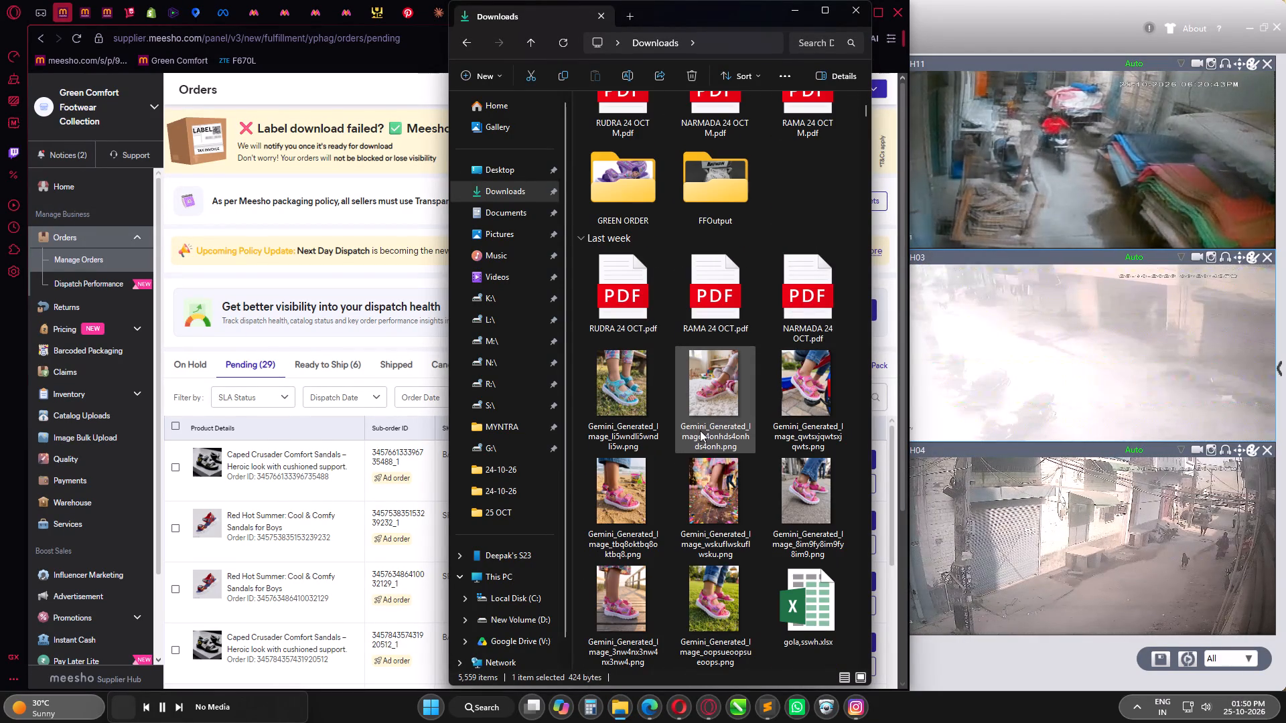
{"action": "double_click", "coordinate": [818, 622]}
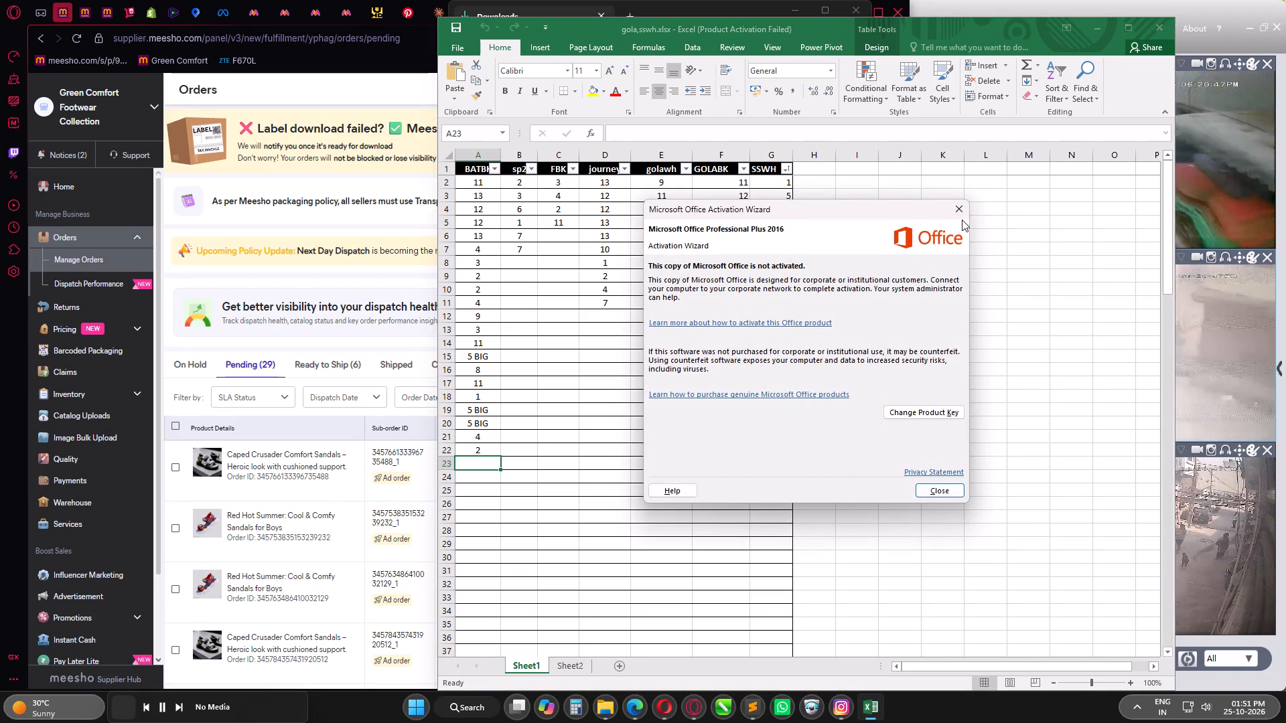
{"action": "left_click", "coordinate": [958, 214]}
Narrow the Excel window to columns A to G, place it beside the browser and minimize the Downloads window.
{"action": "left_click_drag", "start_coordinate": [1178, 297], "coordinate": [841, 325]}
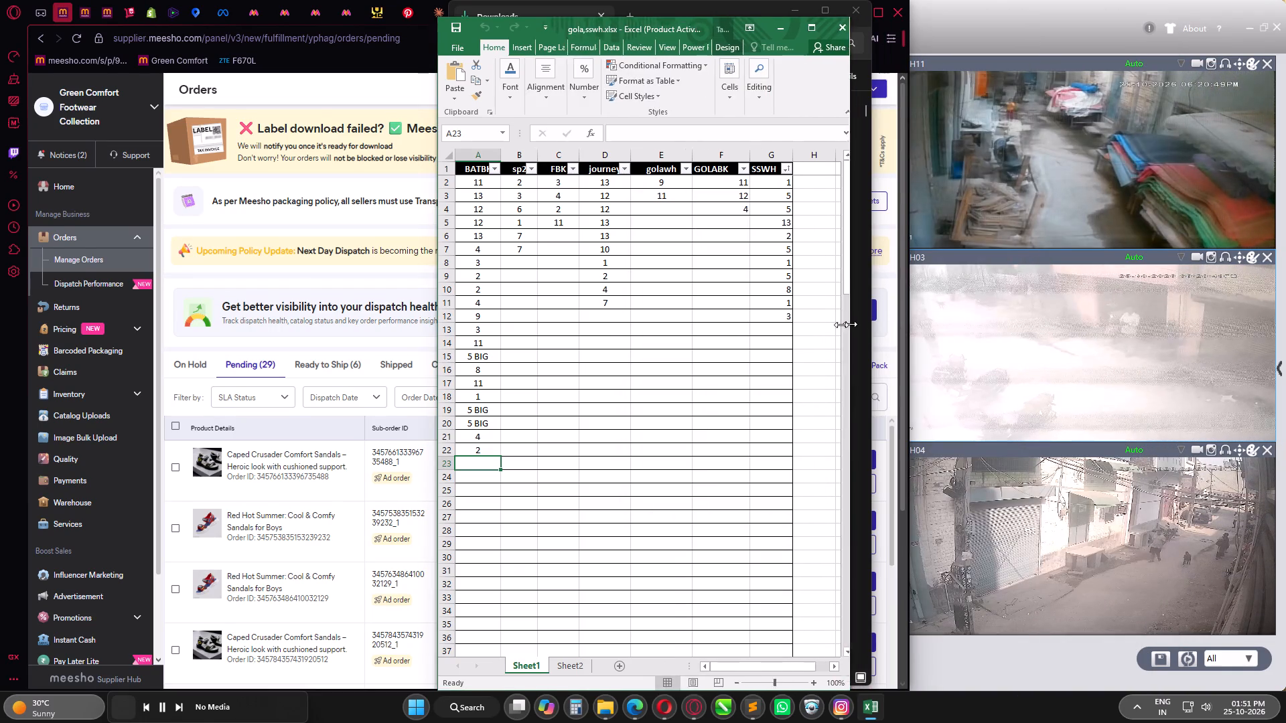
{"action": "left_click_drag", "start_coordinate": [841, 325], "coordinate": [817, 329]}
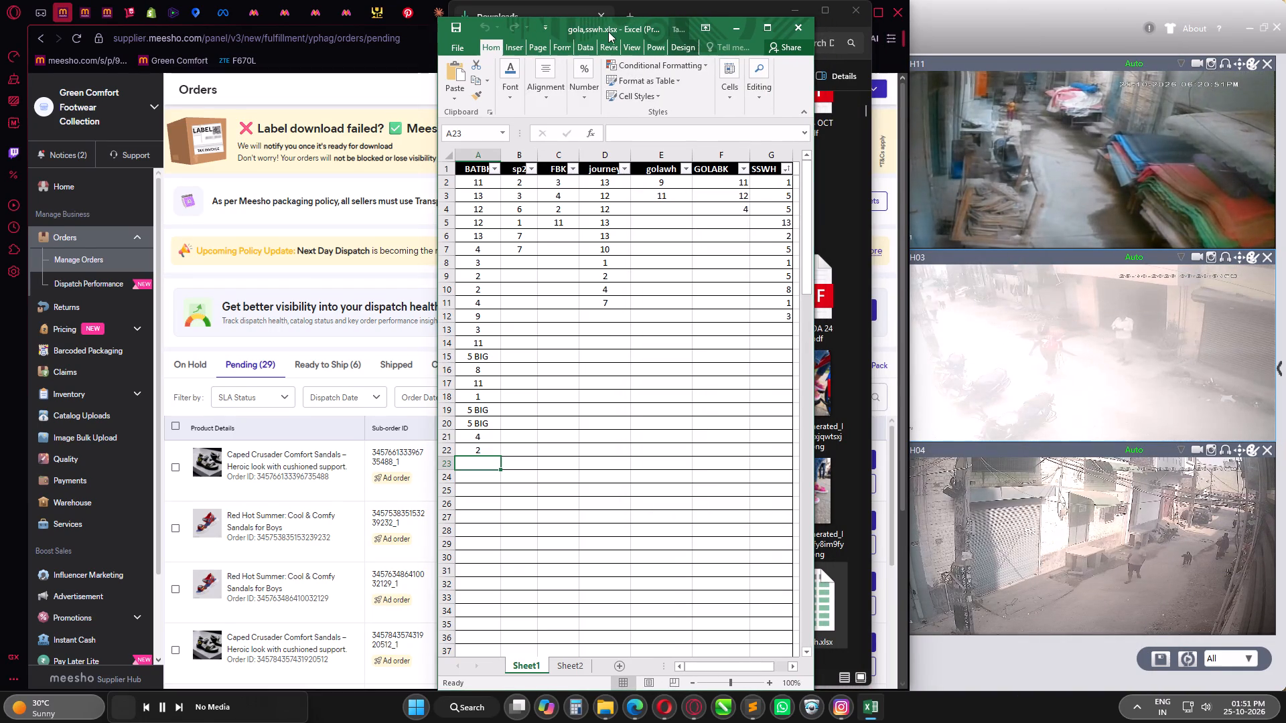
{"action": "left_click_drag", "start_coordinate": [603, 31], "coordinate": [585, 54]}
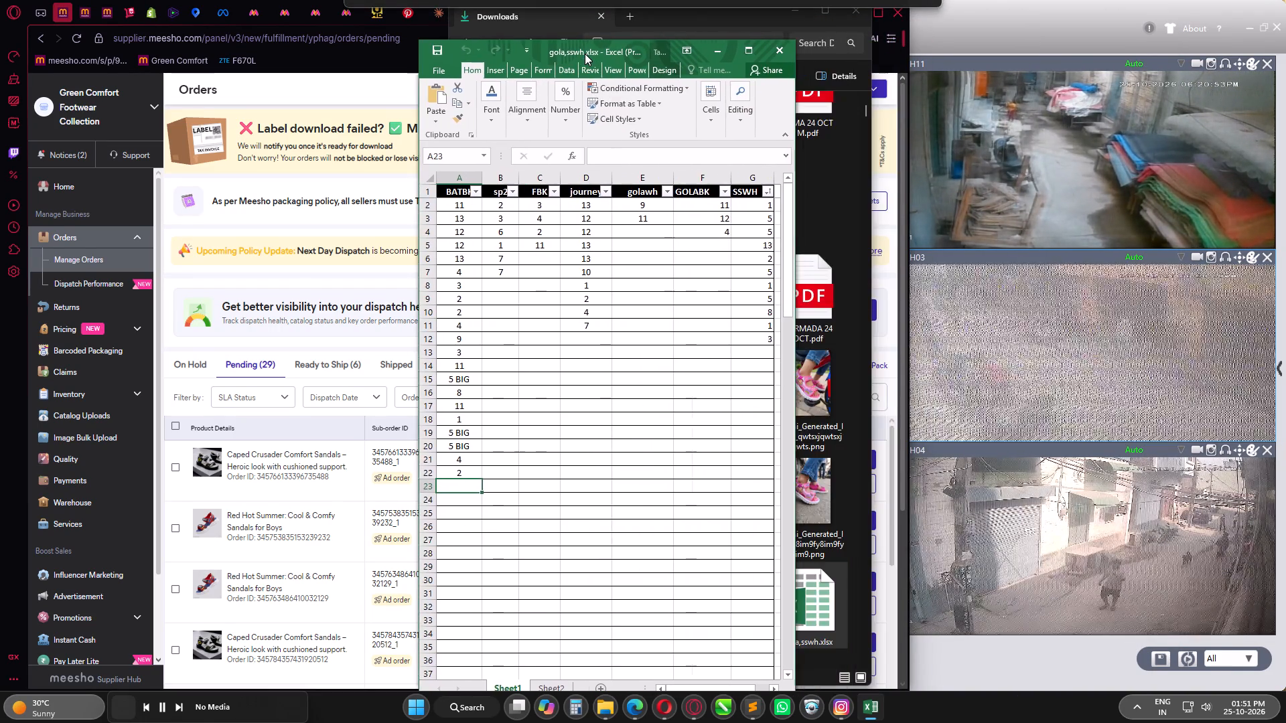
{"action": "left_click_drag", "start_coordinate": [585, 54], "coordinate": [1078, 15]}
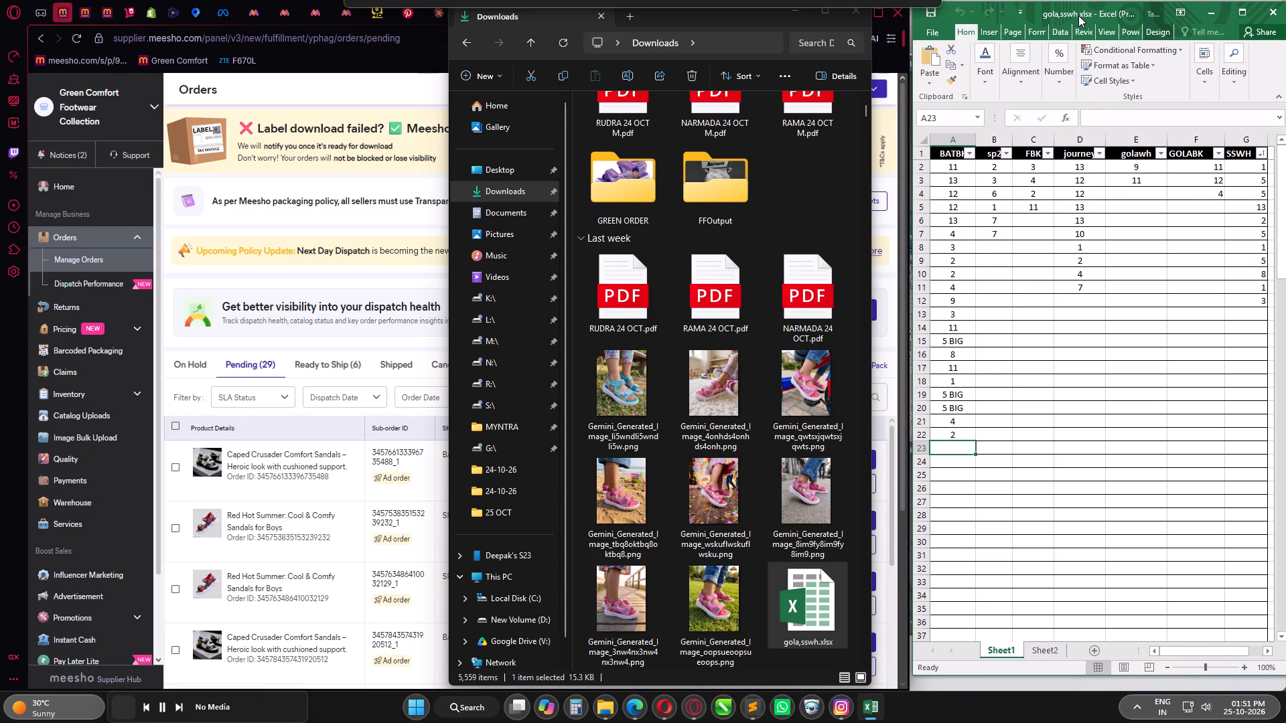
{"action": "left_click_drag", "start_coordinate": [1078, 15], "coordinate": [1076, 15]}
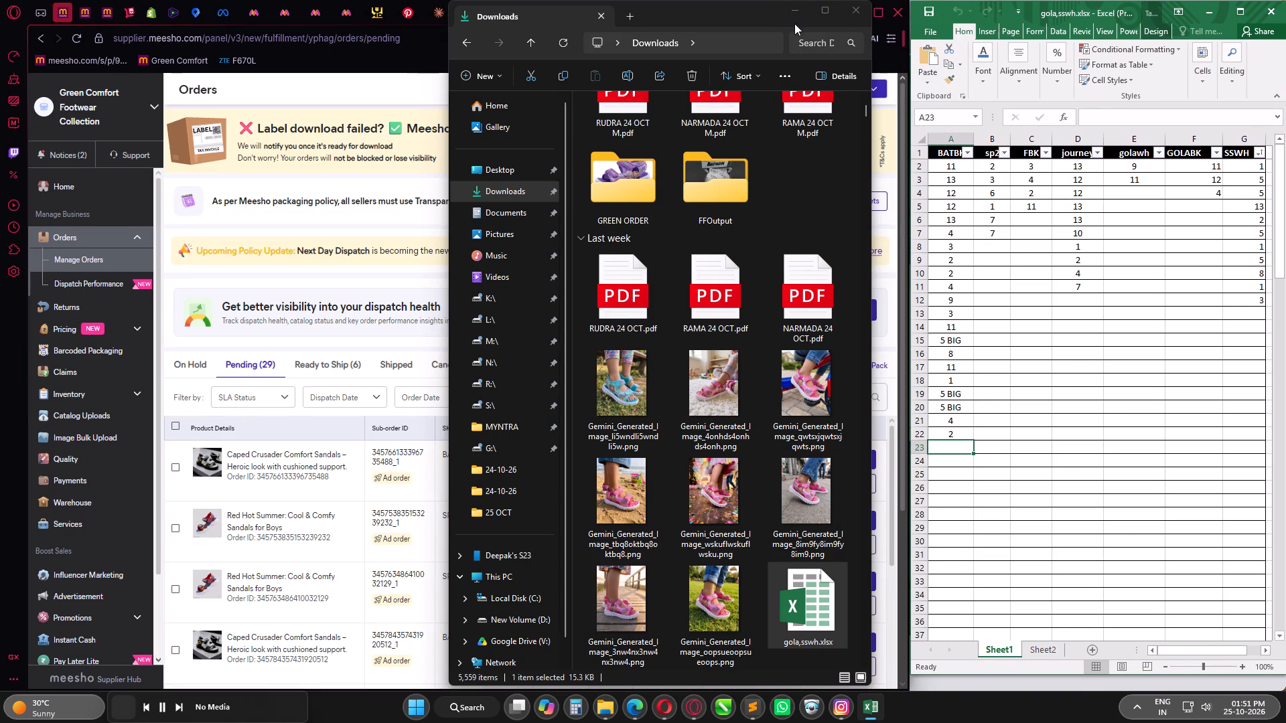
{"action": "left_click", "coordinate": [796, 16]}
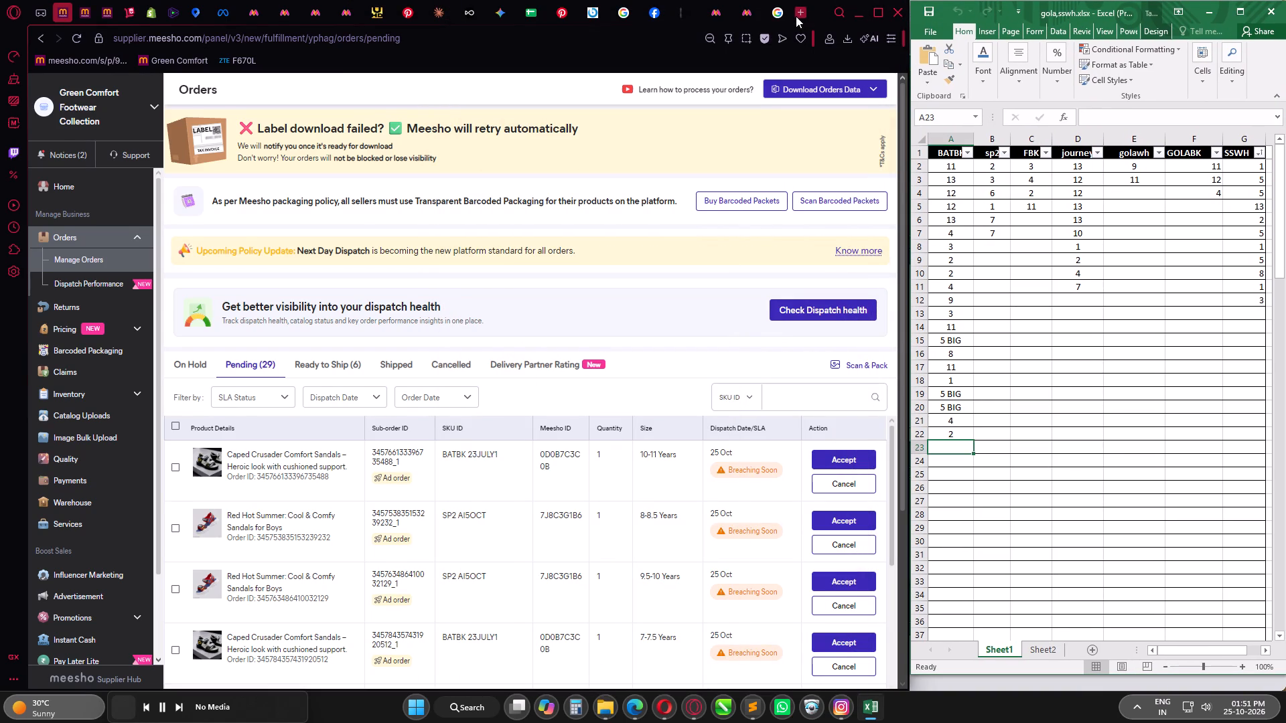
Check the Ready to Ship orders of Green Comfort Footwear Collection and return to the Pending orders.
{"action": "left_click", "coordinate": [335, 366]}
{"action": "scroll", "coordinate": [473, 361], "scroll_direction": "down", "scroll_amount": 7}
{"action": "scroll", "coordinate": [451, 395], "scroll_direction": "up", "scroll_amount": 4}
{"action": "left_click", "coordinate": [266, 369]}
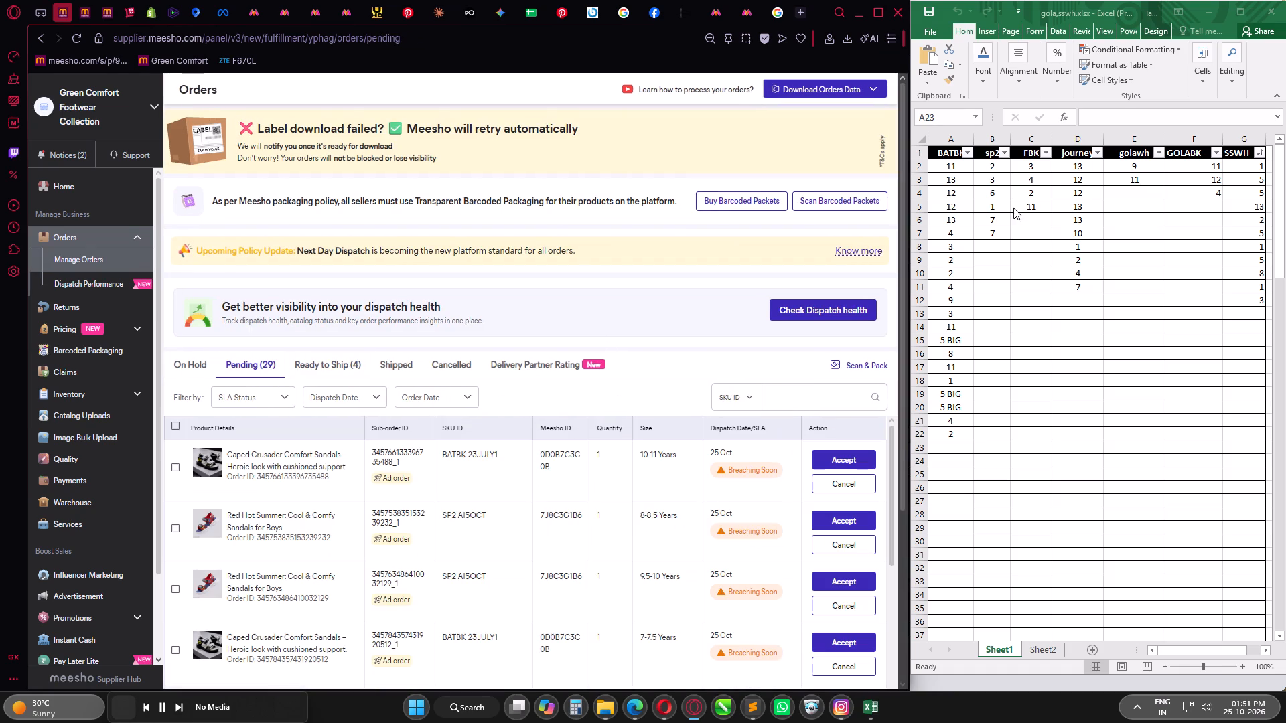
Clear all old size entries below the header row in Sheet1, from A2 to G22.
{"action": "left_click", "coordinate": [1013, 208]}
{"action": "scroll", "coordinate": [963, 189], "scroll_direction": "up", "scroll_amount": 5}
{"action": "left_click", "coordinate": [950, 165]}
{"action": "key", "text": "ctrl+shift+Right"}
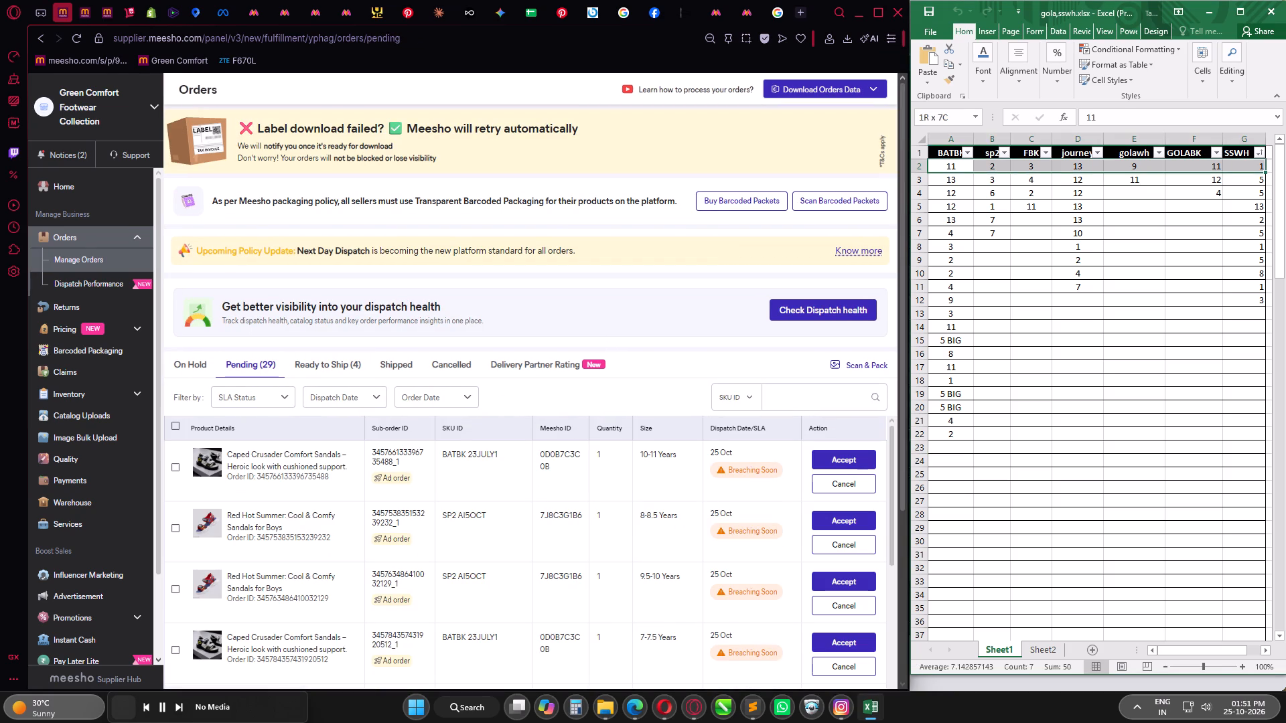
{"action": "key", "text": "ctrl+shift+Down"}
{"action": "key", "text": "Delete"}
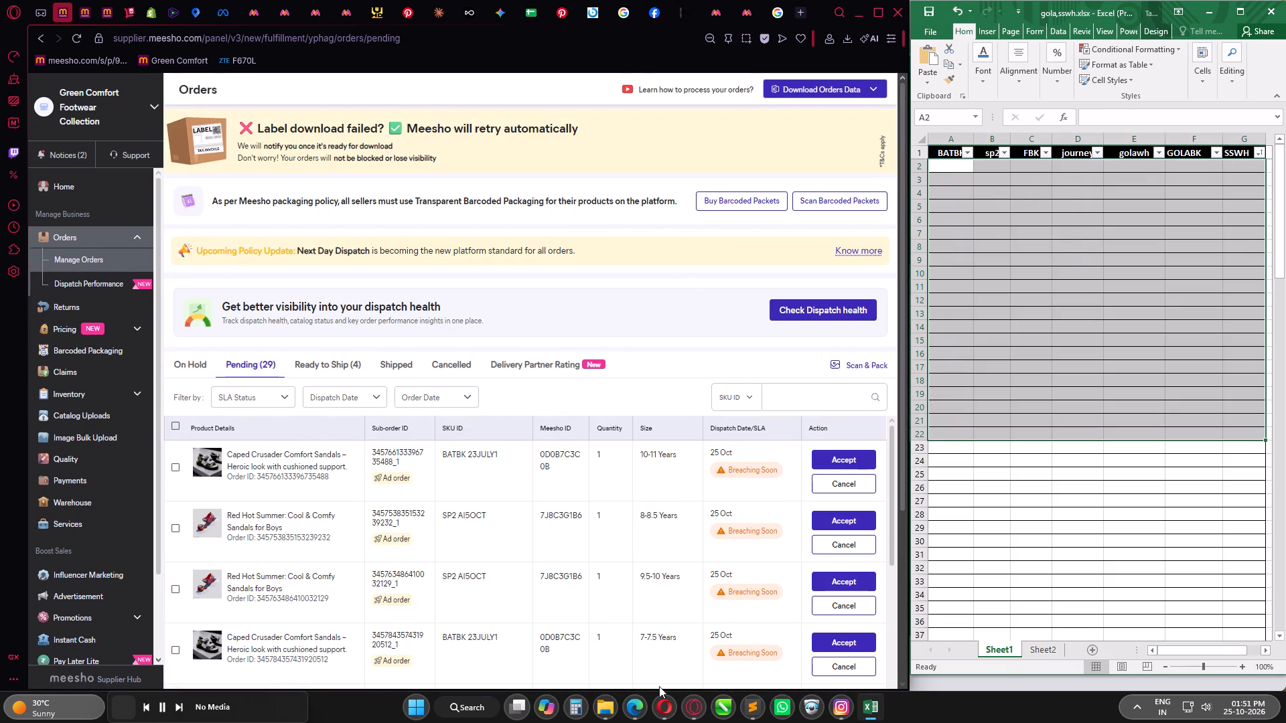
Switch to Opera and play the YouTube video "Shaadi Ki Tayari Shuru - Next Level Fun".
{"action": "left_click", "coordinate": [674, 720]}
{"action": "left_click", "coordinate": [1141, 718]}
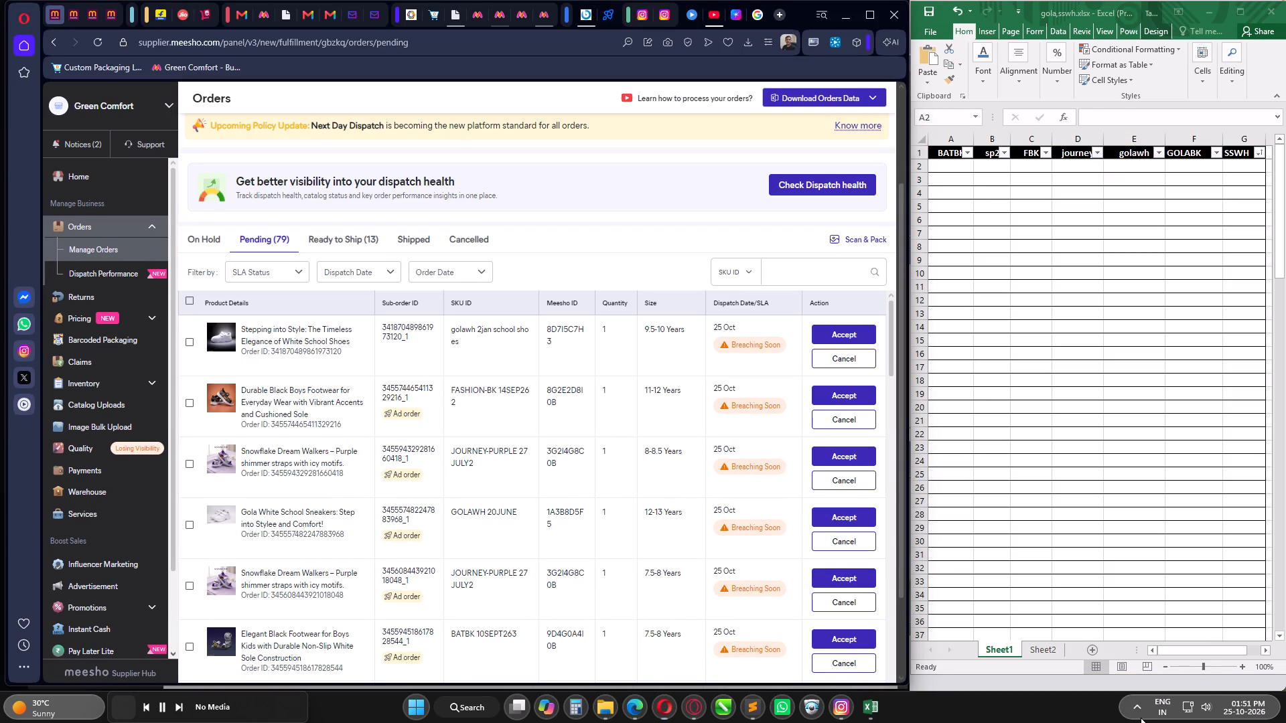
{"action": "left_click", "coordinate": [1141, 718]}
{"action": "left_click", "coordinate": [715, 15]}
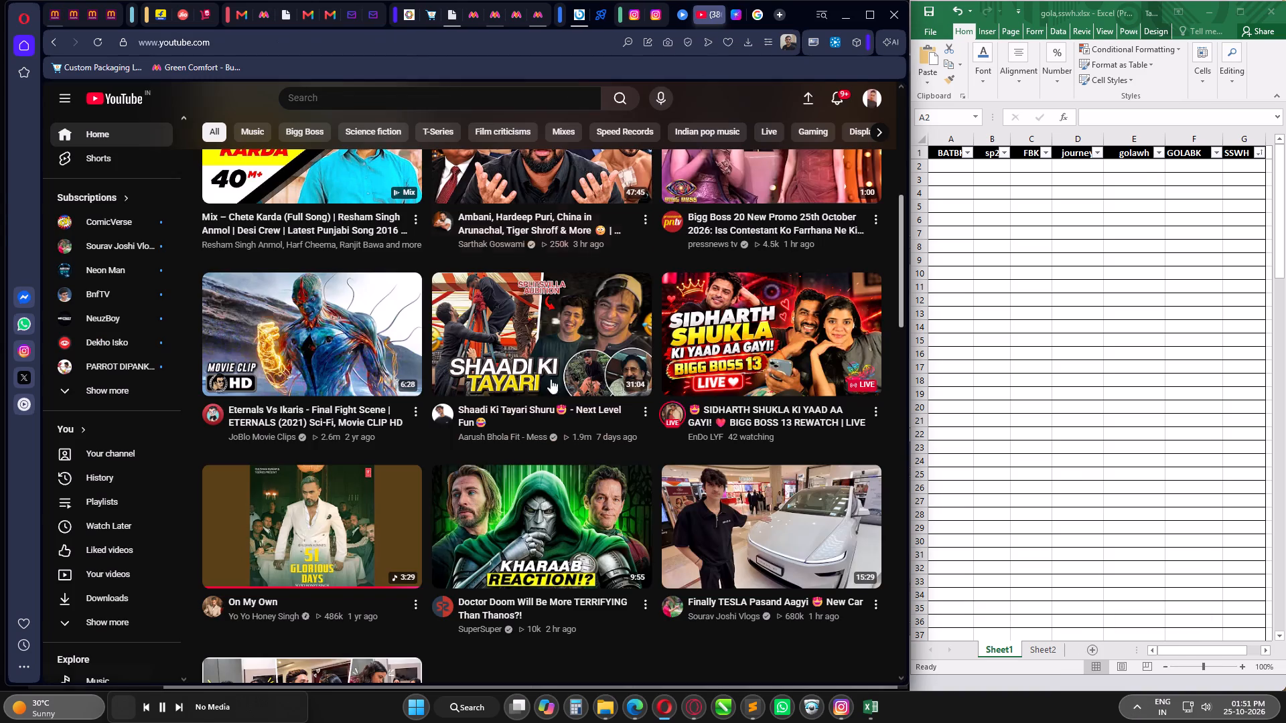
{"action": "scroll", "coordinate": [430, 501], "scroll_direction": "up", "scroll_amount": 20}
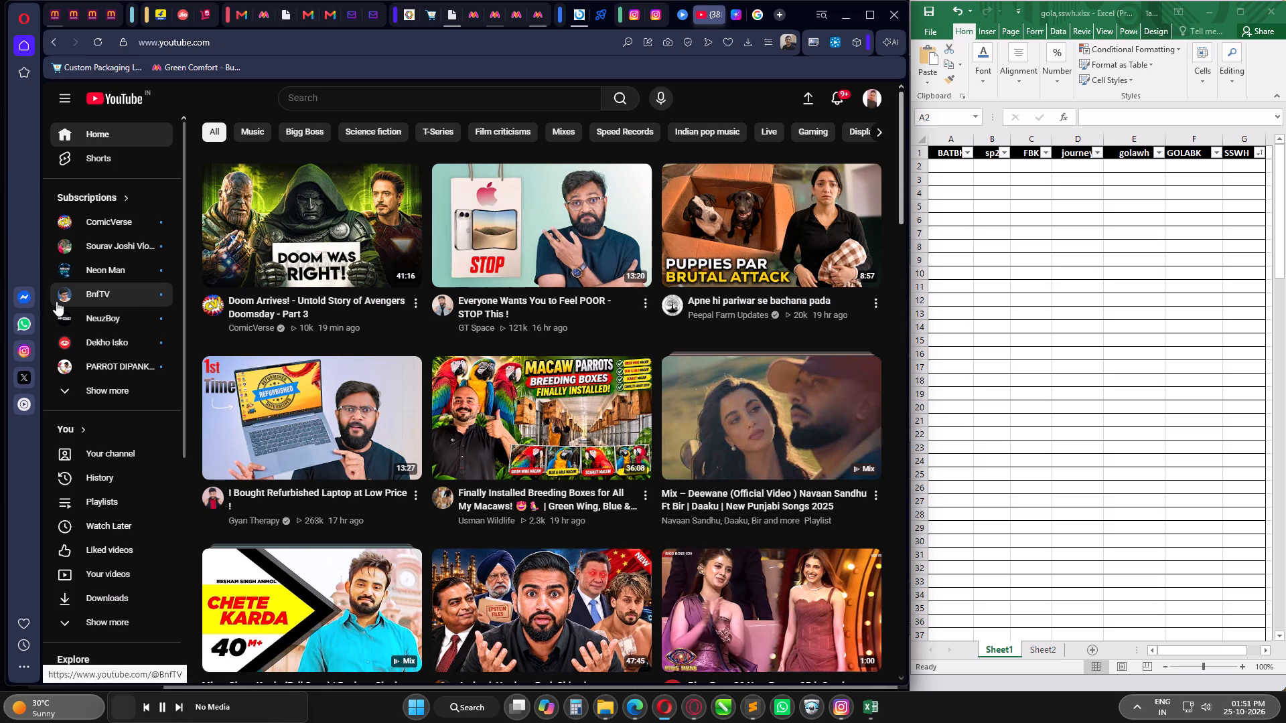
{"action": "scroll", "coordinate": [369, 367], "scroll_direction": "down", "scroll_amount": 6}
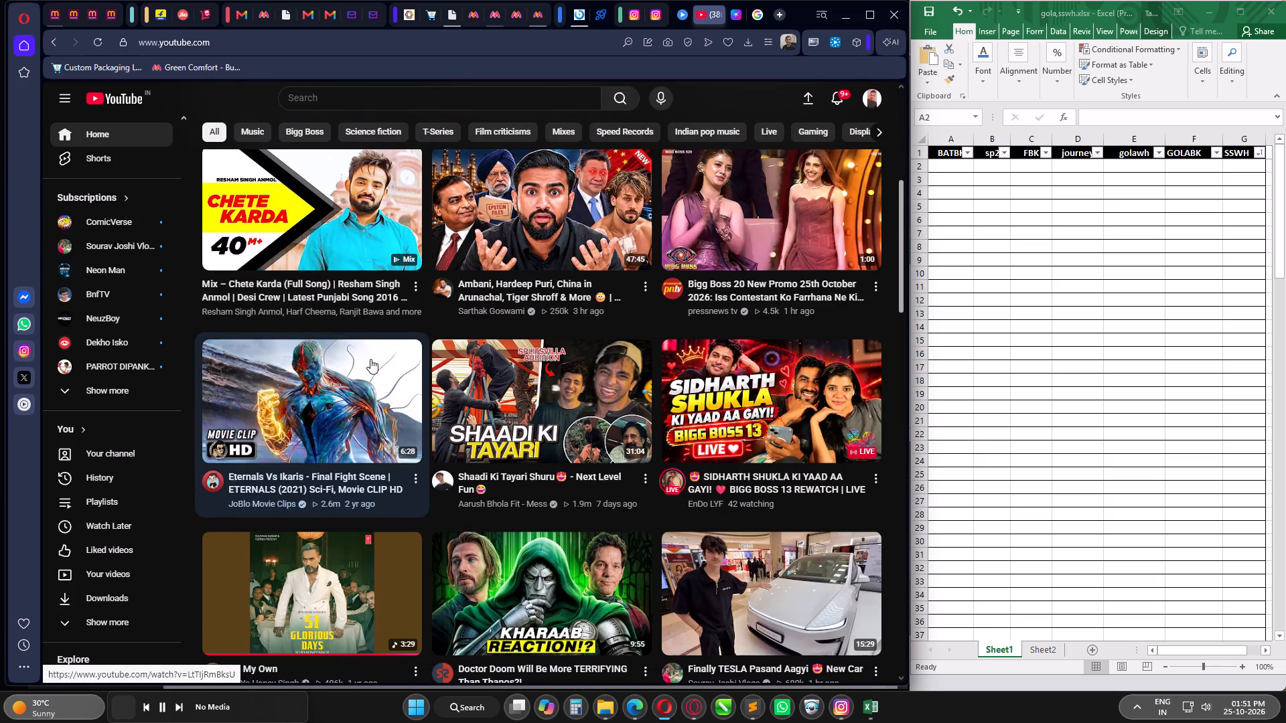
{"action": "left_click", "coordinate": [523, 395]}
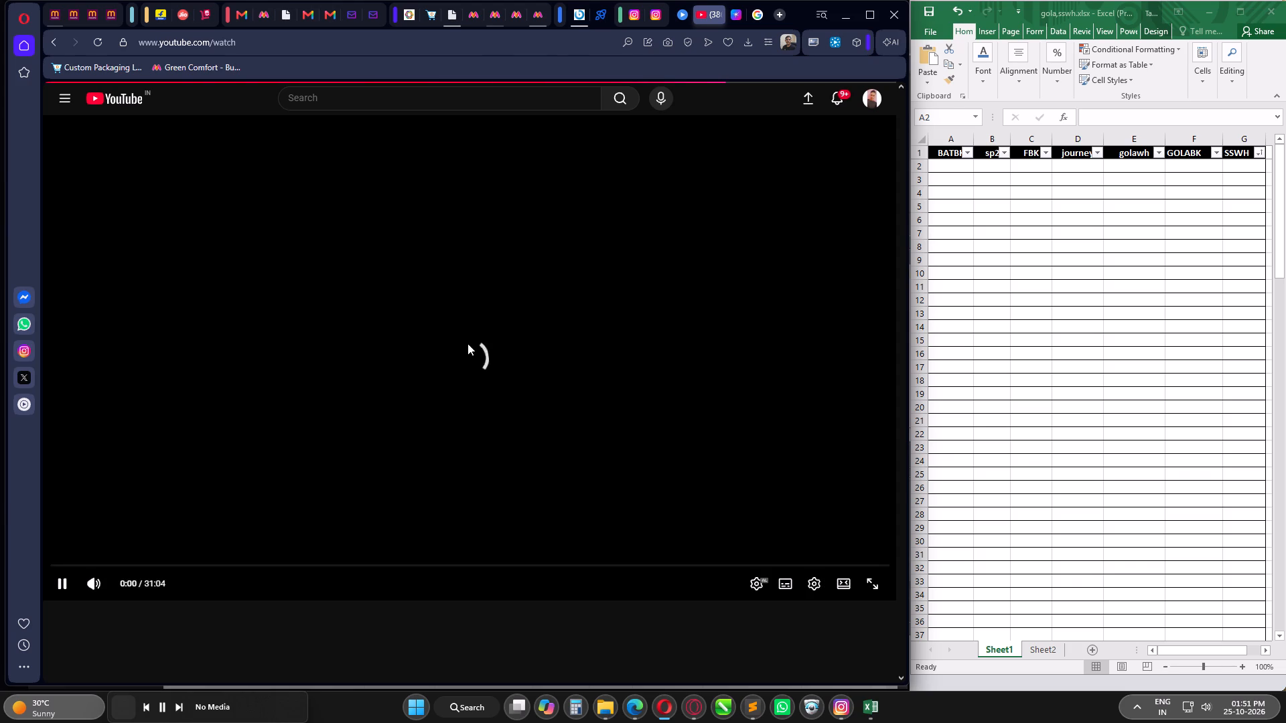
{"action": "scroll", "coordinate": [468, 342], "scroll_direction": "down", "scroll_amount": 3}
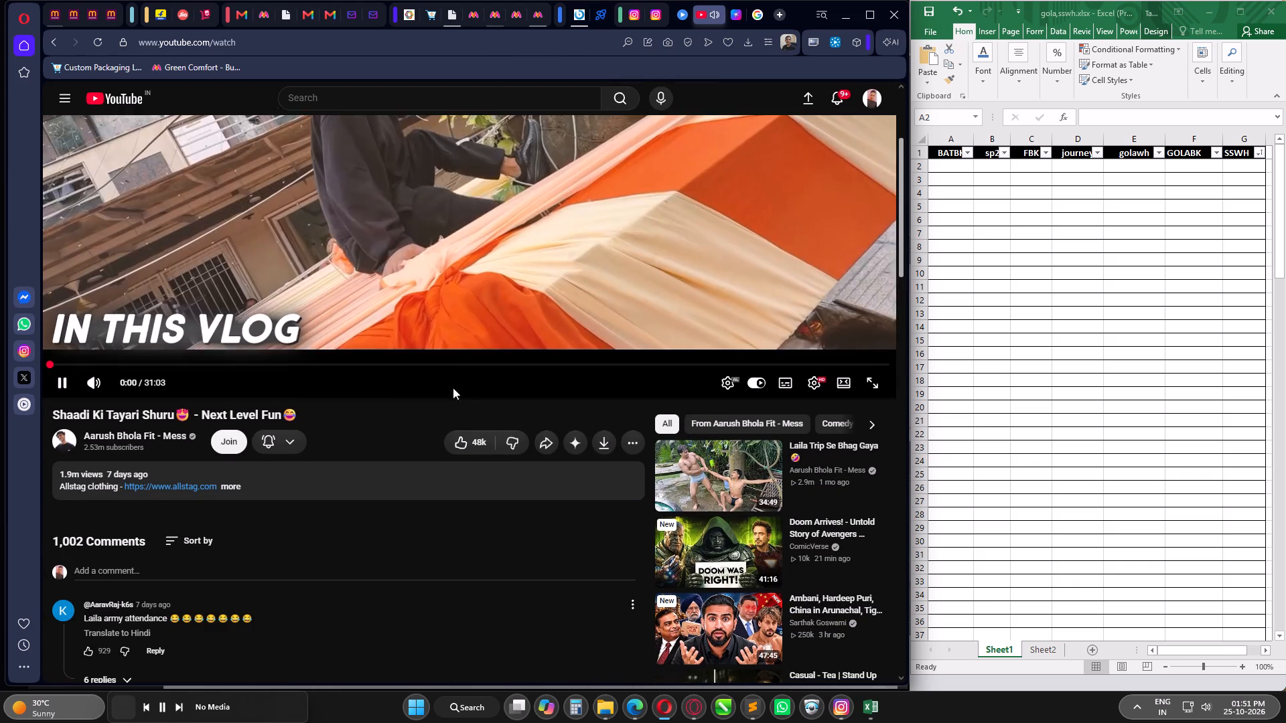
{"action": "scroll", "coordinate": [429, 455], "scroll_direction": "up", "scroll_amount": 9}
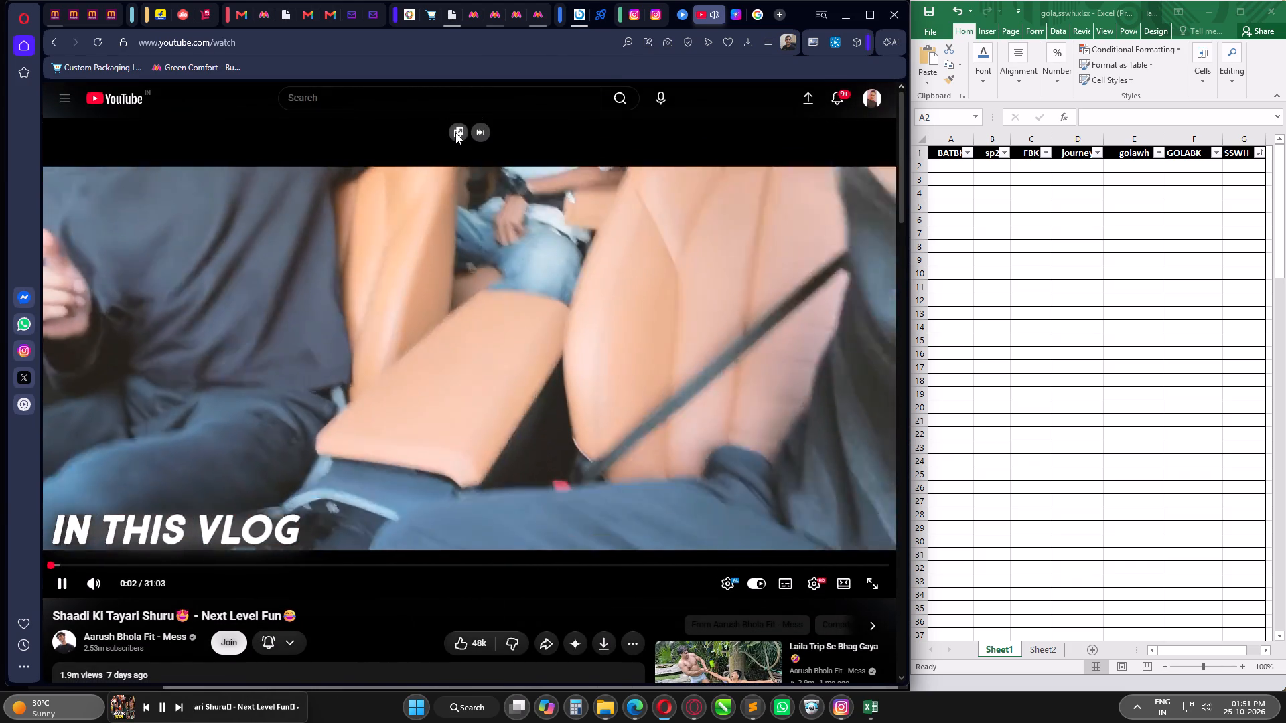
Pop the video out into a floating player over the lower rows of the spreadsheet.
{"action": "left_click", "coordinate": [455, 133]}
{"action": "left_click_drag", "start_coordinate": [1123, 544], "coordinate": [1114, 528]}
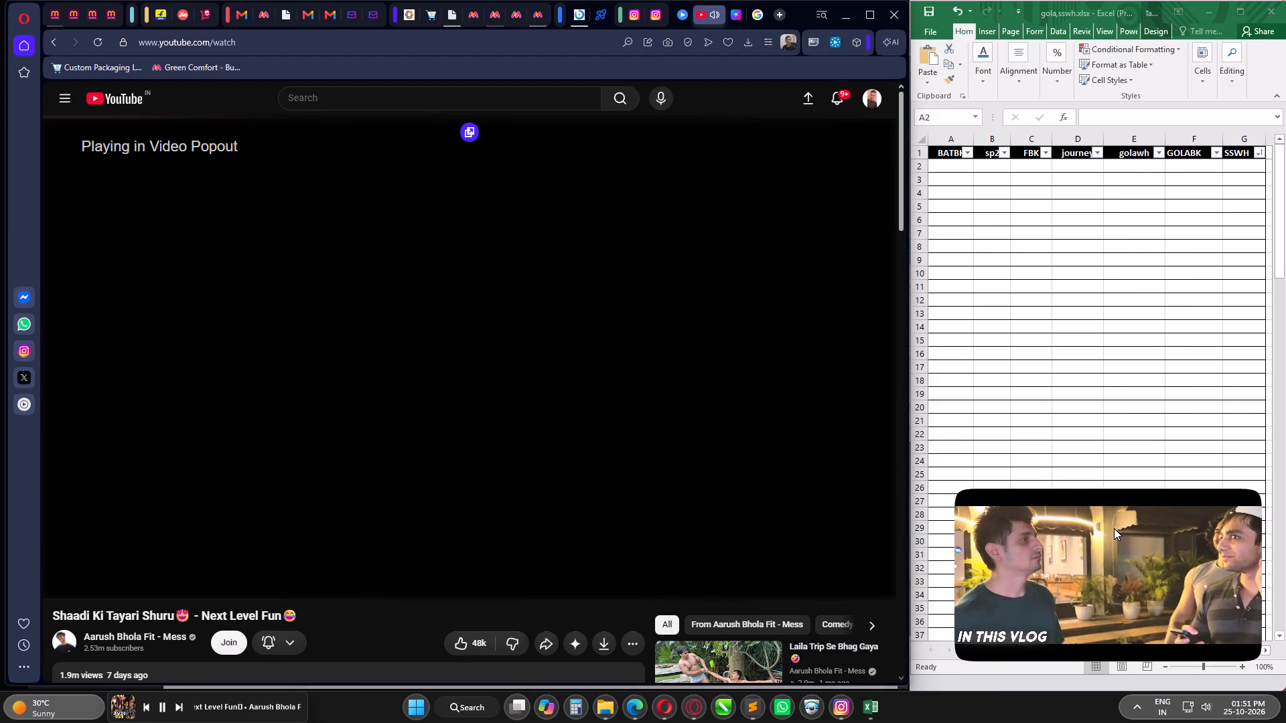
{"action": "left_click_drag", "start_coordinate": [1114, 528], "coordinate": [1115, 529]}
Skip the video forward 15 seconds and set the volume to 72.
{"action": "key", "text": "Right"}
{"action": "key", "text": "Right"}
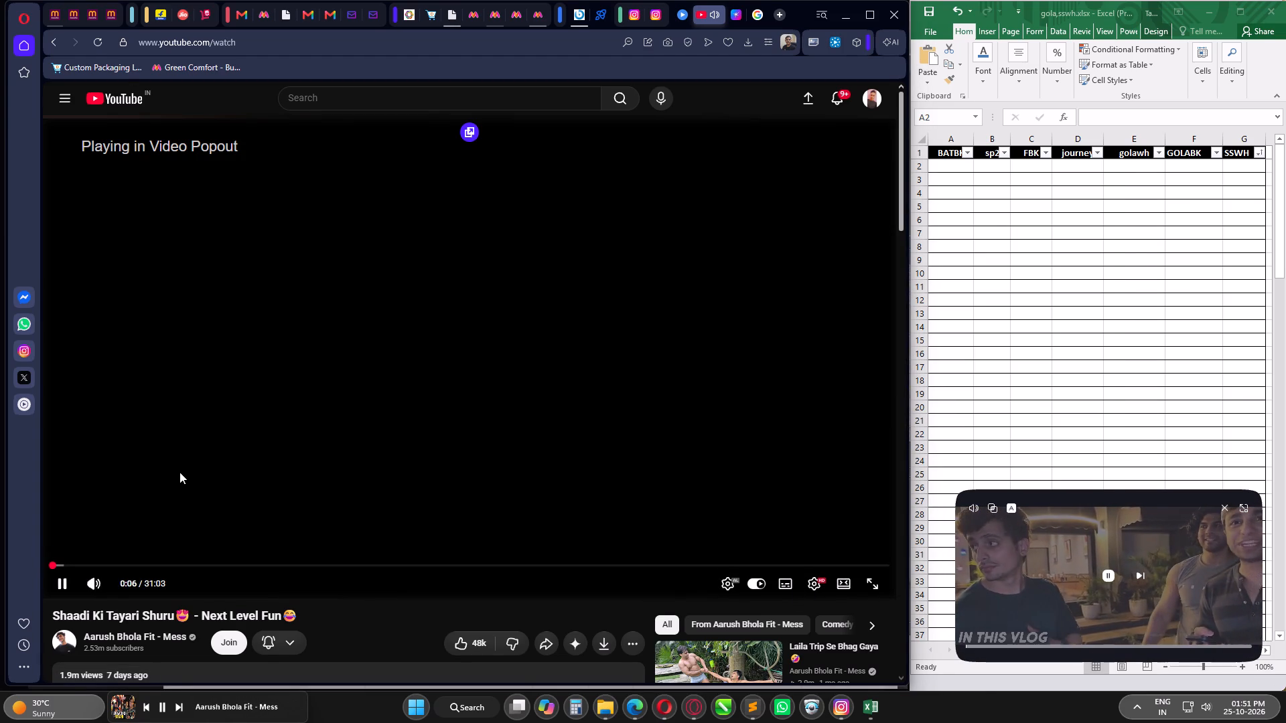
{"action": "left_click", "coordinate": [333, 615]}
{"action": "key", "text": "Right"}
{"action": "key", "text": "Right"}
{"action": "key", "text": "Right"}
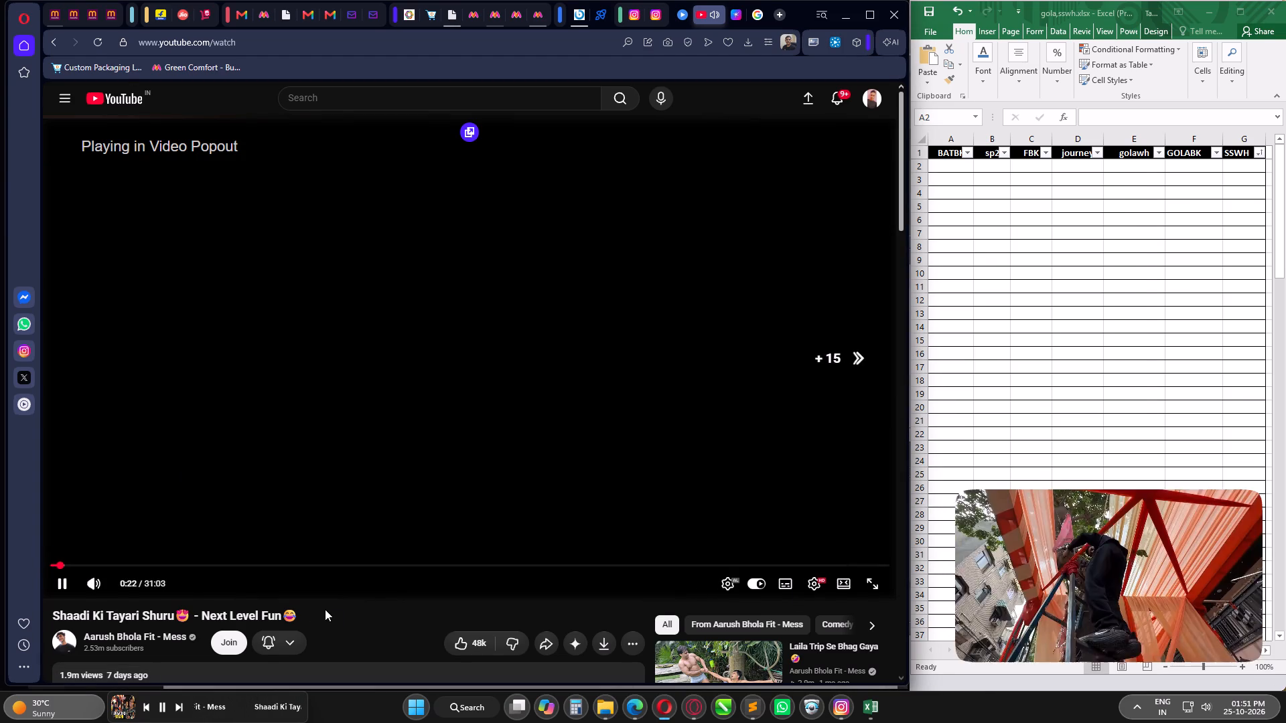
{"action": "scroll", "coordinate": [417, 722], "scroll_direction": "up", "scroll_amount": 4}
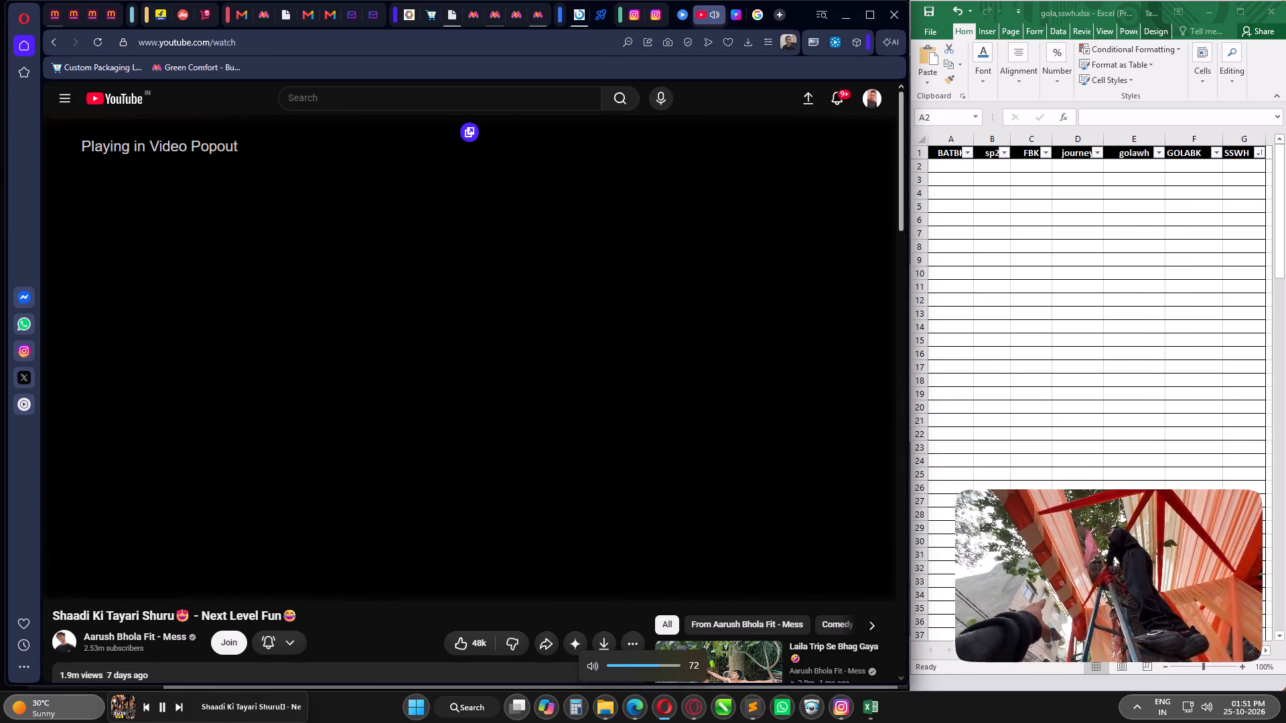
Switch back to Opera GX, check the Ready to Ship orders and bring up the Pending orders list for Green Comfort Footwear Collection.
{"action": "left_click", "coordinate": [50, 11]}
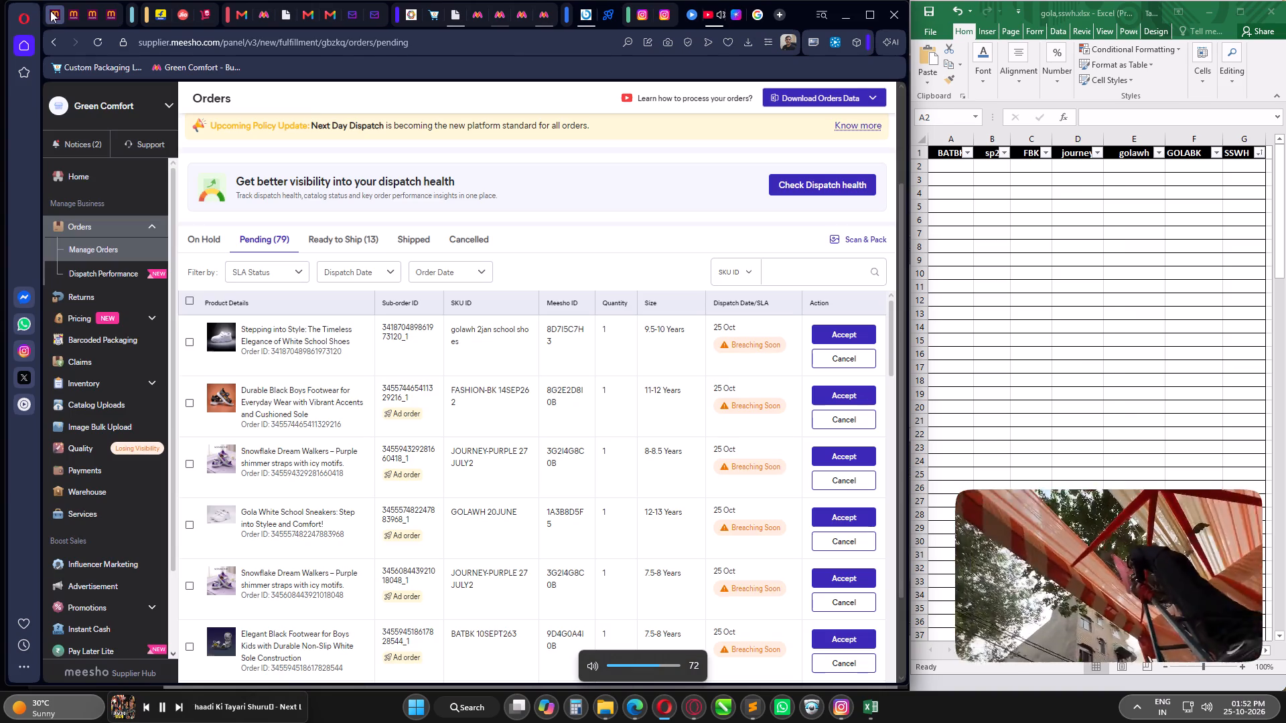
{"action": "left_click", "coordinate": [697, 705]}
{"action": "left_click_drag", "start_coordinate": [344, 342], "coordinate": [345, 351]}
{"action": "left_click", "coordinate": [342, 366]}
{"action": "left_click", "coordinate": [258, 372]}
{"action": "left_click", "coordinate": [382, 365]}
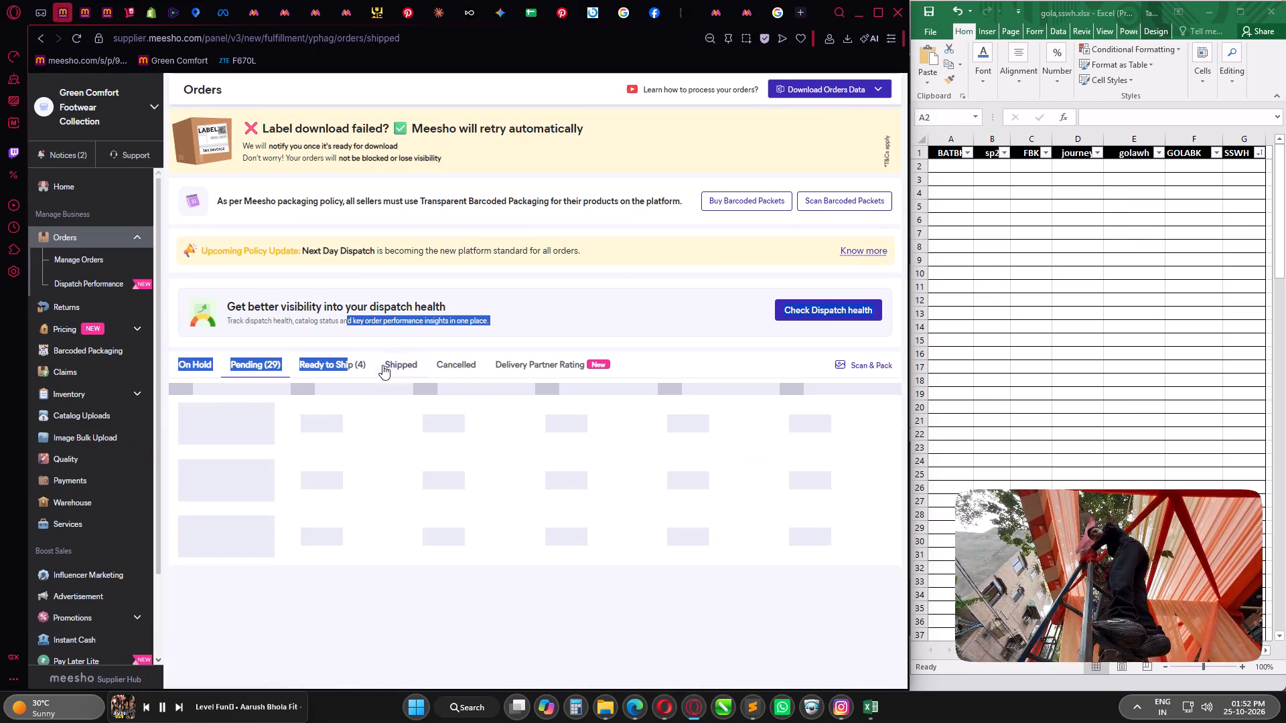
{"action": "left_click", "coordinate": [324, 366]}
{"action": "left_click", "coordinate": [392, 576]}
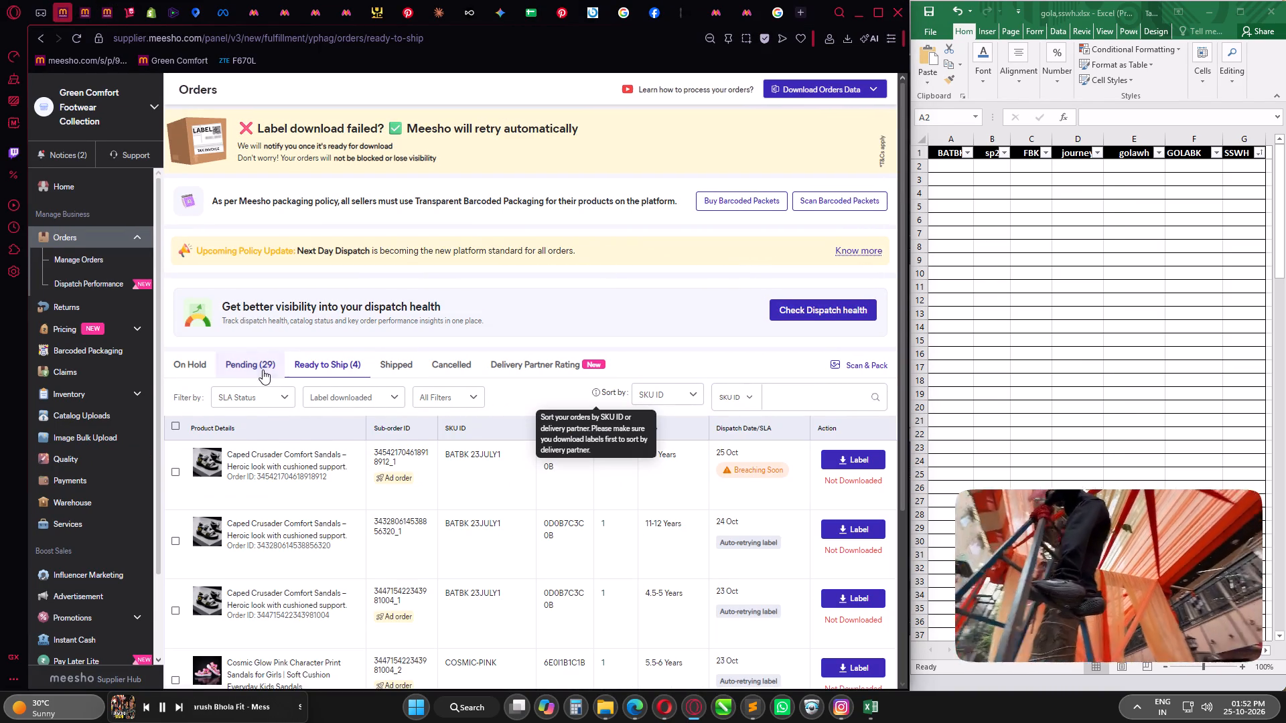
{"action": "left_click", "coordinate": [263, 370]}
{"action": "scroll", "coordinate": [470, 177], "scroll_direction": "down", "scroll_amount": 5}
Record the first BATBK orders' sizes in the BATBK column from A2 down: 3, 13, 3, 13, 3, 11.
{"action": "left_click", "coordinate": [1096, 228]}
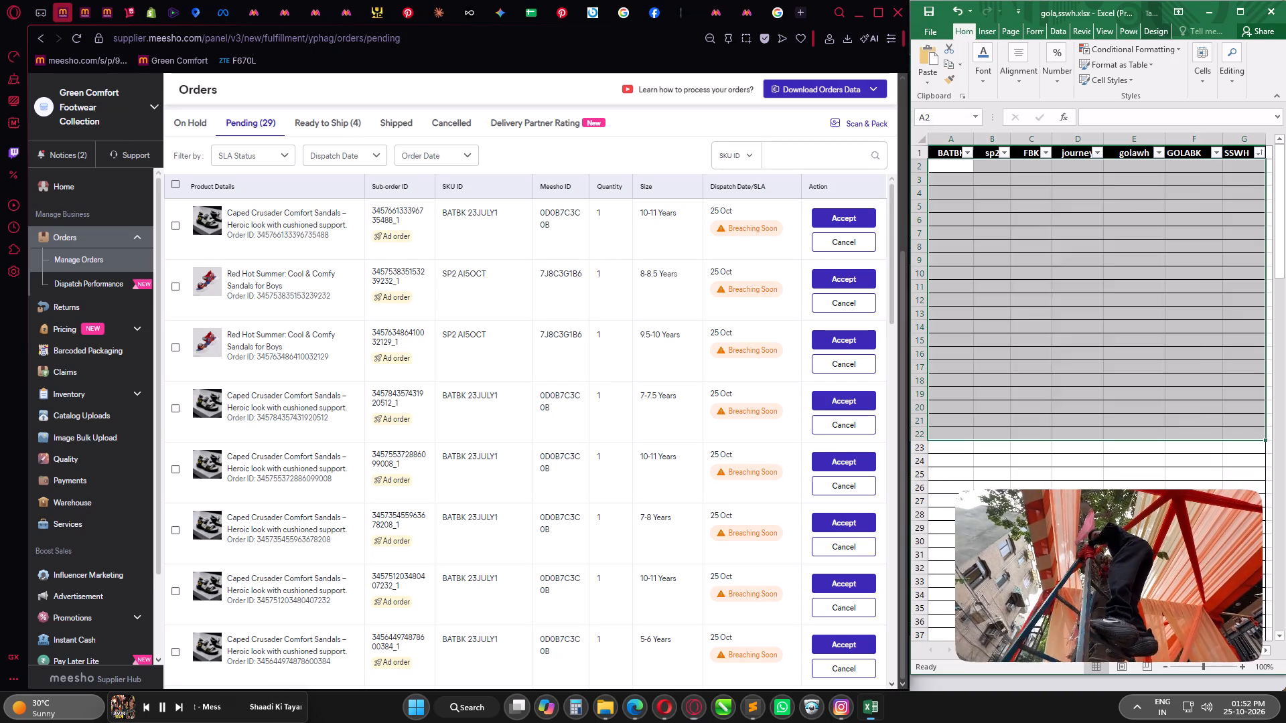
{"action": "left_click", "coordinate": [935, 168]}
{"action": "key", "text": "Up"}
{"action": "key", "text": "Up"}
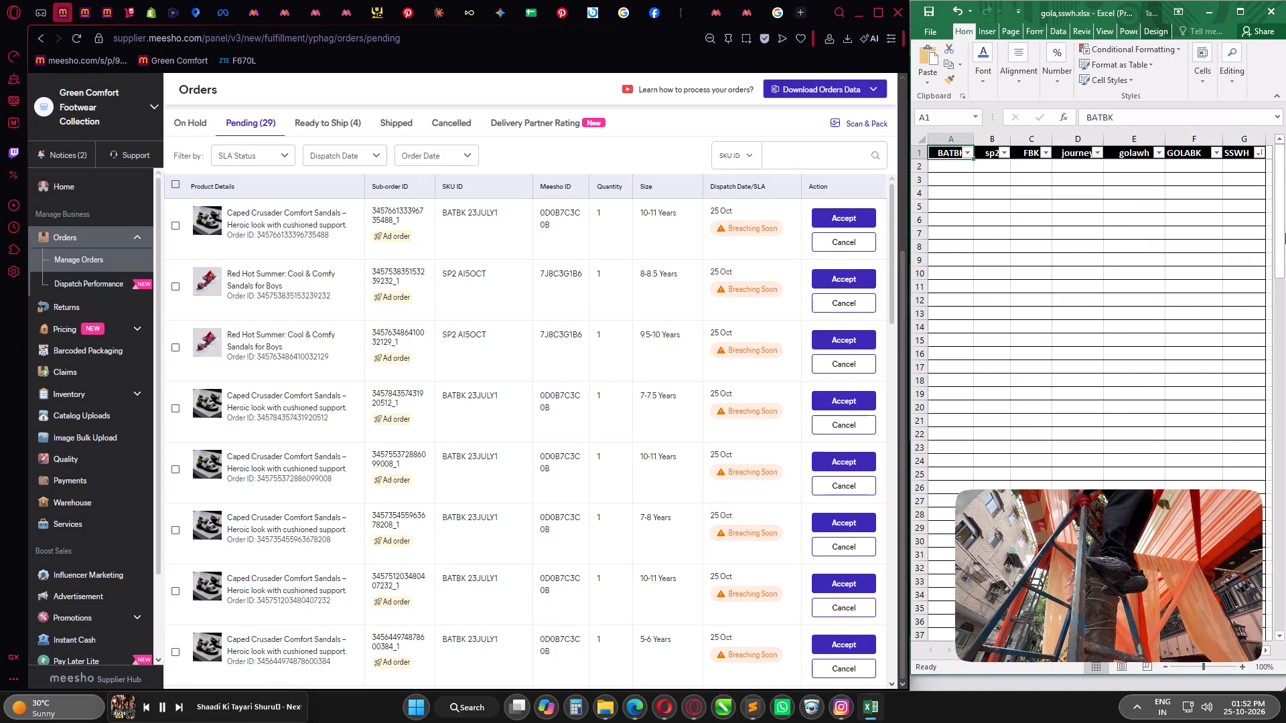
{"action": "key", "text": "Down"}
{"action": "key", "text": "Up"}
{"action": "key", "text": "Down"}
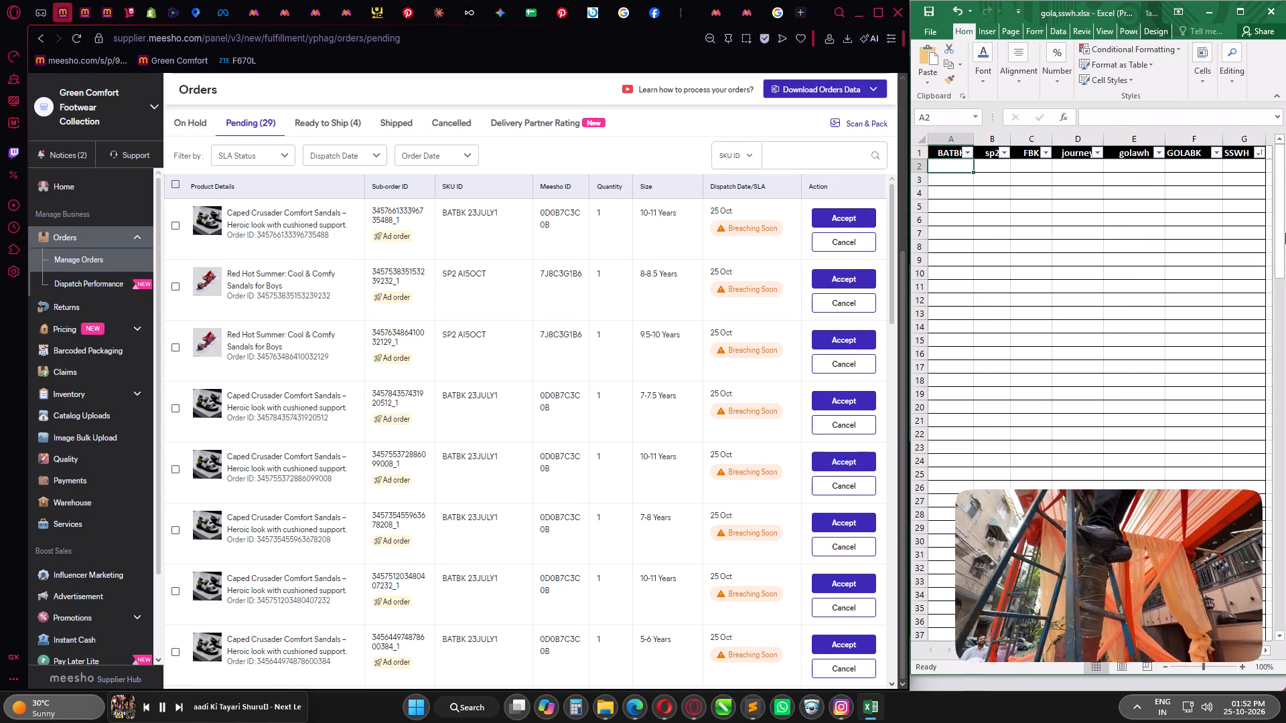
{"action": "key", "text": "3"}
{"action": "key", "text": "Return"}
{"action": "type", "text": "13"}
{"action": "key", "text": "Return"}
{"action": "key", "text": "3"}
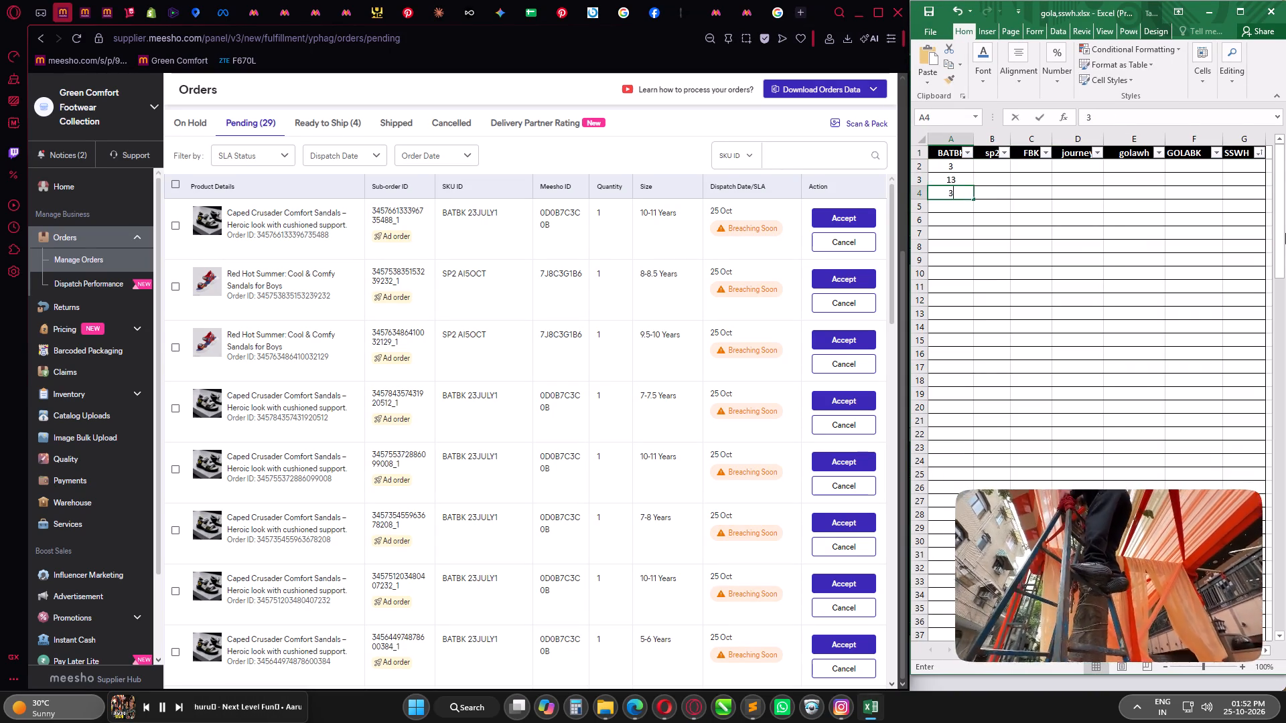
{"action": "key", "text": "Return"}
{"action": "type", "text": "13"}
{"action": "key", "text": "Return"}
{"action": "key", "text": "3"}
{"action": "key", "text": "Return"}
{"action": "type", "text": "11"}
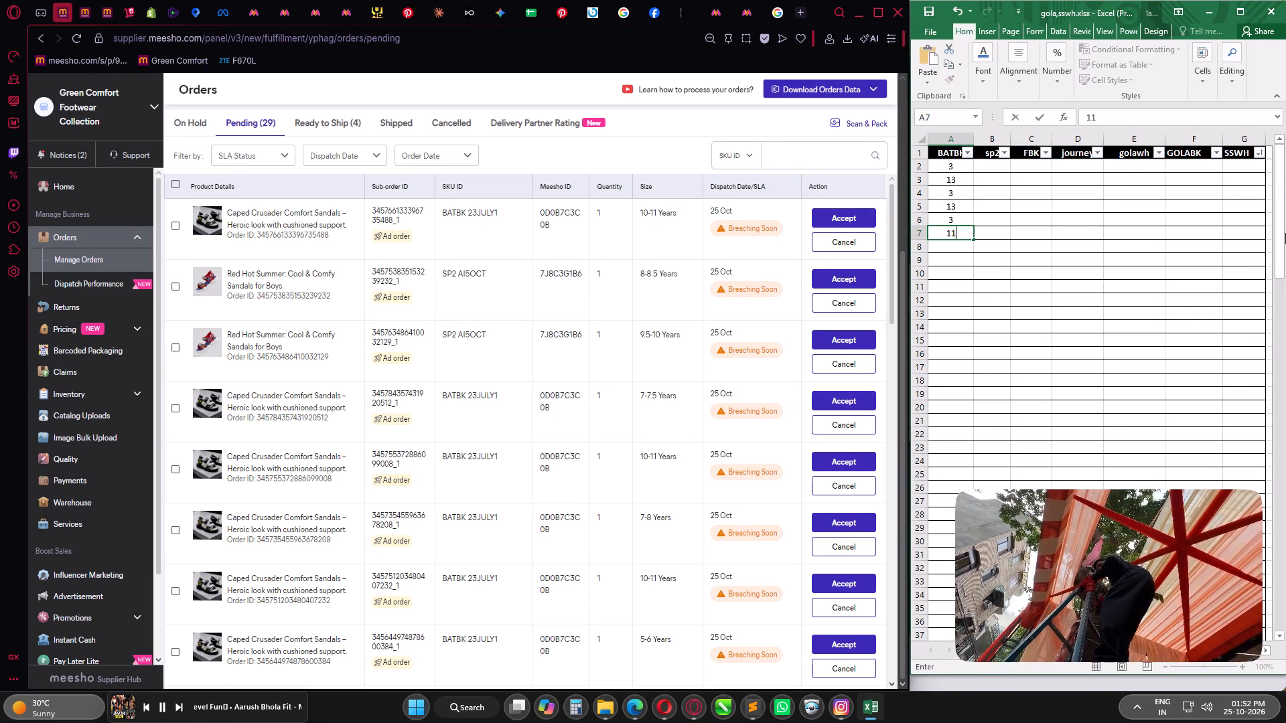
{"action": "key", "text": "Return"}
Record sizes 1 and 2 for the first SP2 orders in cells B2 and B3 of the sp2 column.
{"action": "key", "text": "Right"}
{"action": "key", "text": "ctrl+Up"}
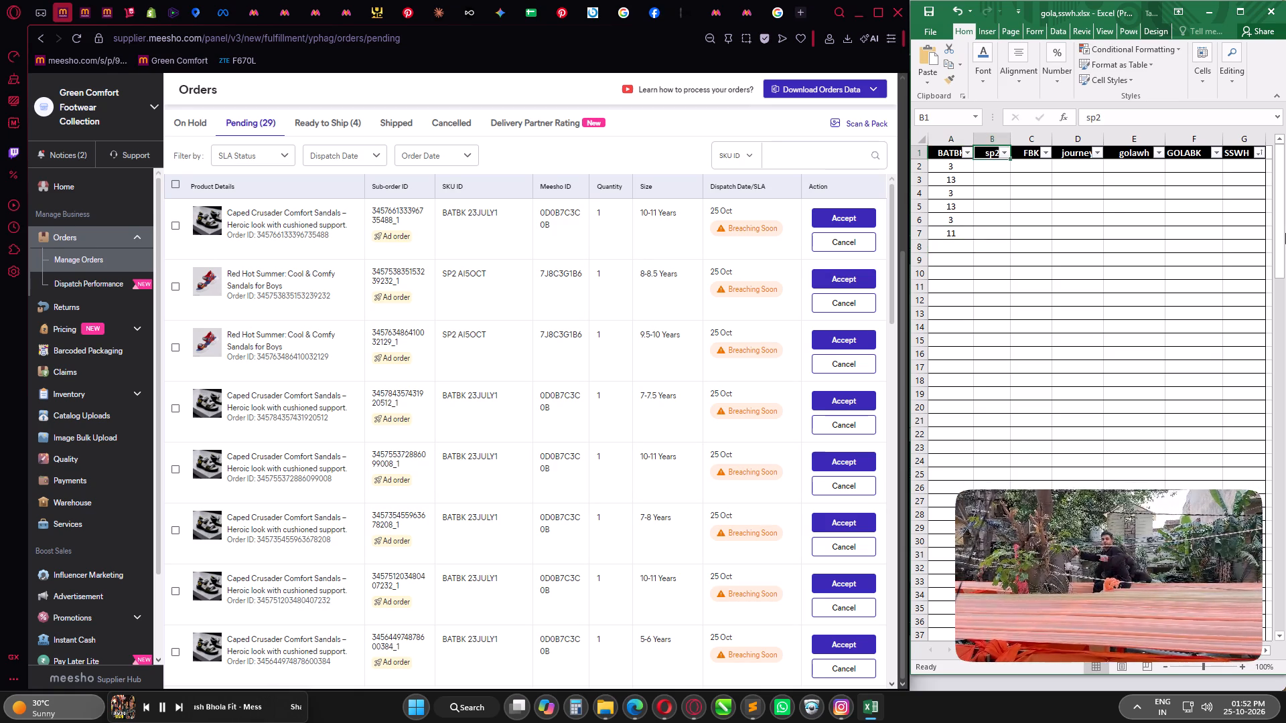
{"action": "key", "text": "Down"}
{"action": "key", "text": "1"}
{"action": "key", "text": "Return"}
{"action": "key", "text": "2"}
{"action": "key", "text": "Return"}
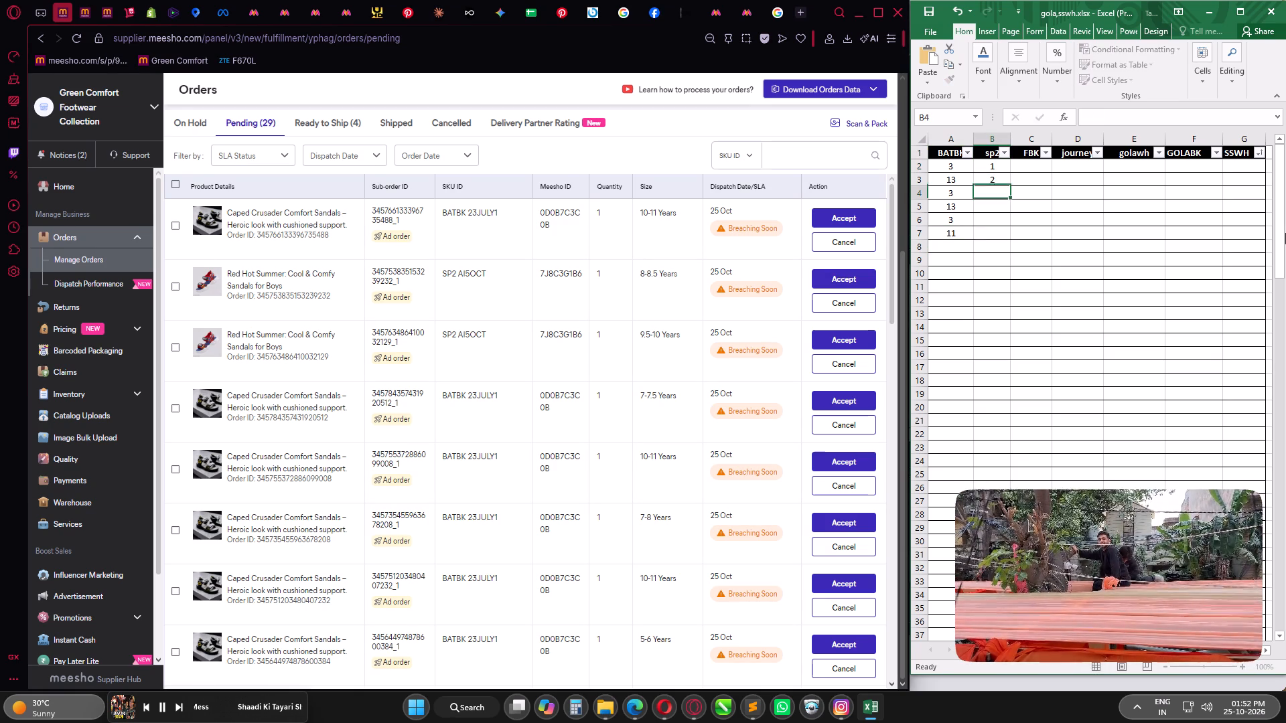
Continue the BATBK column from A8 with sizes 3, 9, 1, 7, 2 and 11 for the next batch of pending orders.
{"action": "double_click", "coordinate": [397, 635]}
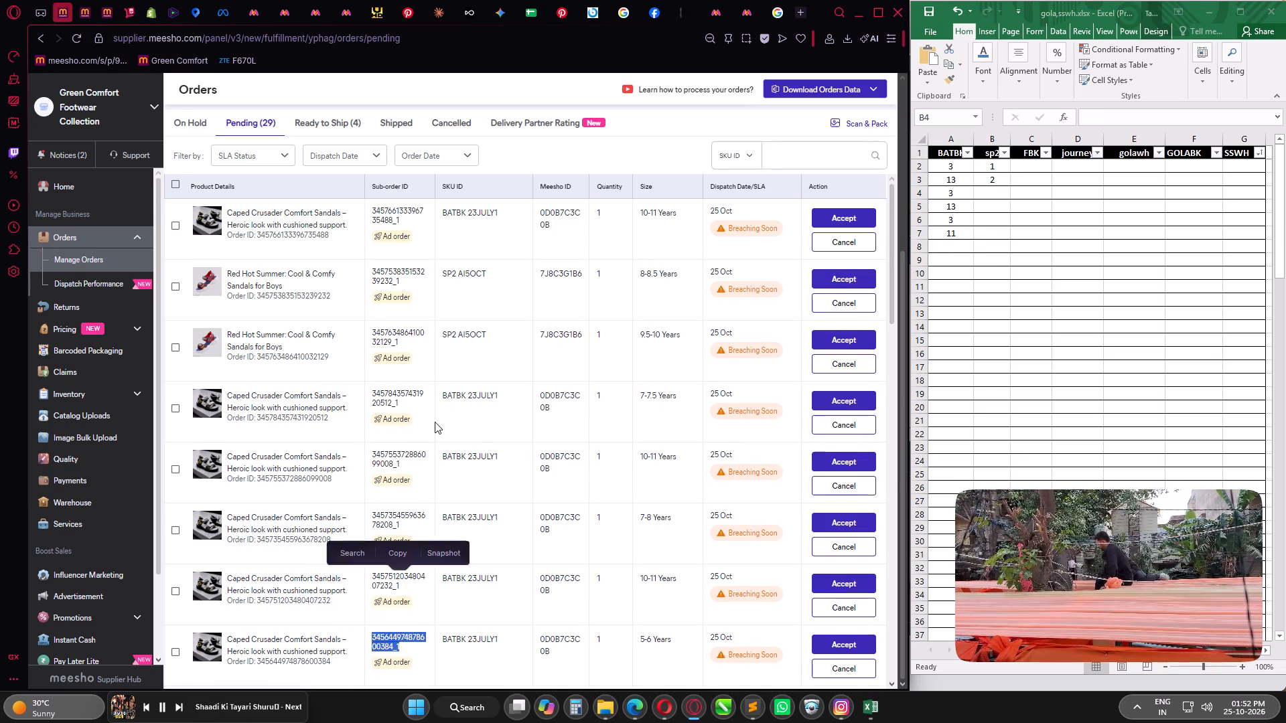
{"action": "scroll", "coordinate": [433, 403], "scroll_direction": "down", "scroll_amount": 4}
{"action": "scroll", "coordinate": [446, 335], "scroll_direction": "down", "scroll_amount": 3}
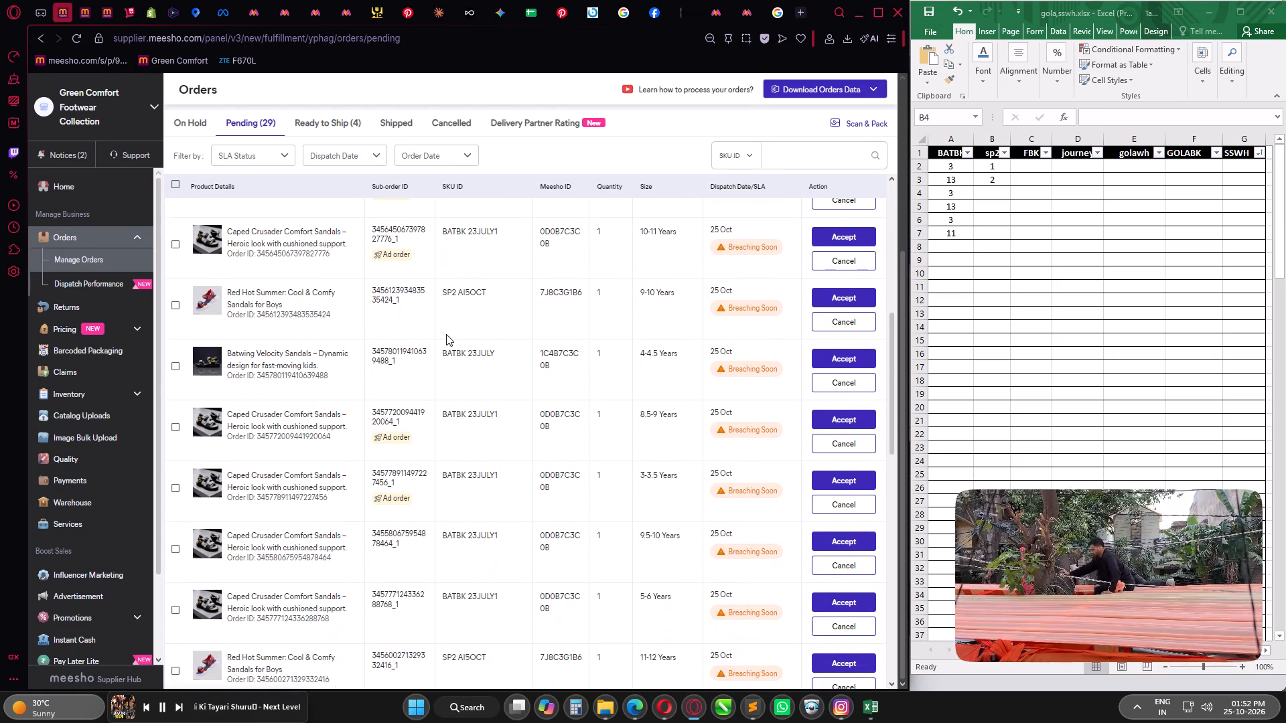
{"action": "left_click", "coordinate": [1065, 292]}
{"action": "left_click", "coordinate": [962, 242]}
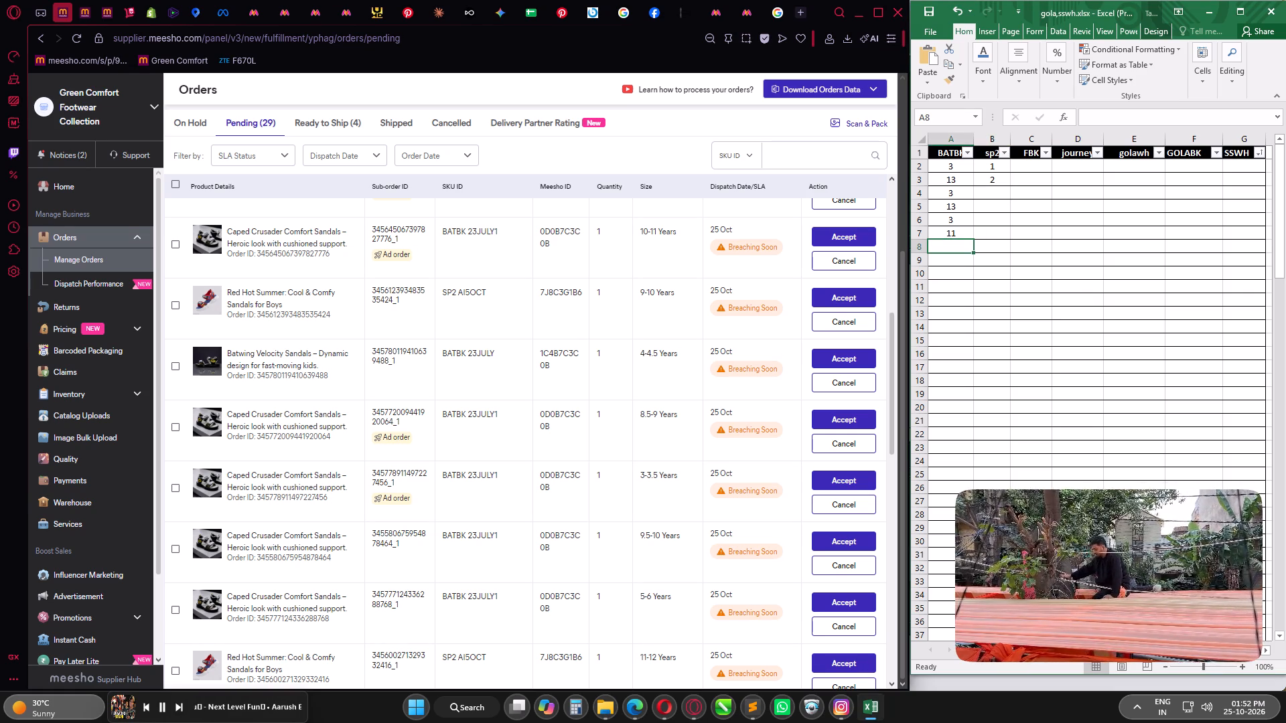
{"action": "key", "text": "3"}
{"action": "key", "text": "Return"}
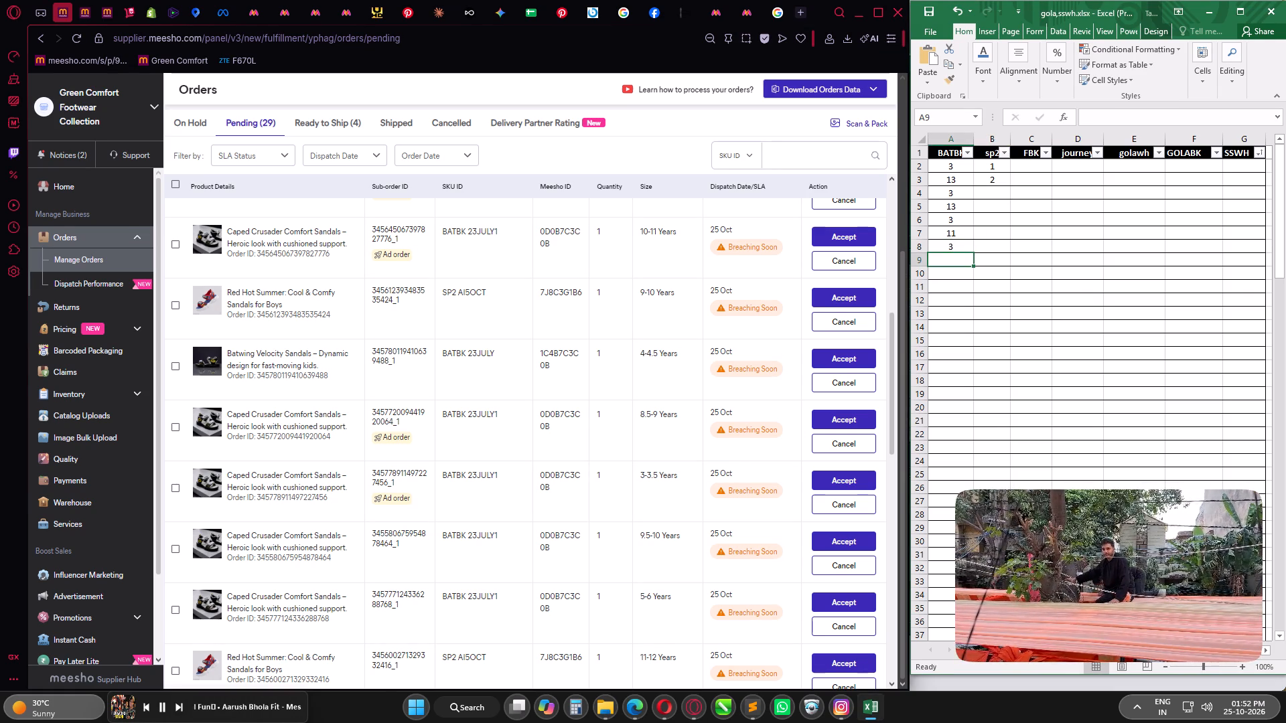
{"action": "key", "text": "9"}
{"action": "key", "text": "Return"}
{"action": "key", "text": "1"}
{"action": "key", "text": "Return"}
{"action": "key", "text": "7"}
{"action": "key", "text": "Return"}
{"action": "key", "text": "2"}
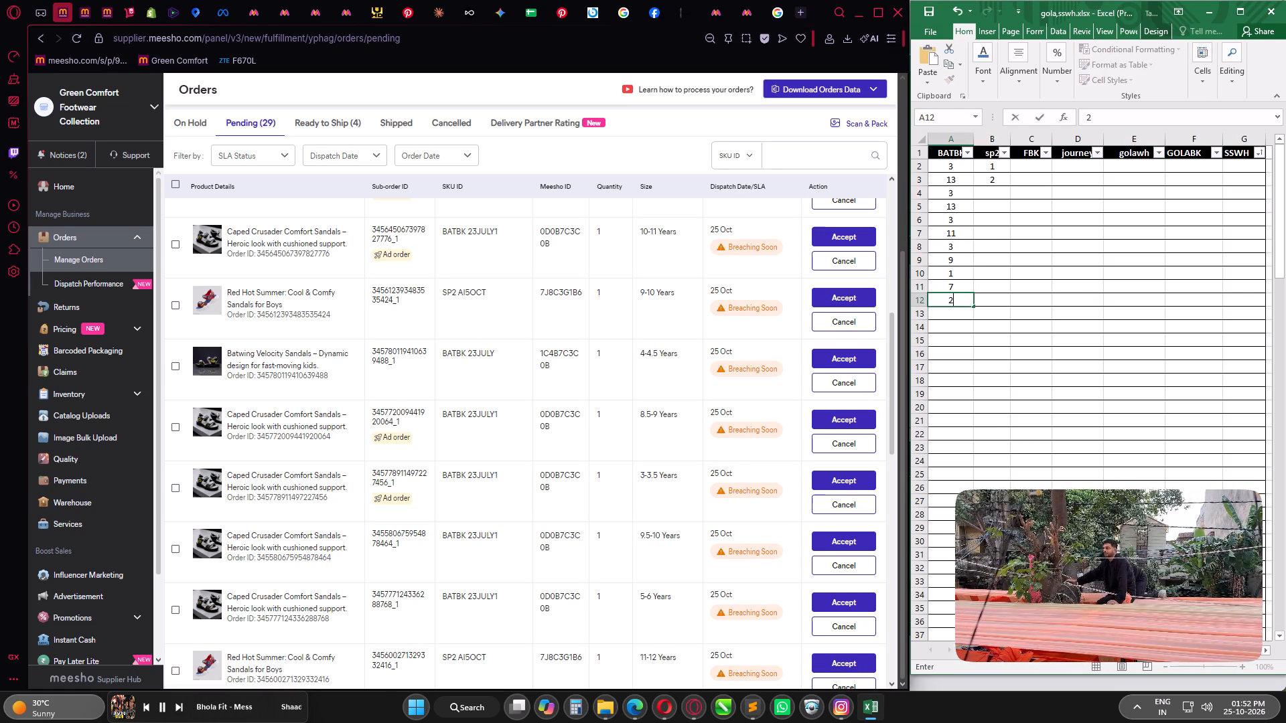
{"action": "key", "text": "Return"}
{"action": "type", "text": "11"}
{"action": "key", "text": "Return"}
Add sizes 2 and 4 in cells B4 and B5 of the sp2 column.
{"action": "key", "text": "Right"}
{"action": "key", "text": "ctrl+Up"}
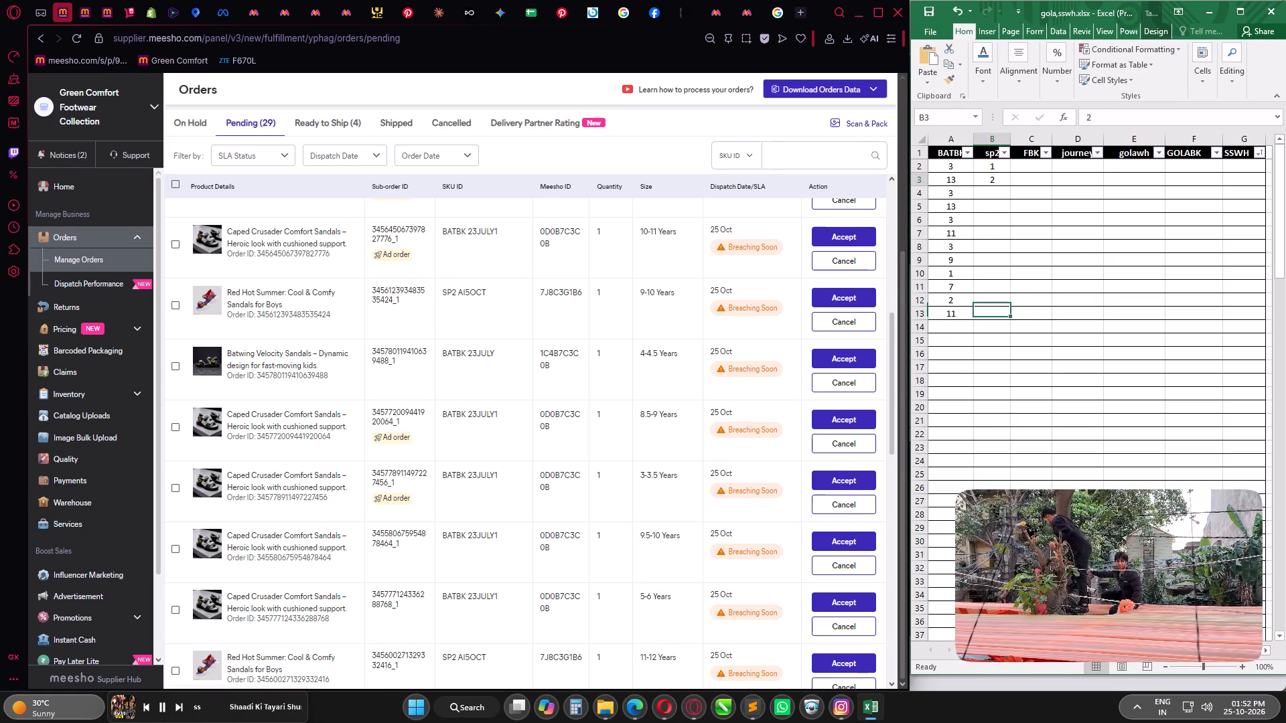
{"action": "key", "text": "Down"}
{"action": "key", "text": "2"}
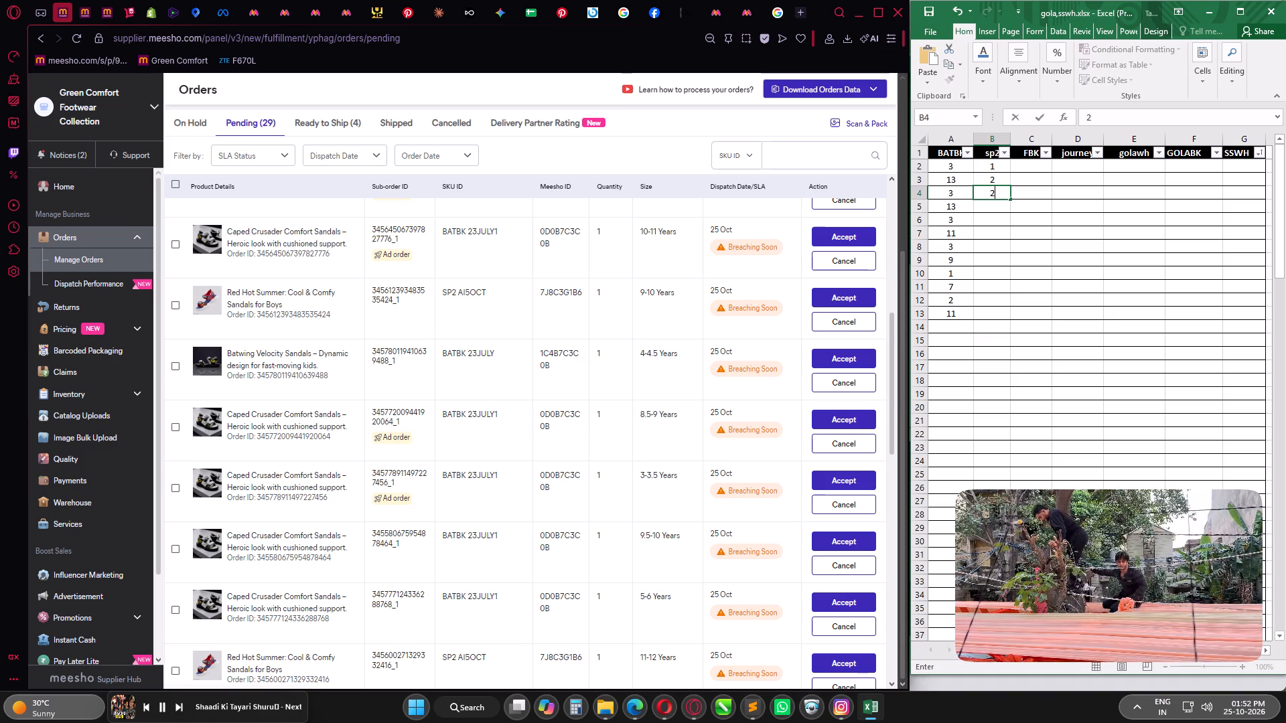
{"action": "key", "text": "Return"}
{"action": "key", "text": "4"}
{"action": "key", "text": "Return"}
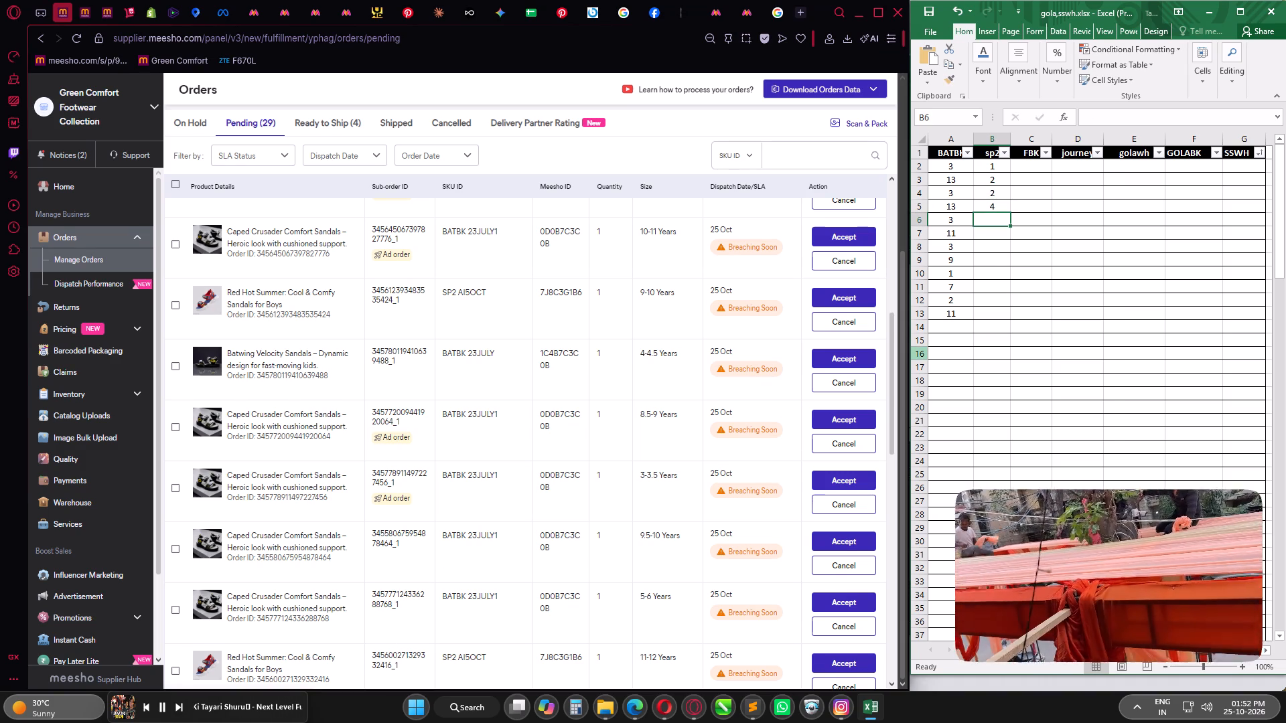
Continue the BATBK column from A14 with sizes 13, 13, 2, 2 and 11 for the following pending orders.
{"action": "double_click", "coordinate": [386, 656]}
{"action": "scroll", "coordinate": [462, 408], "scroll_direction": "down", "scroll_amount": 8}
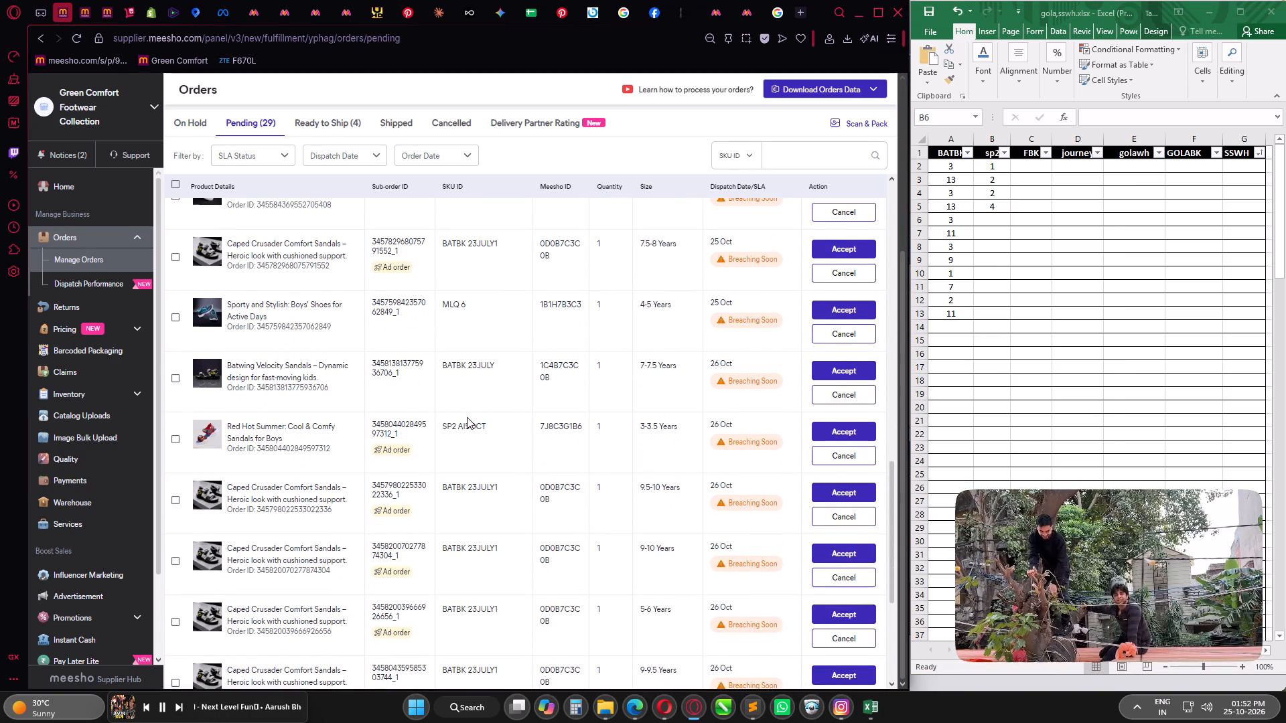
{"action": "scroll", "coordinate": [467, 417], "scroll_direction": "up", "scroll_amount": 1}
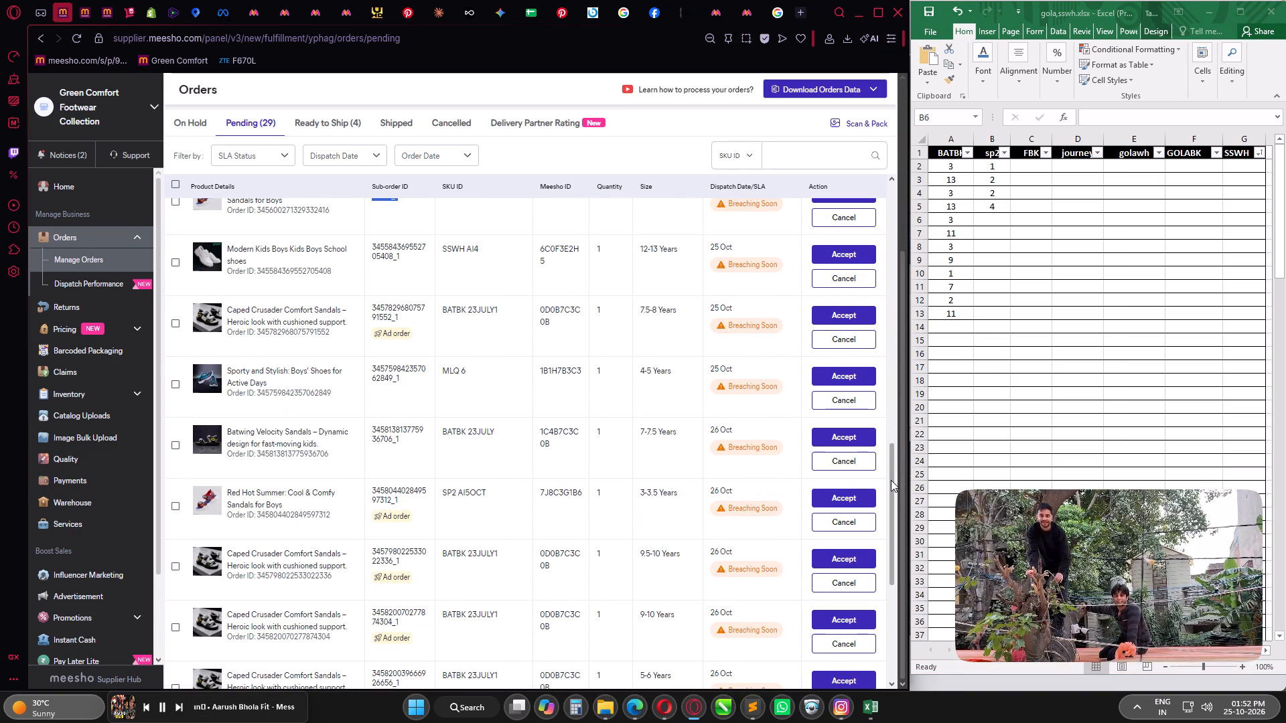
{"action": "left_click", "coordinate": [891, 480]}
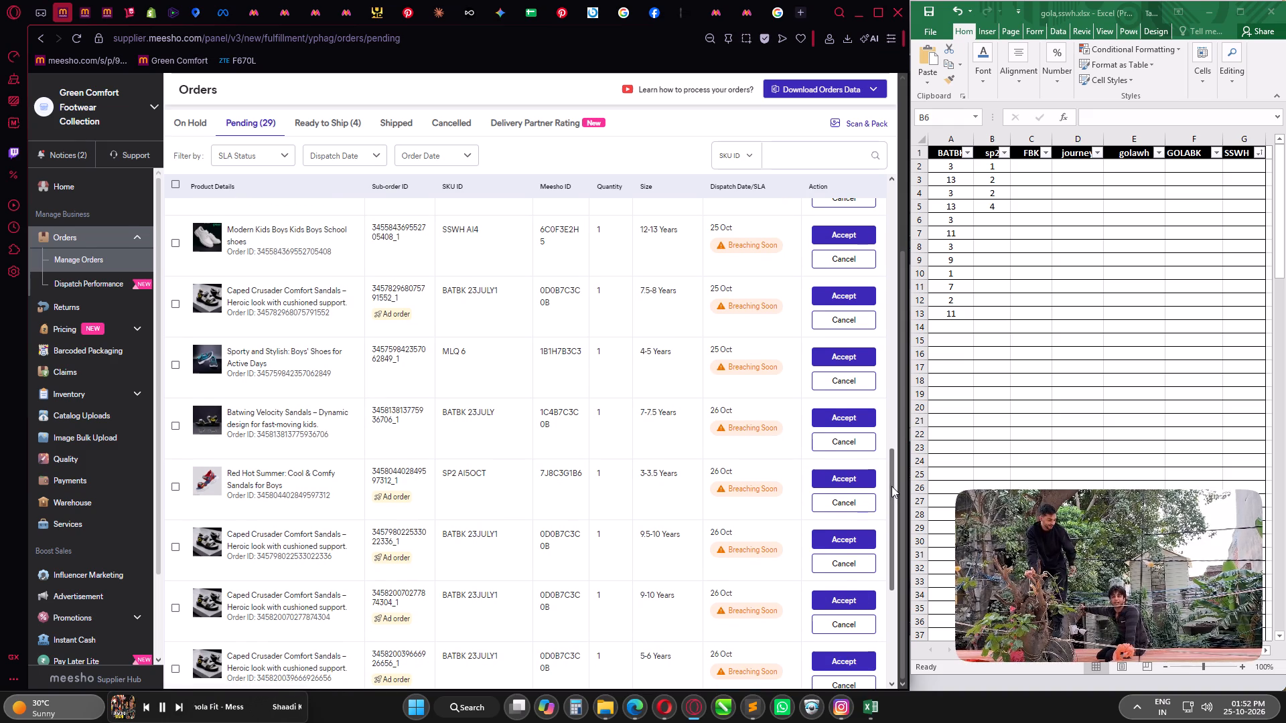
{"action": "left_click", "coordinate": [960, 335]}
{"action": "left_click", "coordinate": [940, 322]}
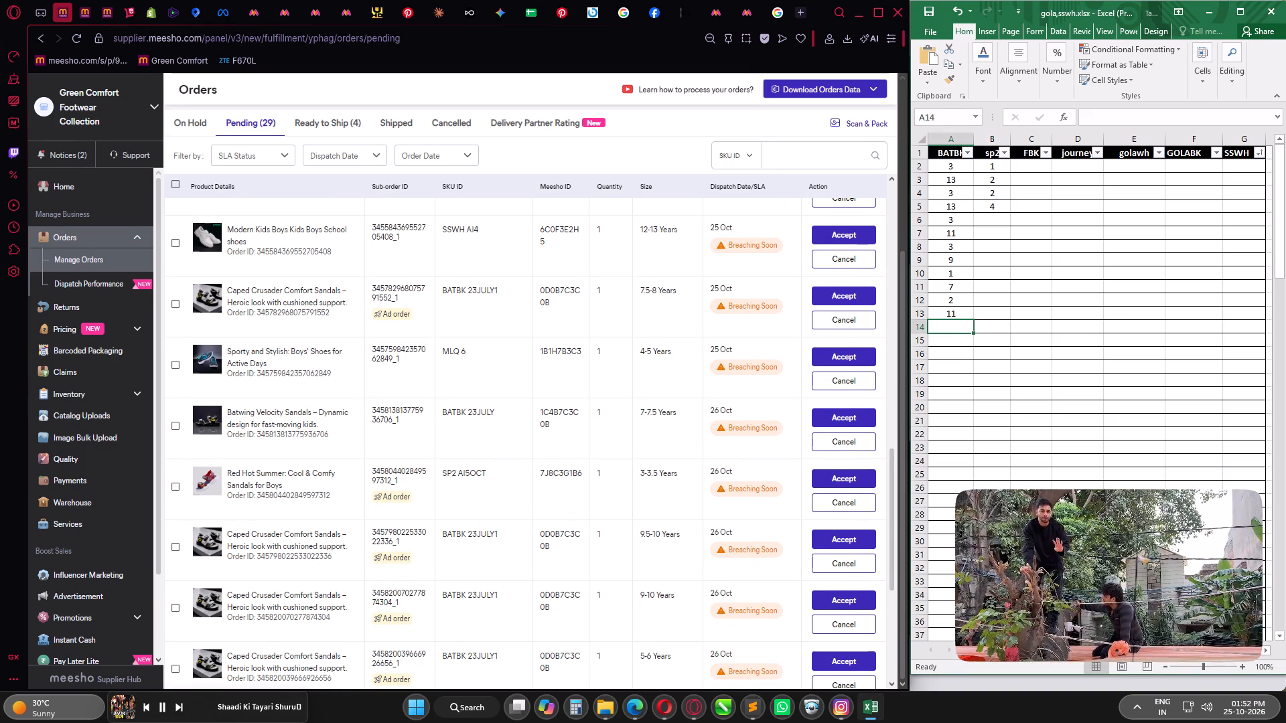
{"action": "type", "text": "13"}
{"action": "key", "text": "Return"}
{"action": "type", "text": "13"}
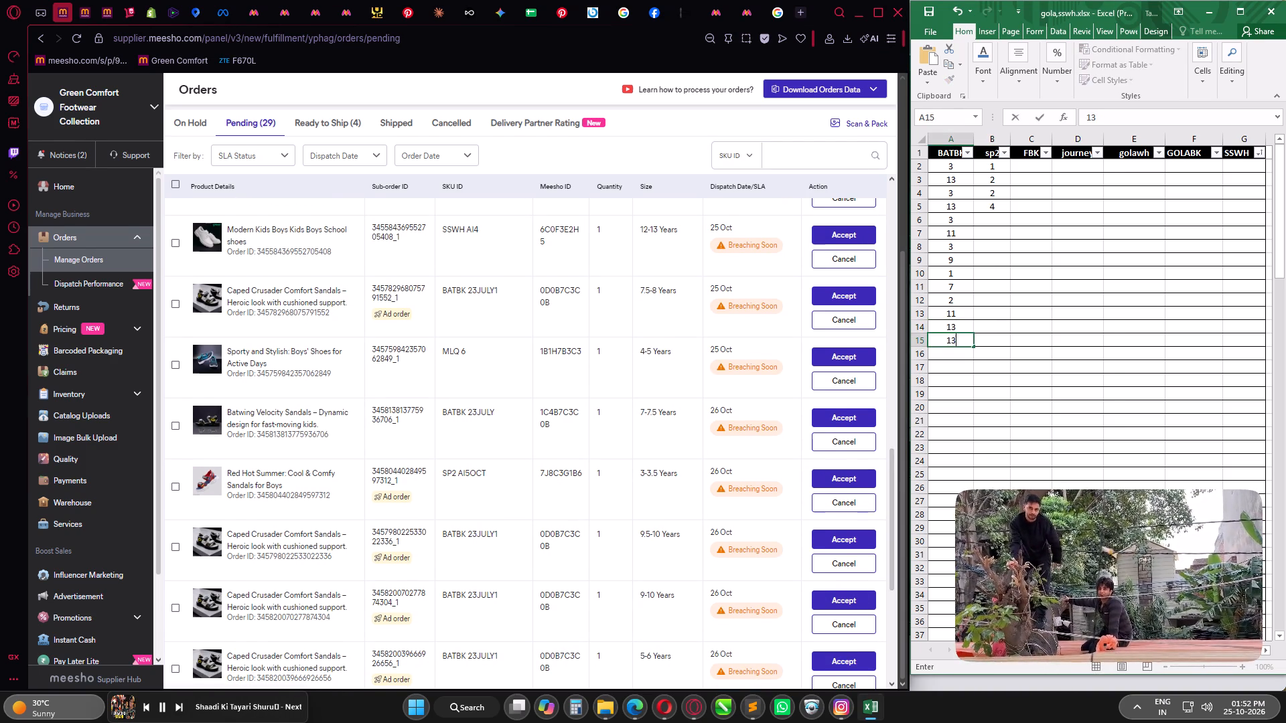
{"action": "key", "text": "Return"}
{"action": "key", "text": "2"}
{"action": "key", "text": "Return"}
{"action": "key", "text": "2"}
{"action": "key", "text": "Return"}
{"action": "type", "text": "11"}
{"action": "key", "text": "Return"}
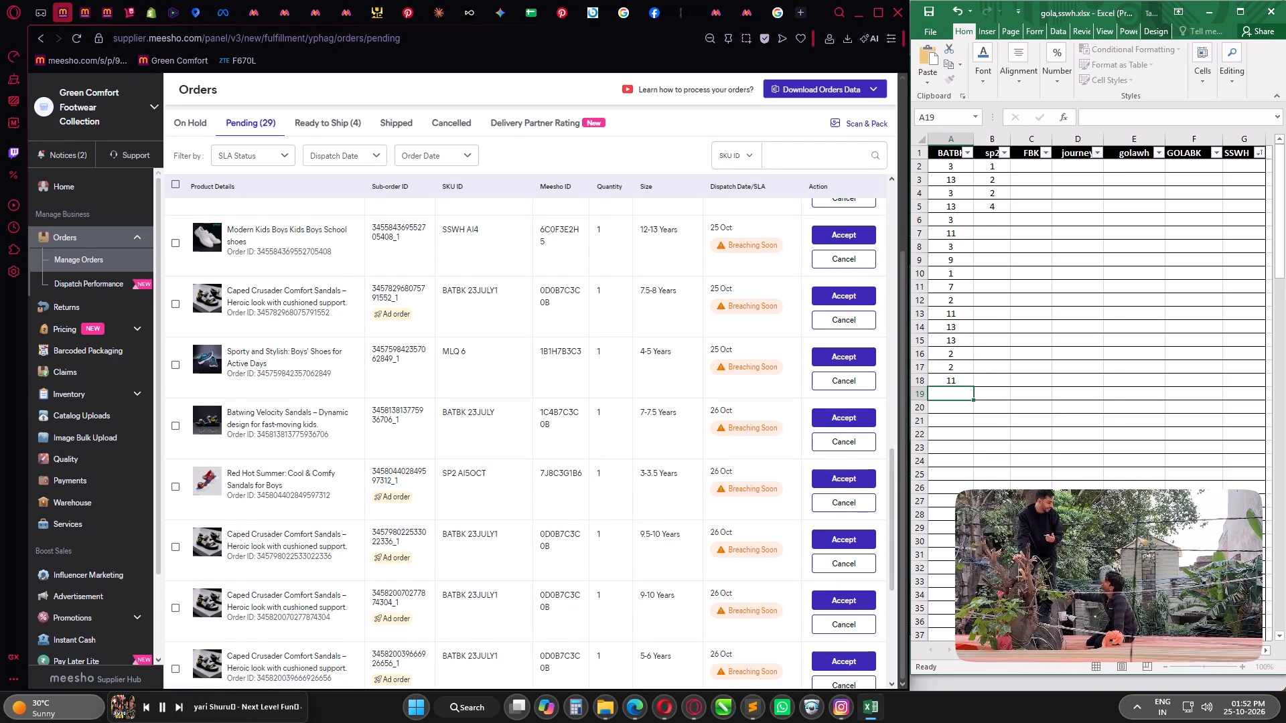
Add size 7 in cell B6 of the sp2 column.
{"action": "key", "text": "Right"}
{"action": "key", "text": "ctrl+Up"}
{"action": "key", "text": "Down"}
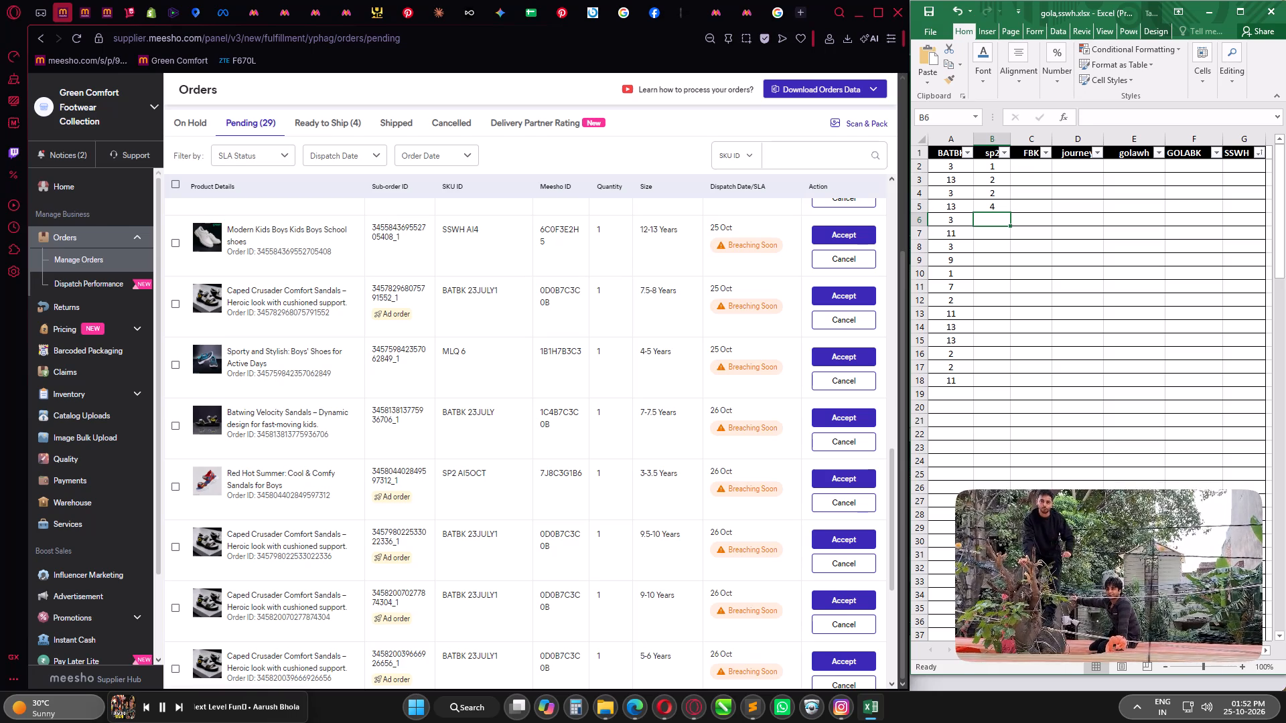
{"action": "key", "text": "7"}
{"action": "key", "text": "Return"}
Record size 5 for the SSWH order in cell G2 of the SSWH column.
{"action": "key", "text": "Right"}
{"action": "key", "text": "Right"}
{"action": "key", "text": "Right"}
{"action": "key", "text": "Right"}
{"action": "key", "text": "Right"}
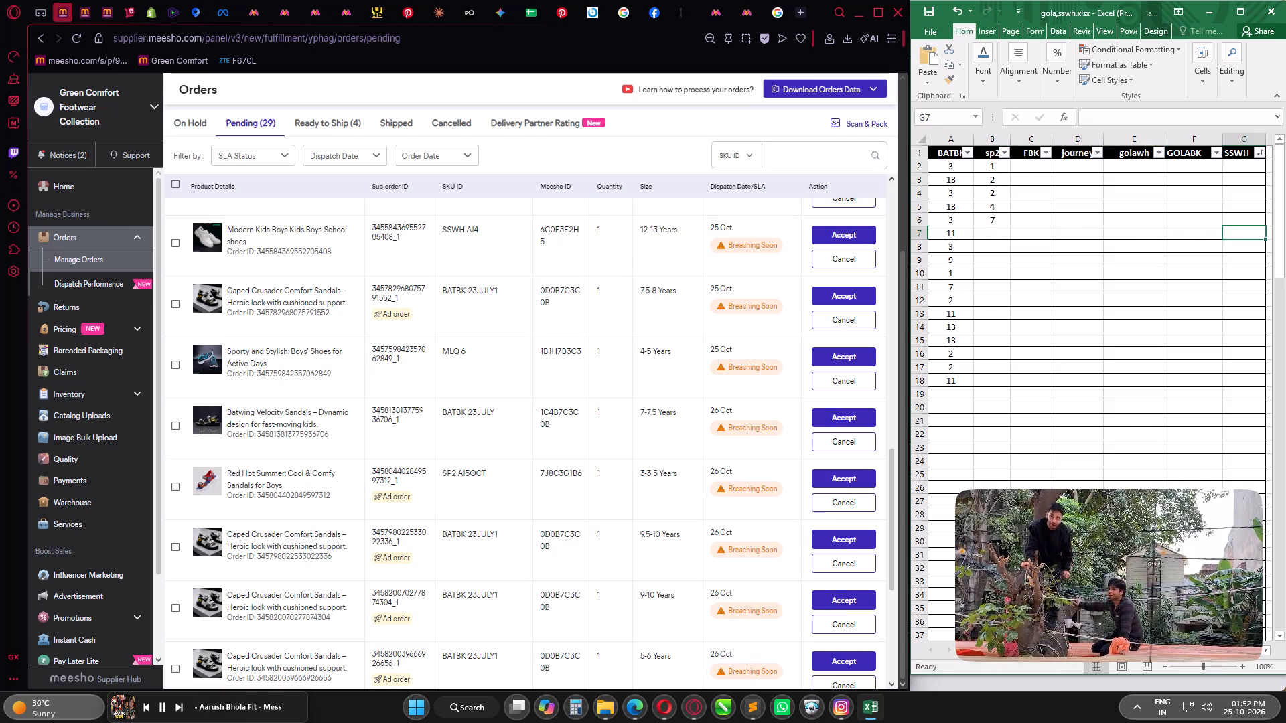
{"action": "key", "text": "ctrl+Up"}
{"action": "key", "text": "ctrl+Up"}
{"action": "key", "text": "Down"}
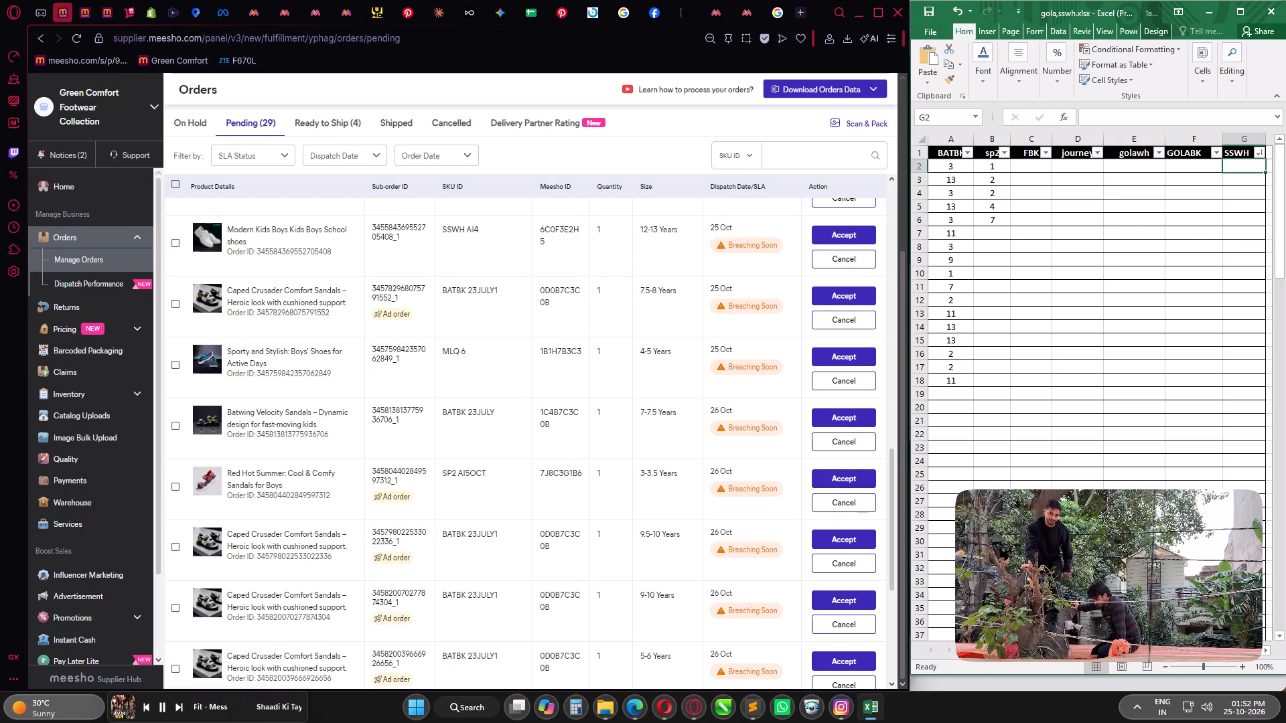
{"action": "key", "text": "5"}
{"action": "key", "text": "Return"}
Add sizes 2 and 11 in cells A19 and A20 of the BATBK column for the last pending BATBK orders.
{"action": "key", "text": "ctrl+Left"}
{"action": "key", "text": "ctrl+Left"}
{"action": "key", "text": "ctrl+Down"}
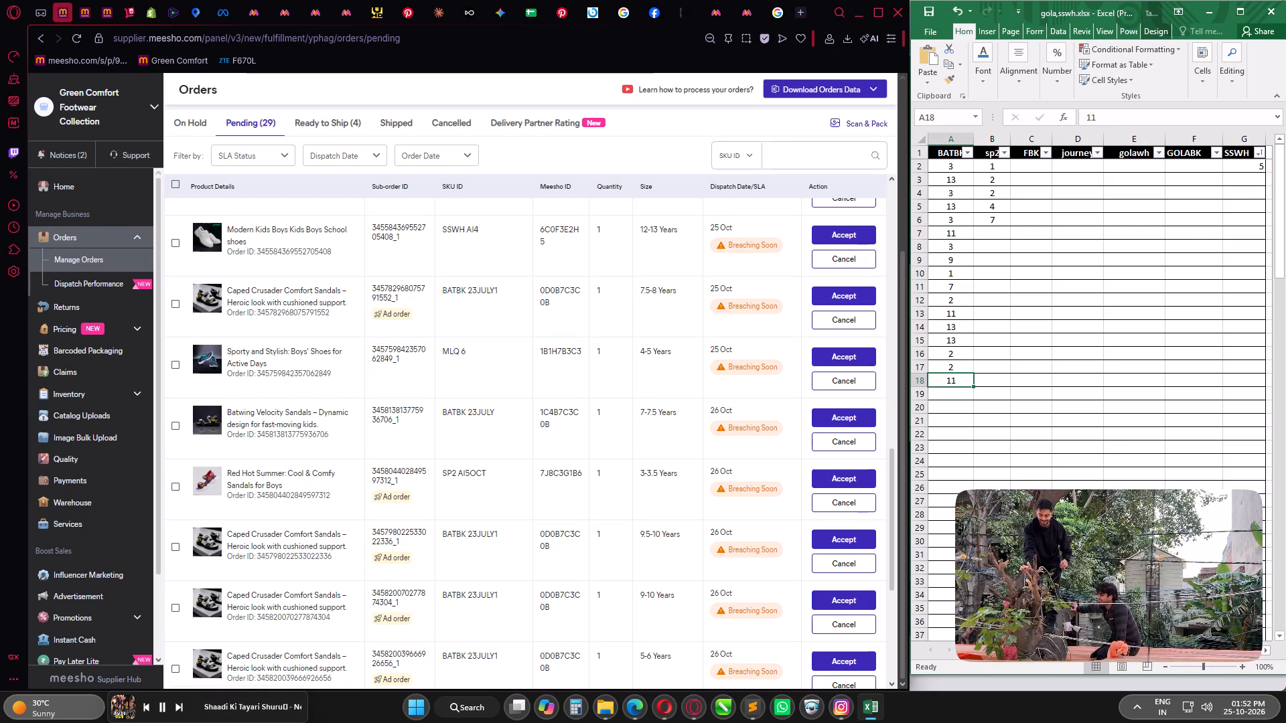
{"action": "double_click", "coordinate": [391, 655]}
{"action": "scroll", "coordinate": [487, 394], "scroll_direction": "down", "scroll_amount": 2}
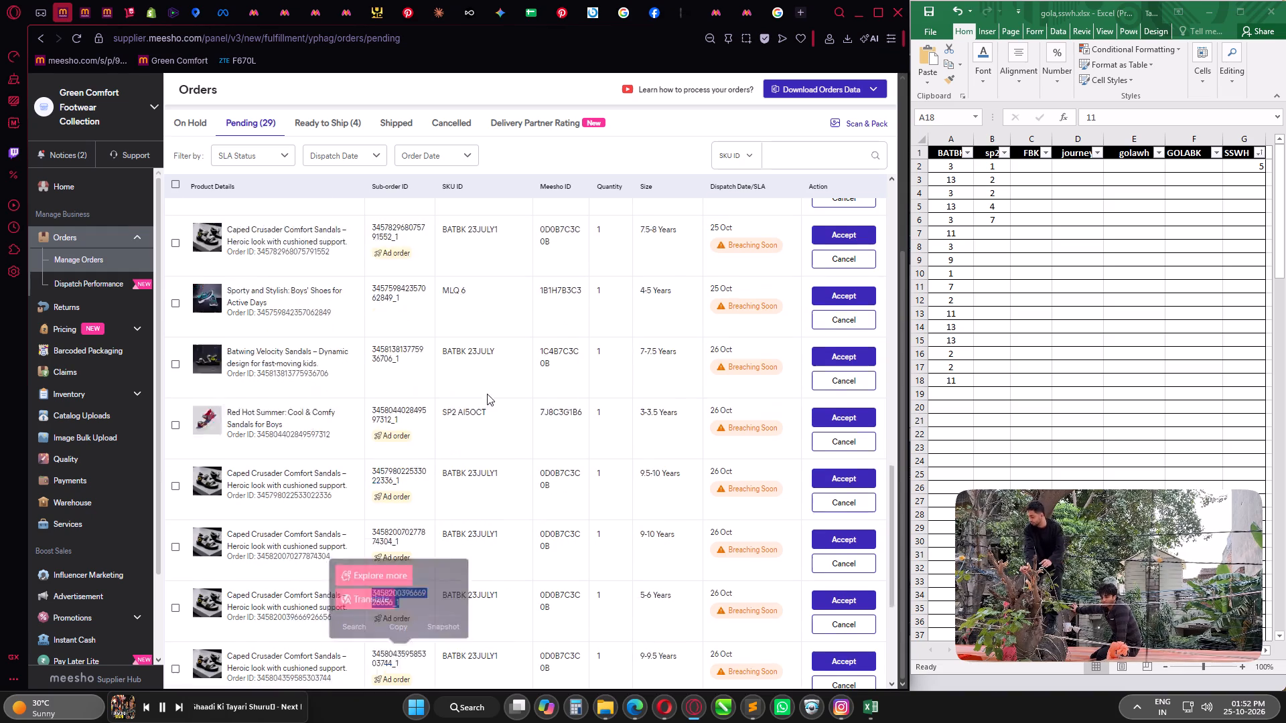
{"action": "scroll", "coordinate": [487, 394], "scroll_direction": "down", "scroll_amount": 13}
{"action": "left_click", "coordinate": [1010, 349]}
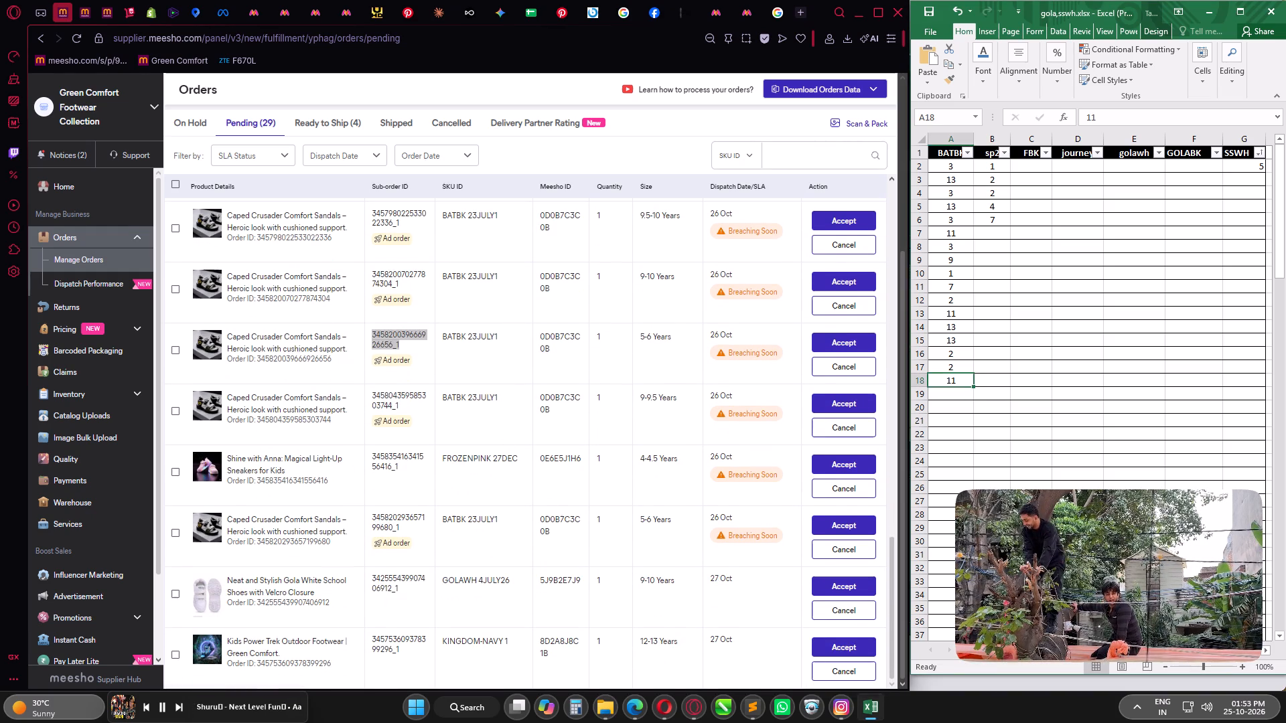
{"action": "key", "text": "Down"}
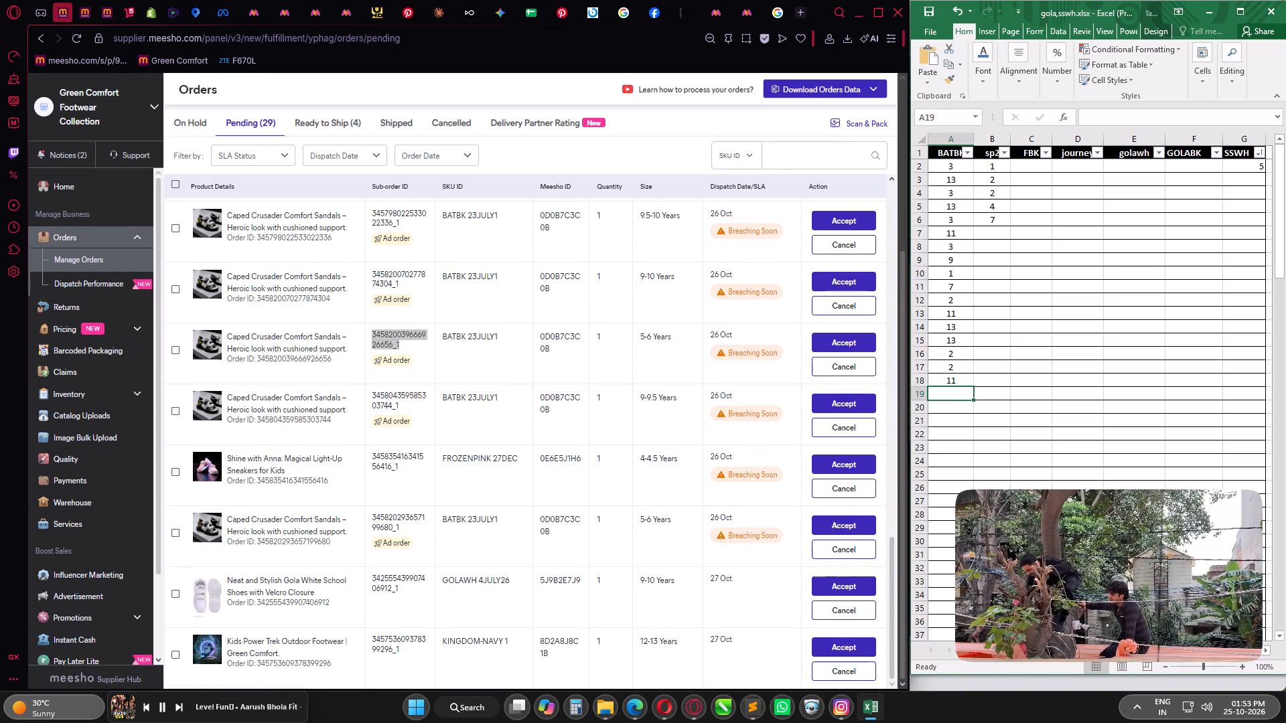
{"action": "key", "text": "2"}
{"action": "key", "text": "Return"}
{"action": "type", "text": "11"}
{"action": "key", "text": "Return"}
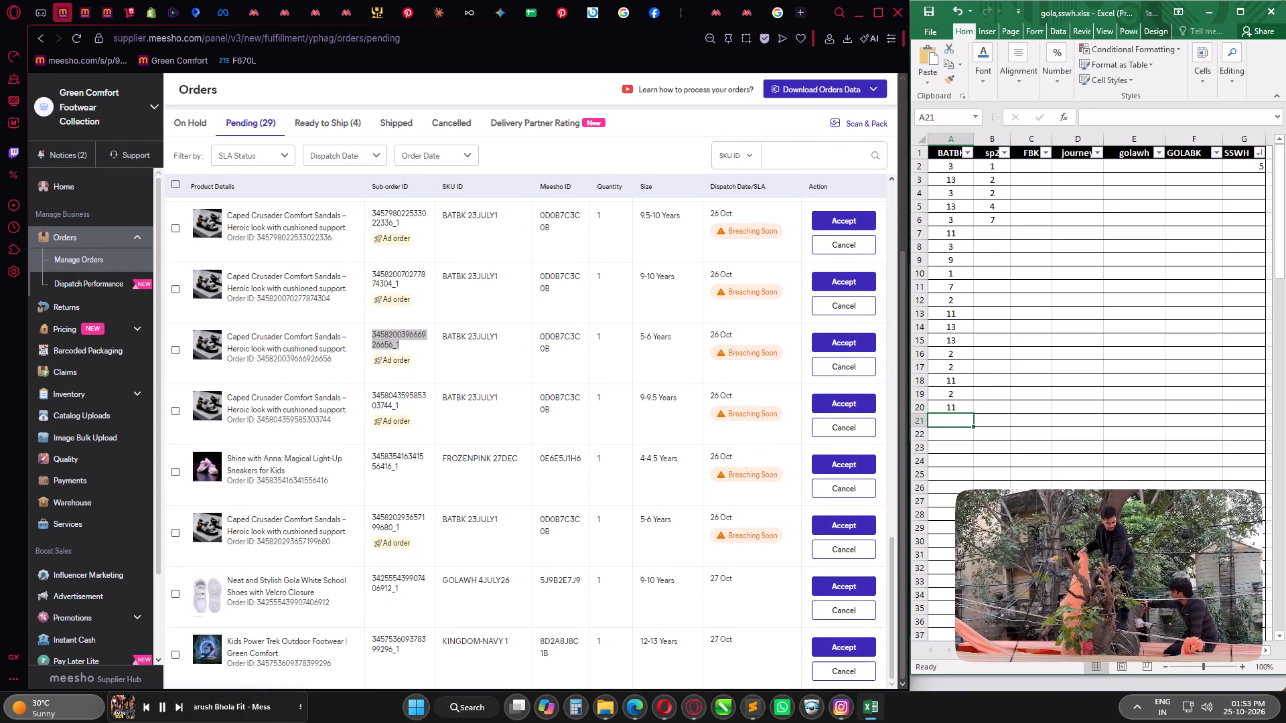
Record size 2 for the GOLAWH order in cell E2 of the golawh column and save the workbook.
{"action": "key", "text": "Right"}
{"action": "key", "text": "Right"}
{"action": "key", "text": "Right"}
{"action": "key", "text": "Right"}
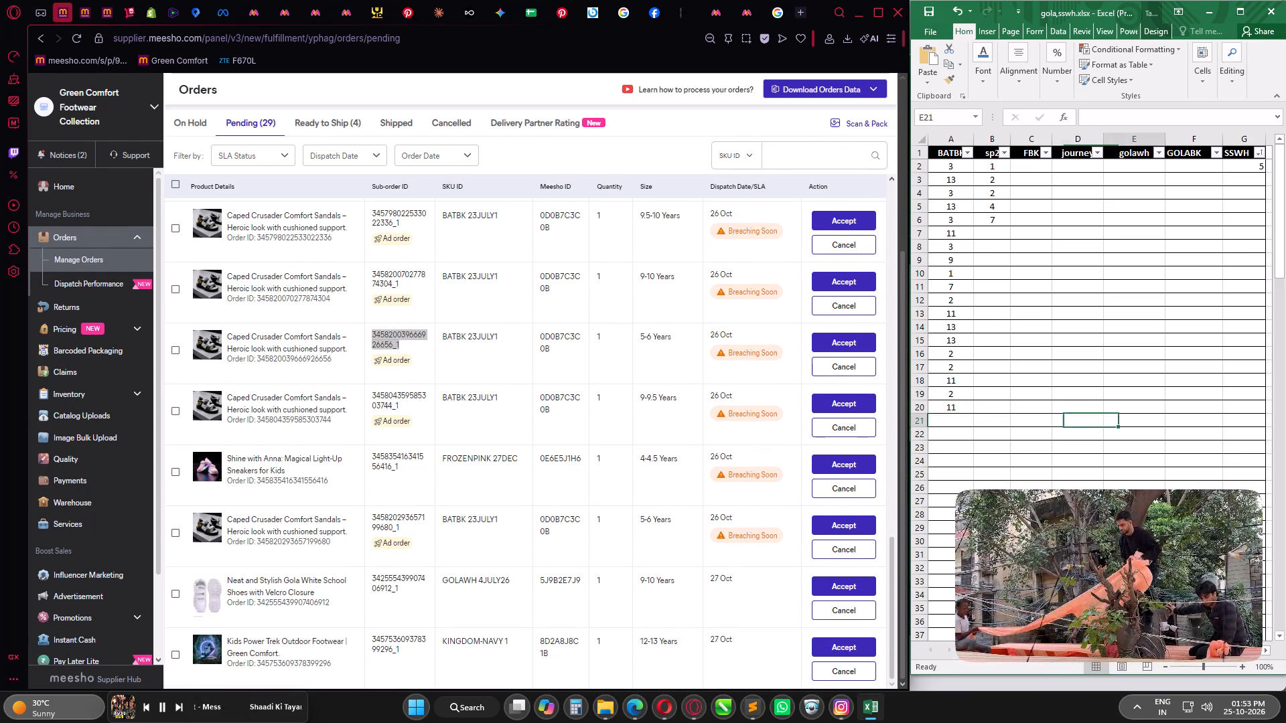
{"action": "key", "text": "ctrl+Up"}
{"action": "key", "text": "Down"}
{"action": "key", "text": "2"}
{"action": "key", "text": "Return"}
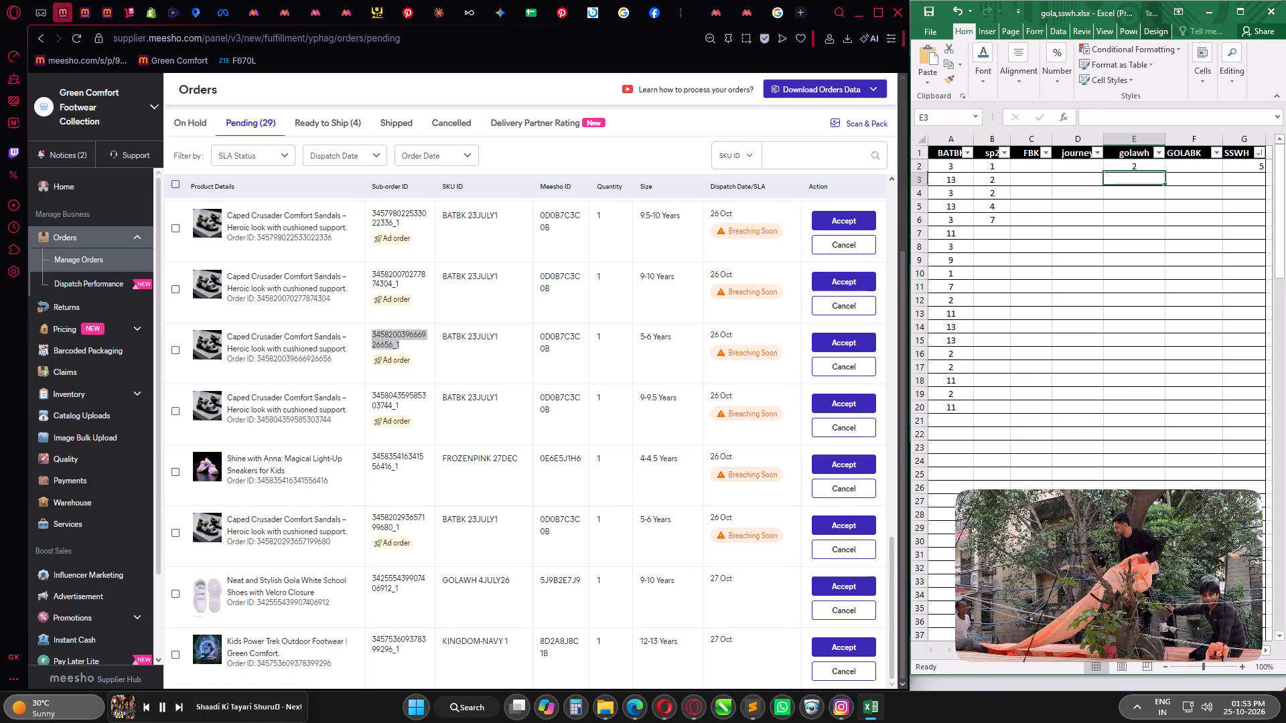
{"action": "key", "text": "ctrl+s"}
Select all pending orders of Green Comfort Footwear Collection and accept them.
{"action": "double_click", "coordinate": [381, 645]}
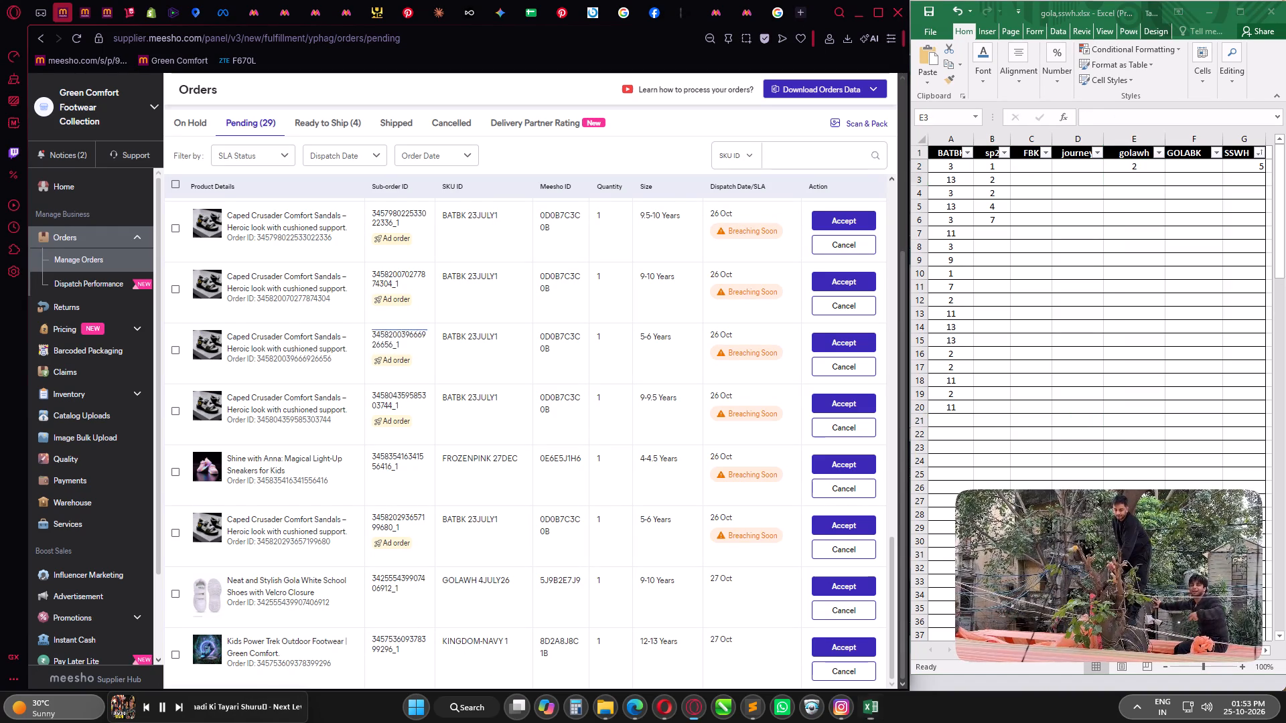
{"action": "scroll", "coordinate": [391, 617], "scroll_direction": "down", "scroll_amount": 3}
{"action": "left_click", "coordinate": [170, 187]}
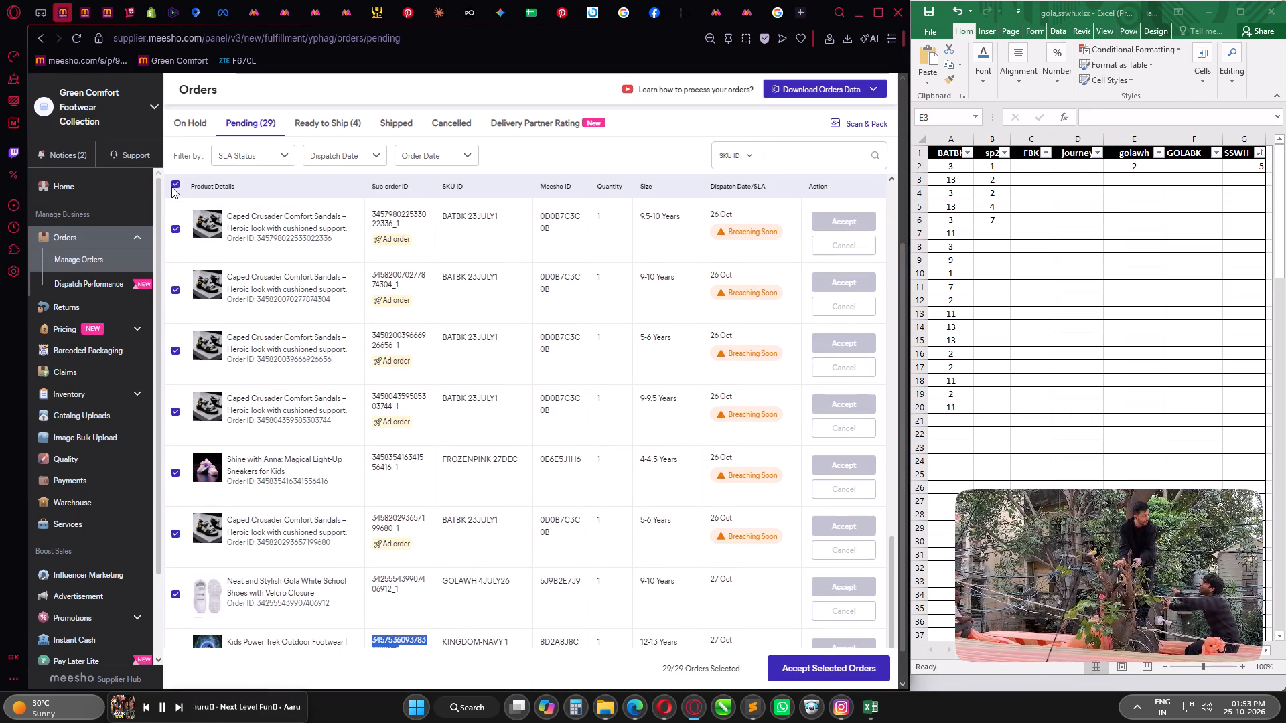
{"action": "left_click", "coordinate": [829, 660]}
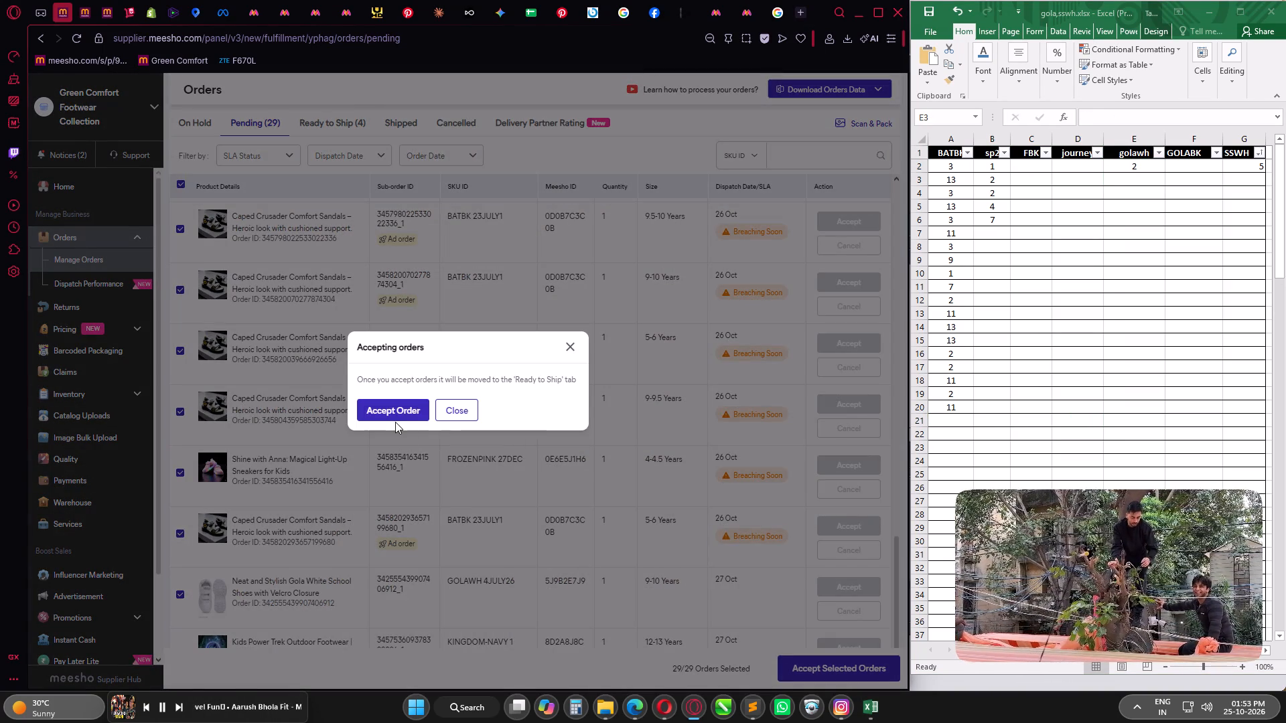
{"action": "left_click", "coordinate": [395, 422]}
{"action": "left_click", "coordinate": [395, 416]}
Switch to Microsoft Edge with the Meesho orders of the Green Comfort shoes & Sandals account.
{"action": "left_click", "coordinate": [636, 713]}
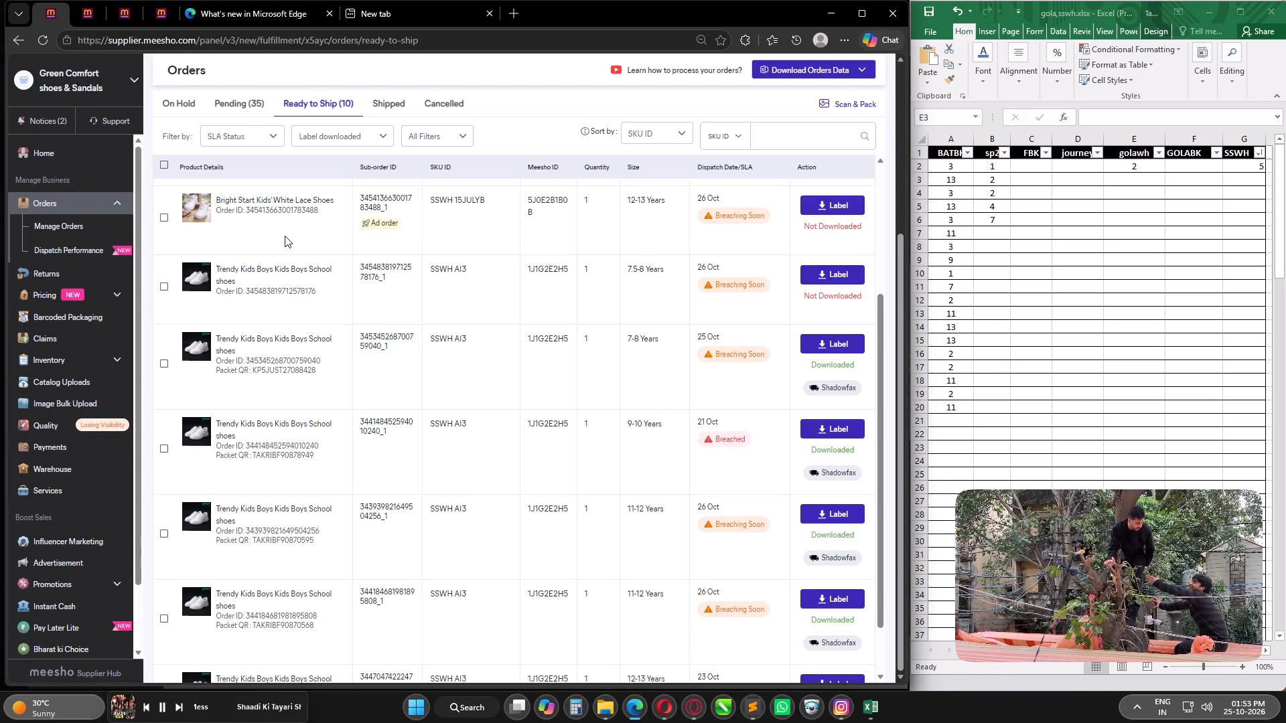
Open the account's pending orders and enter SSWH sizes 13, 11, 9 and 4 in cells G3 to G6.
{"action": "left_click", "coordinate": [225, 108]}
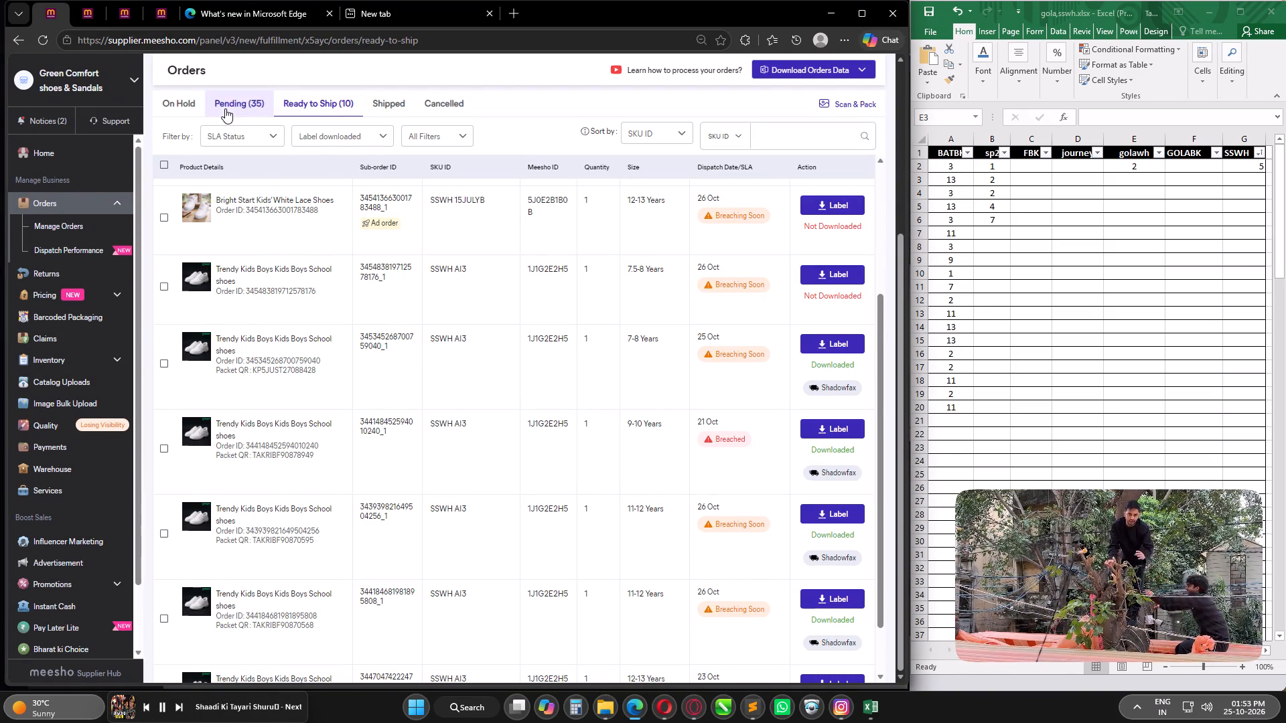
{"action": "scroll", "coordinate": [537, 133], "scroll_direction": "down", "scroll_amount": 5}
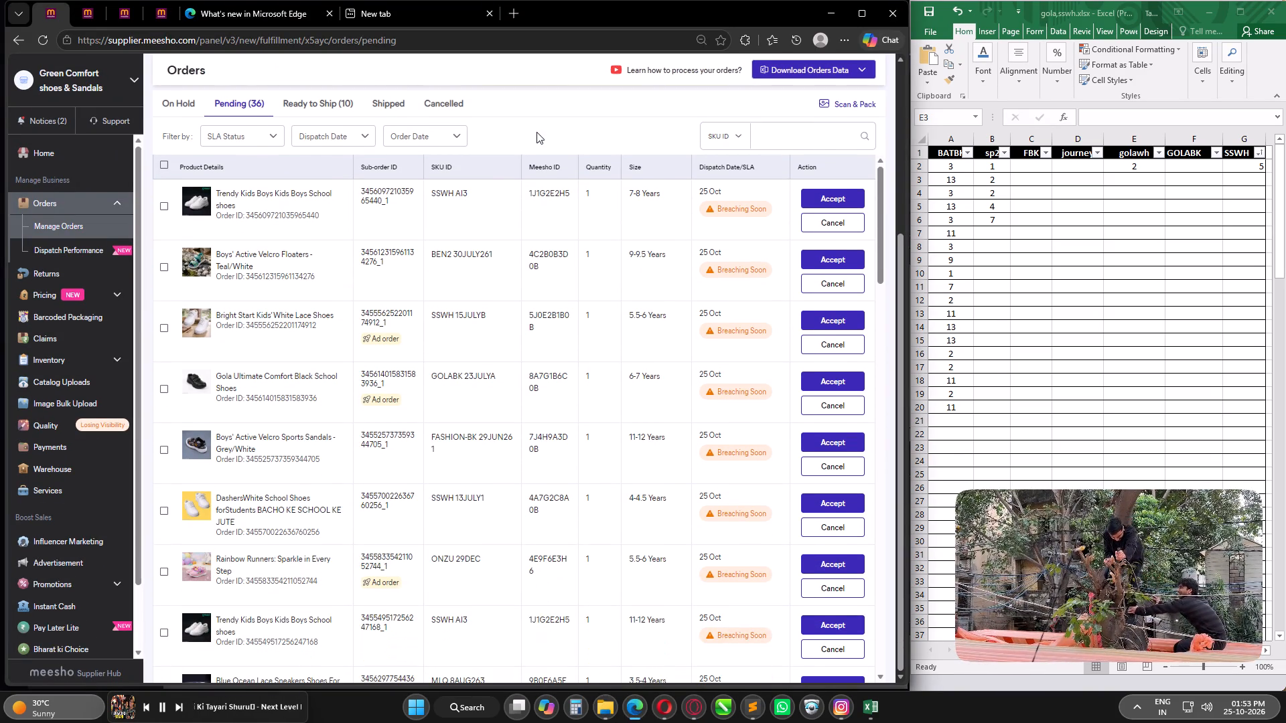
{"action": "left_click", "coordinate": [1186, 240]}
{"action": "left_click", "coordinate": [1251, 181]}
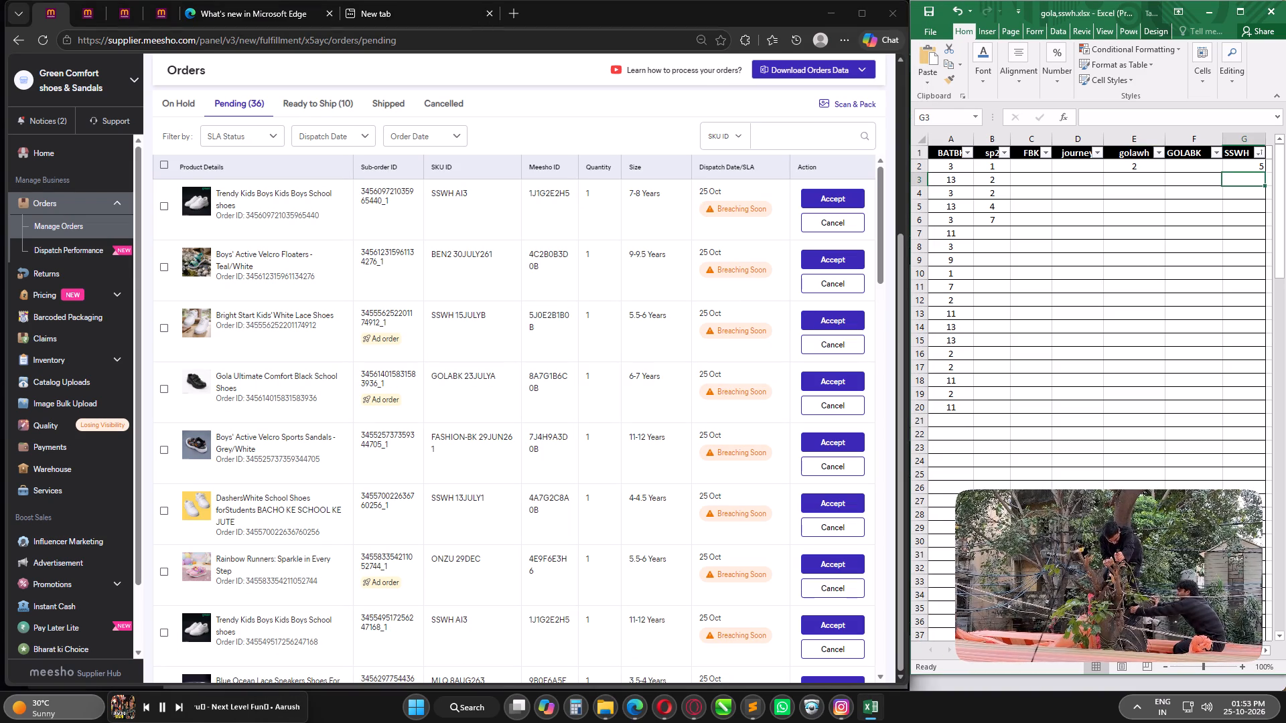
{"action": "type", "text": "13"}
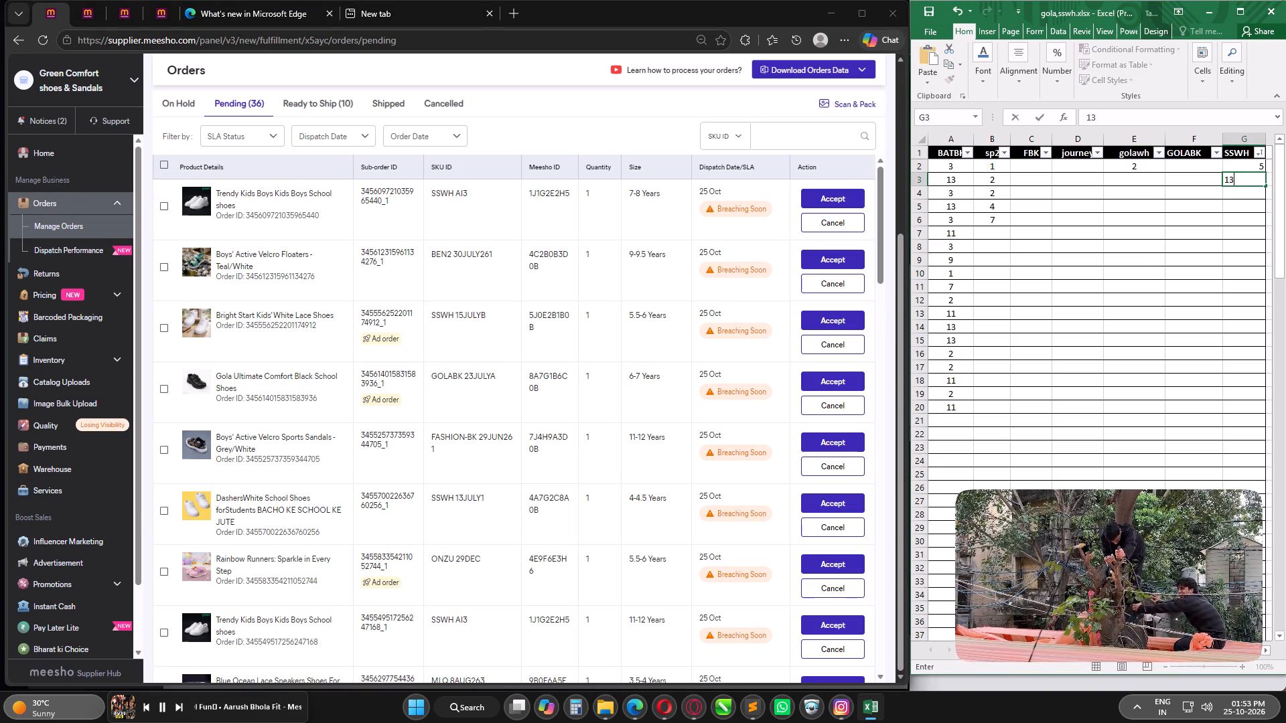
{"action": "key", "text": "Return"}
{"action": "type", "text": "11"}
{"action": "key", "text": "Return"}
{"action": "key", "text": "9"}
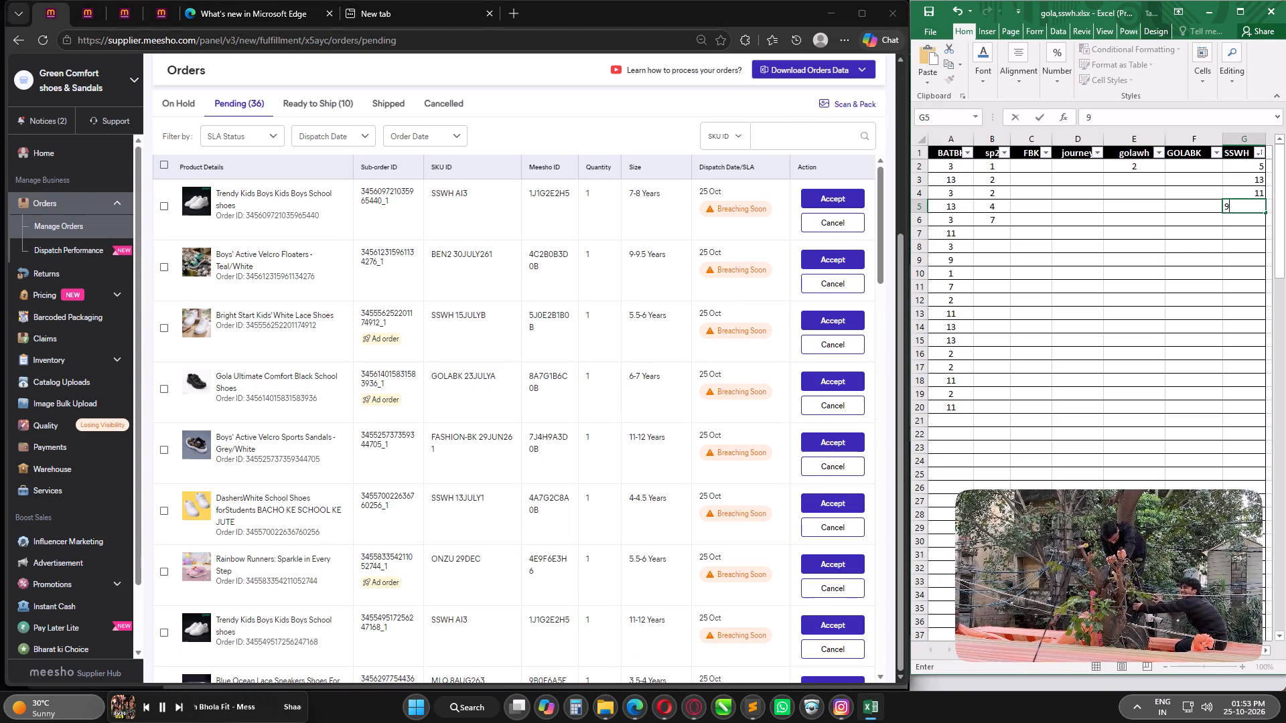
{"action": "key", "text": "Return"}
{"action": "key", "text": "4"}
{"action": "key", "text": "Return"}
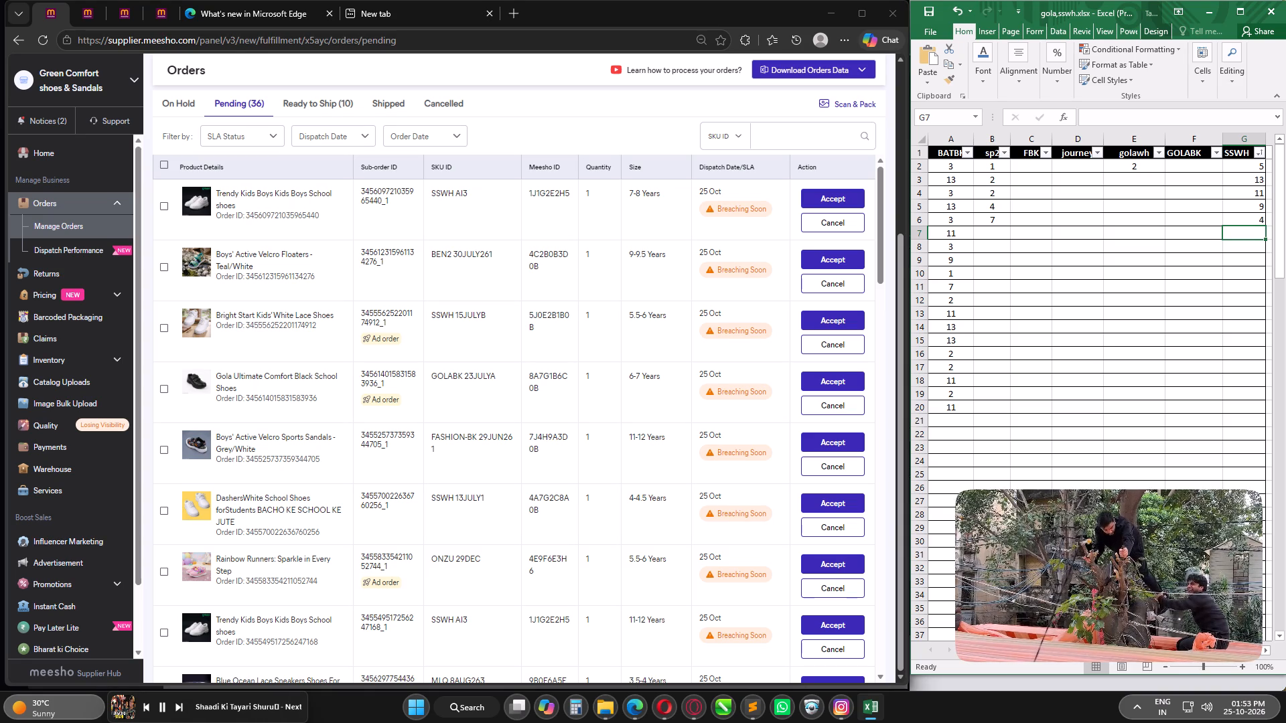
Enter size 12 for the pending GOLABK order in cell F2 of the GOLABK column.
{"action": "key", "text": "Left"}
{"action": "key", "text": "ctrl+Up"}
{"action": "key", "text": "Down"}
{"action": "type", "text": "12"}
{"action": "key", "text": "Return"}
Enter size 4 for the pending FASHION-BK order in cell C2 of the FBK column.
{"action": "key", "text": "Left"}
{"action": "key", "text": "Left"}
{"action": "key", "text": "Left"}
{"action": "key", "text": "Up"}
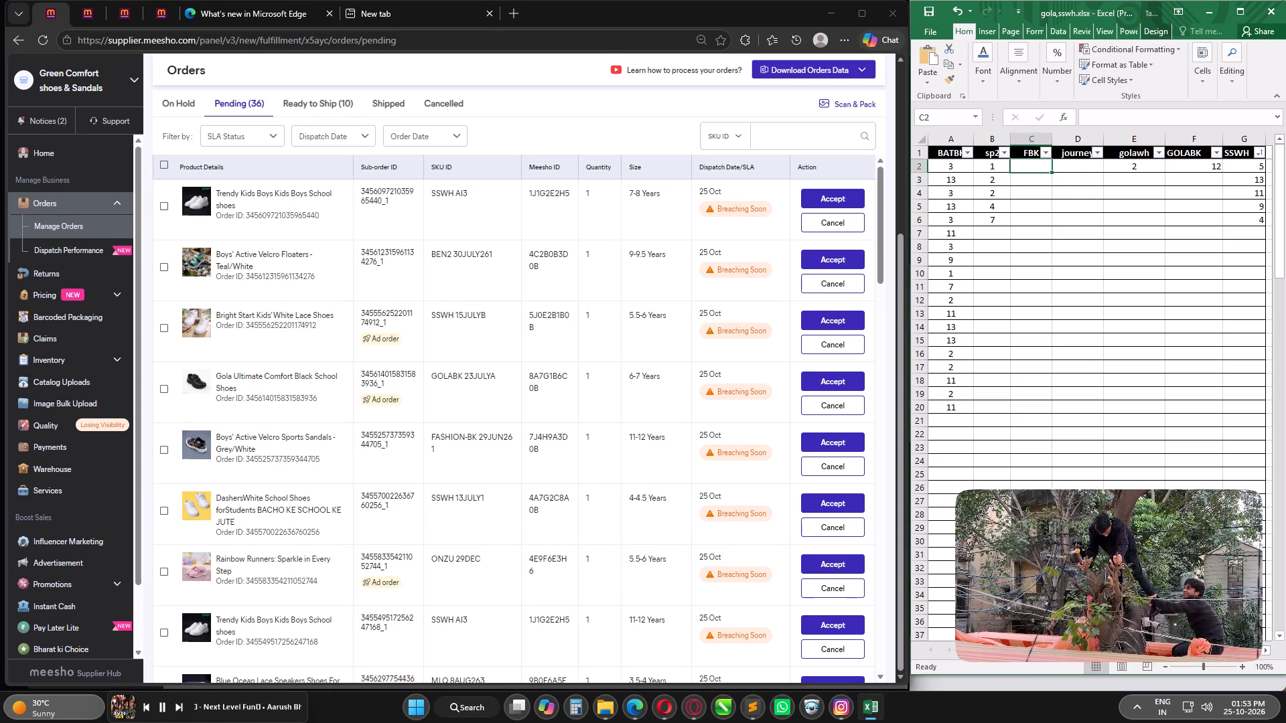
{"action": "key", "text": "4"}
{"action": "key", "text": "Return"}
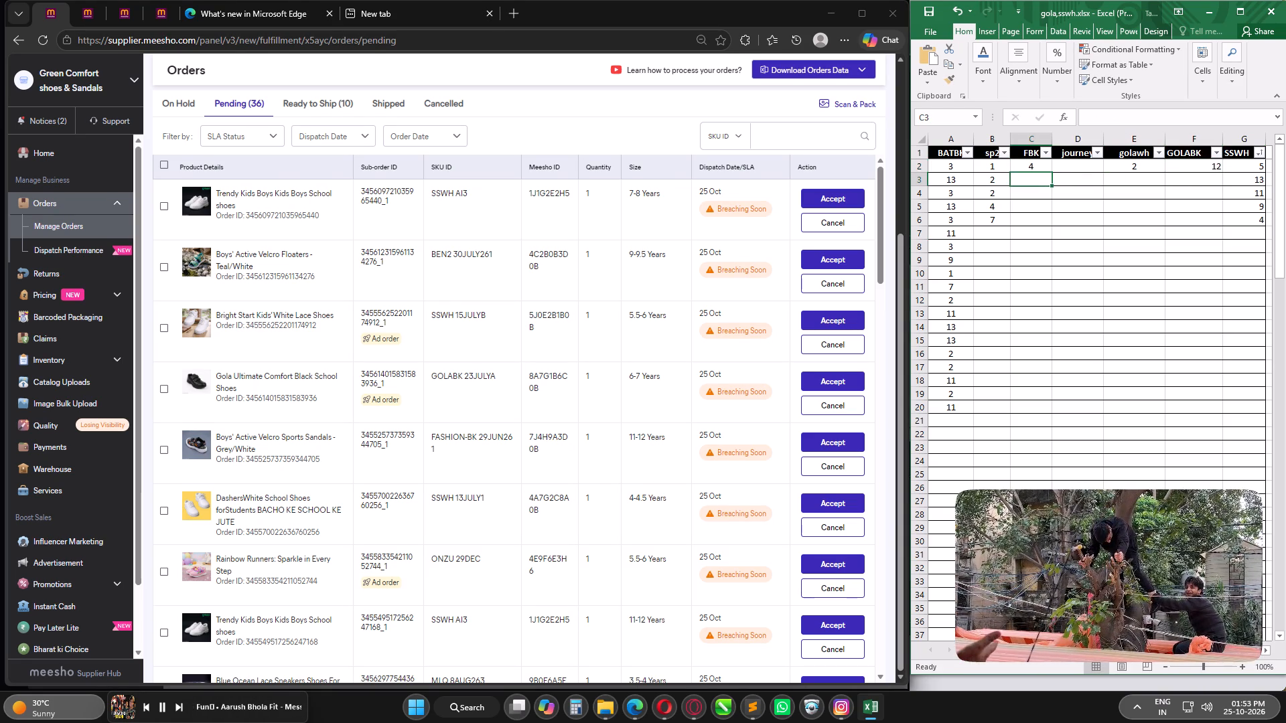
Enter 121, 5, 1, 12, 3, 2 and 2 in cells G7 to G13 for the following batch of SSWH orders.
{"action": "double_click", "coordinate": [380, 678]}
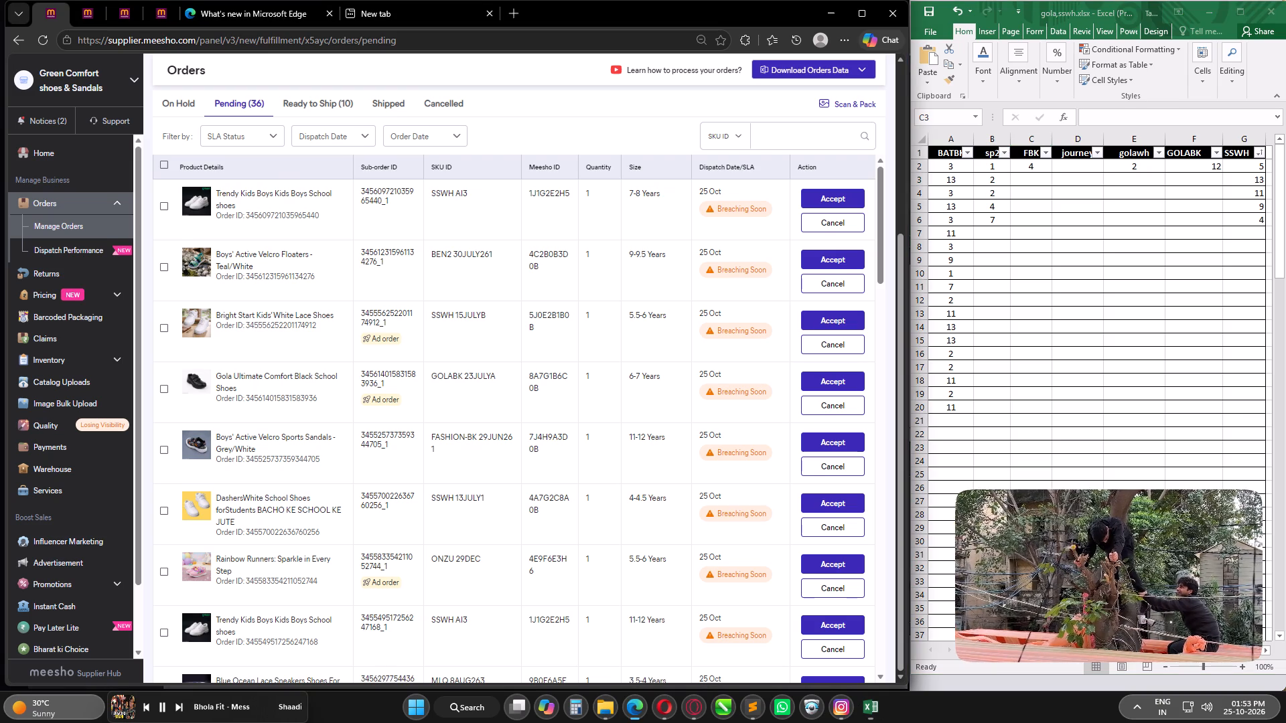
{"action": "scroll", "coordinate": [463, 385], "scroll_direction": "down", "scroll_amount": 8}
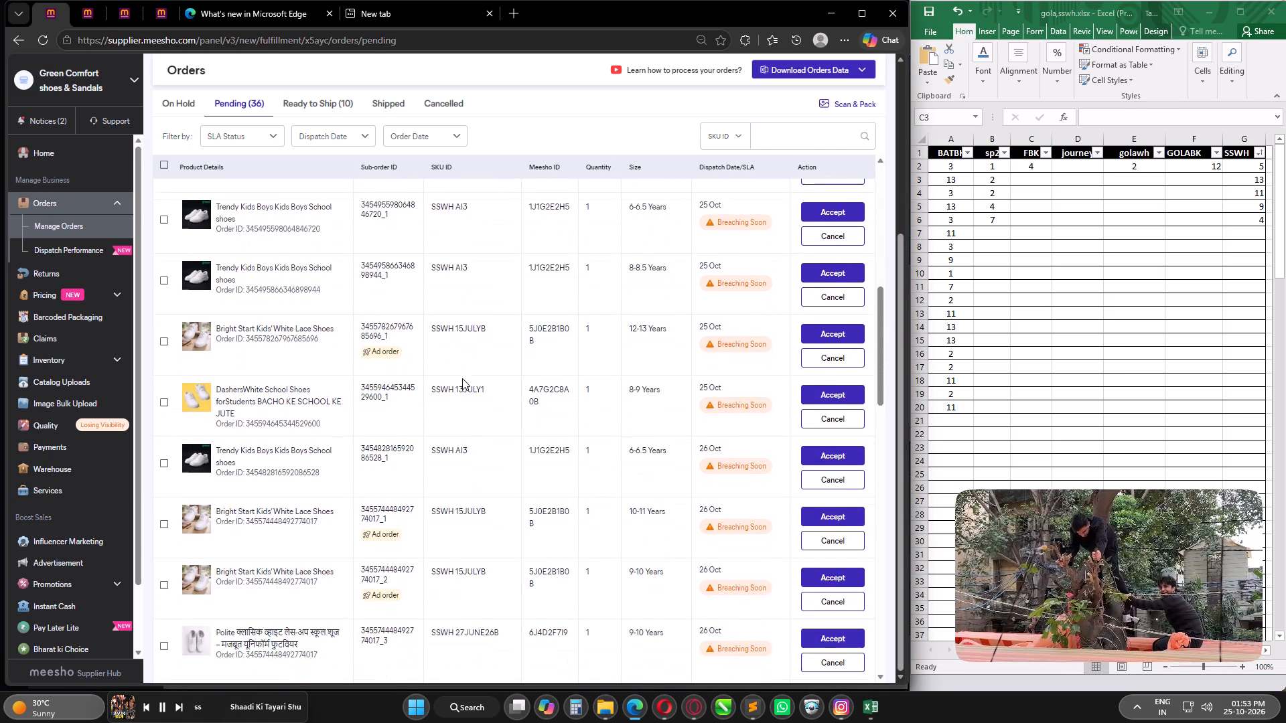
{"action": "left_click", "coordinate": [1258, 237]}
{"action": "left_click", "coordinate": [1253, 230]}
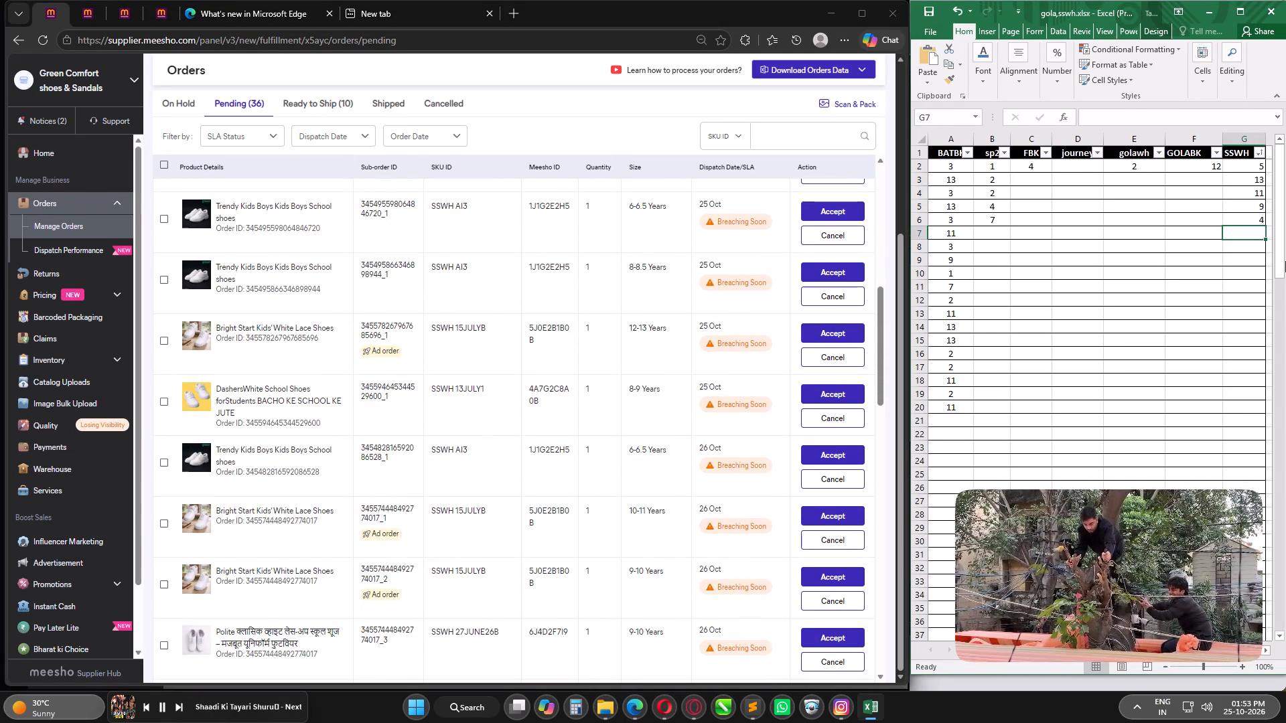
{"action": "type", "text": "121"}
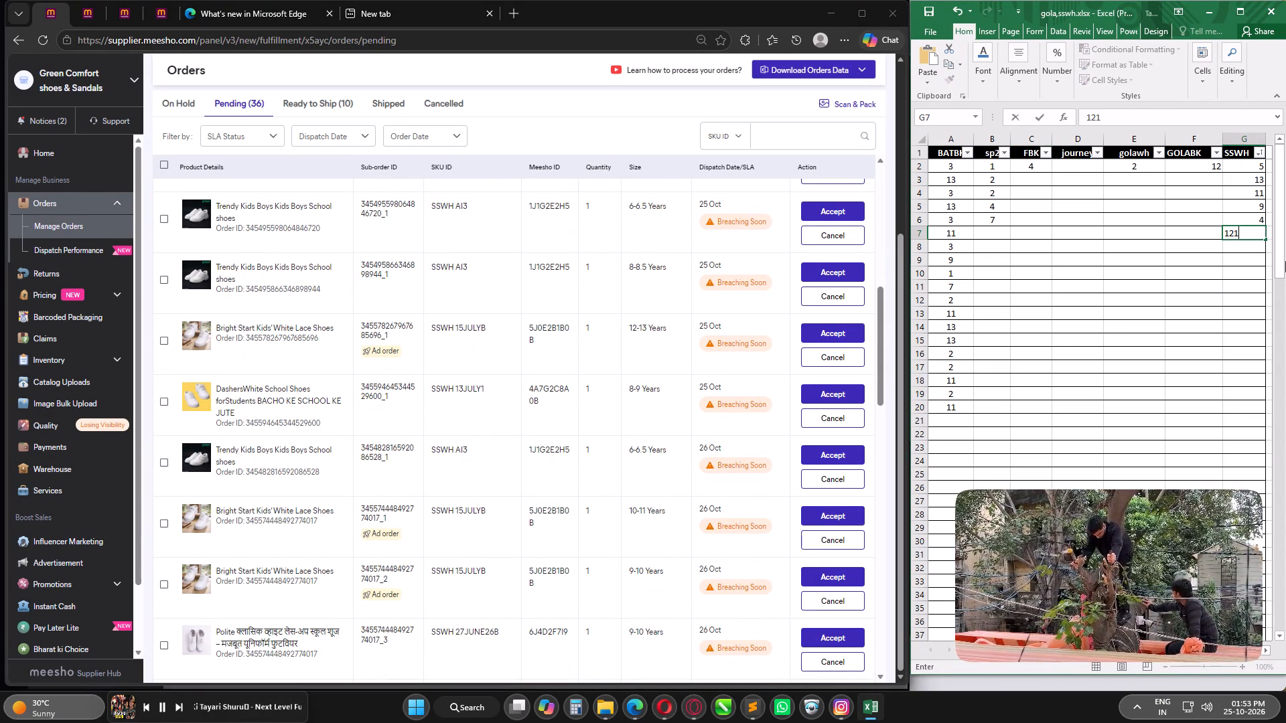
{"action": "key", "text": "Return"}
{"action": "key", "text": "5"}
{"action": "key", "text": "Return"}
{"action": "key", "text": "1"}
{"action": "key", "text": "Return"}
{"action": "type", "text": "12"}
{"action": "key", "text": "Return"}
{"action": "key", "text": "3"}
{"action": "key", "text": "Return"}
{"action": "key", "text": "2"}
{"action": "key", "text": "Return"}
{"action": "key", "text": "2"}
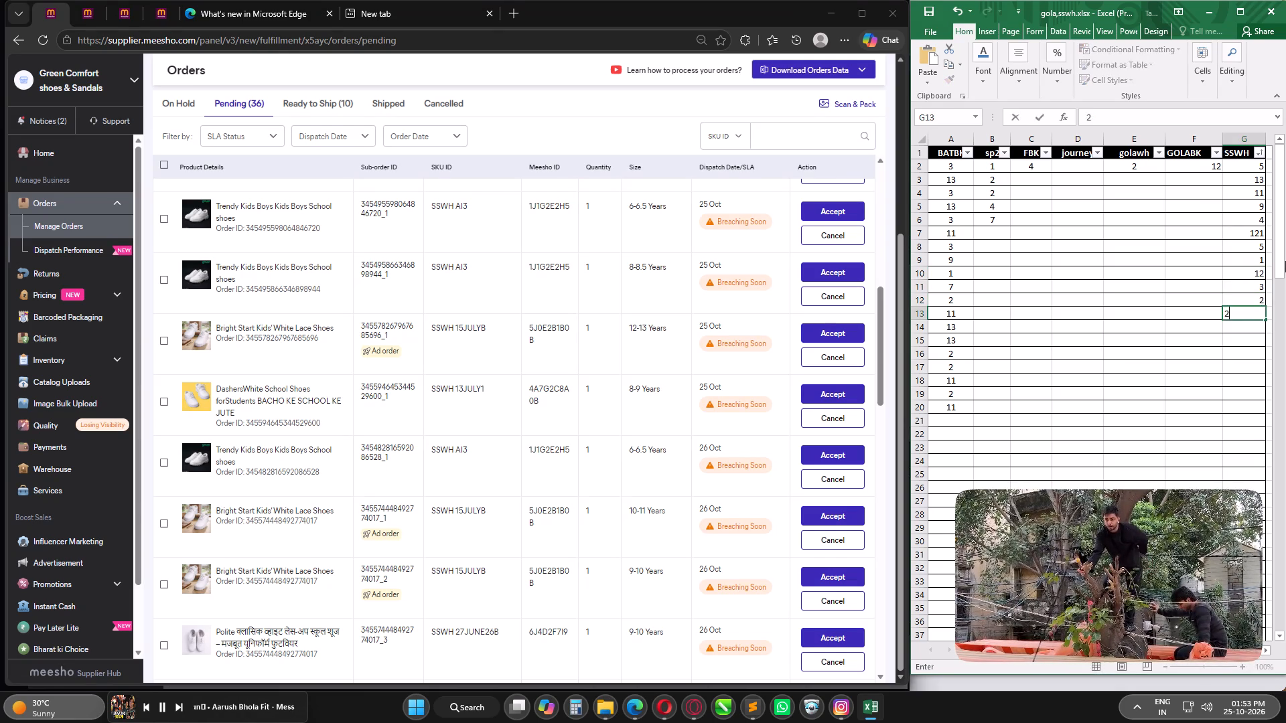
{"action": "key", "text": "Return"}
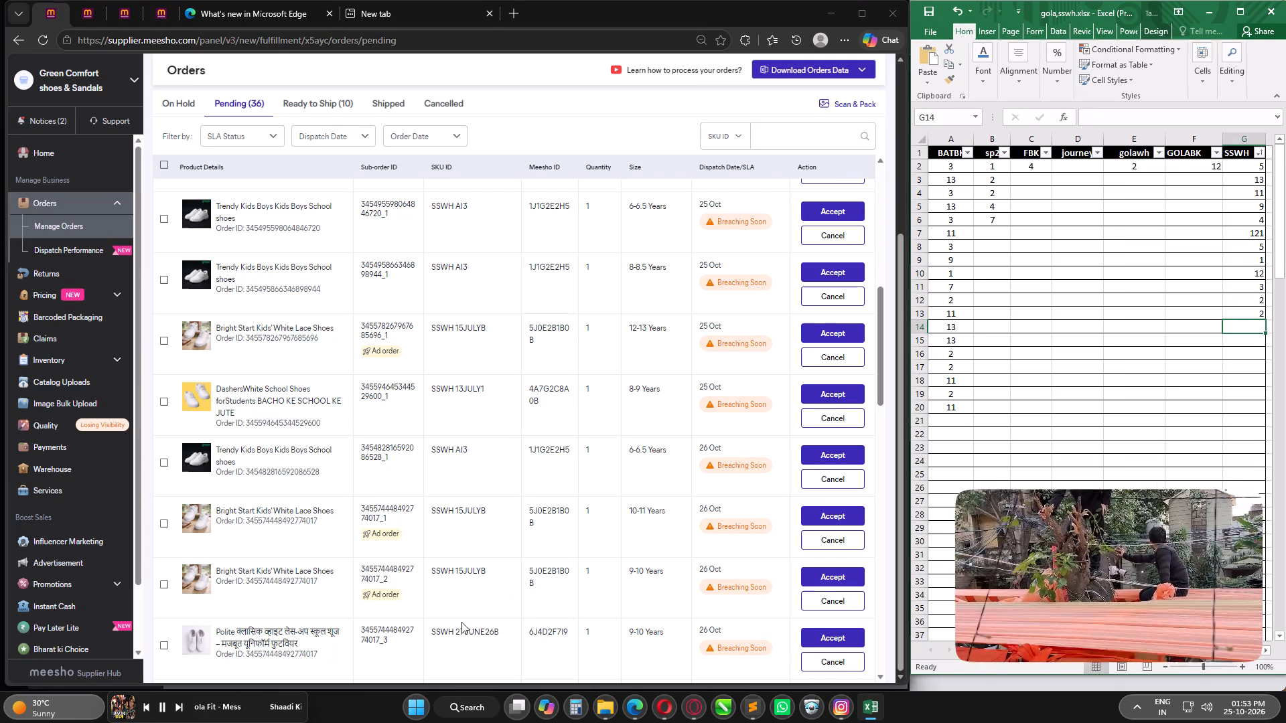
Continue down the pending orders and add SSWH sizes 3, 3, 1 and 5 in cells G14 to G17.
{"action": "double_click", "coordinate": [392, 624]}
{"action": "scroll", "coordinate": [516, 295], "scroll_direction": "down", "scroll_amount": 6}
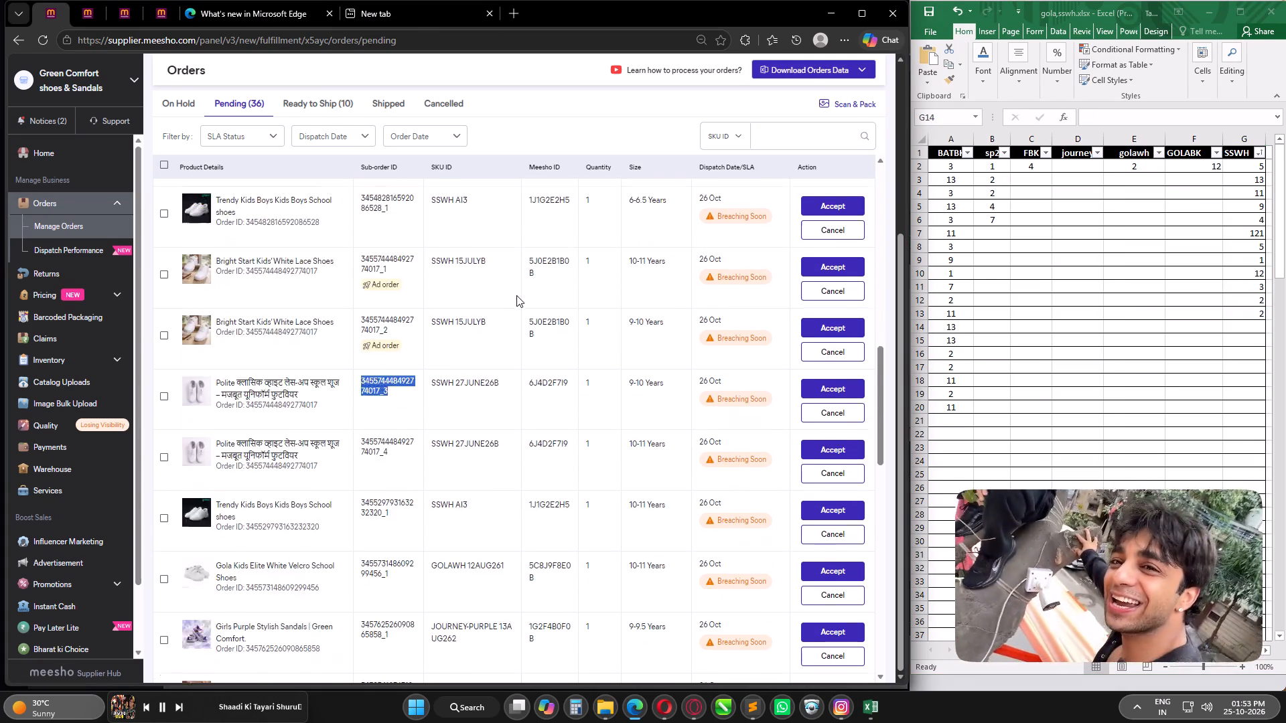
{"action": "scroll", "coordinate": [516, 321], "scroll_direction": "down", "scroll_amount": 1}
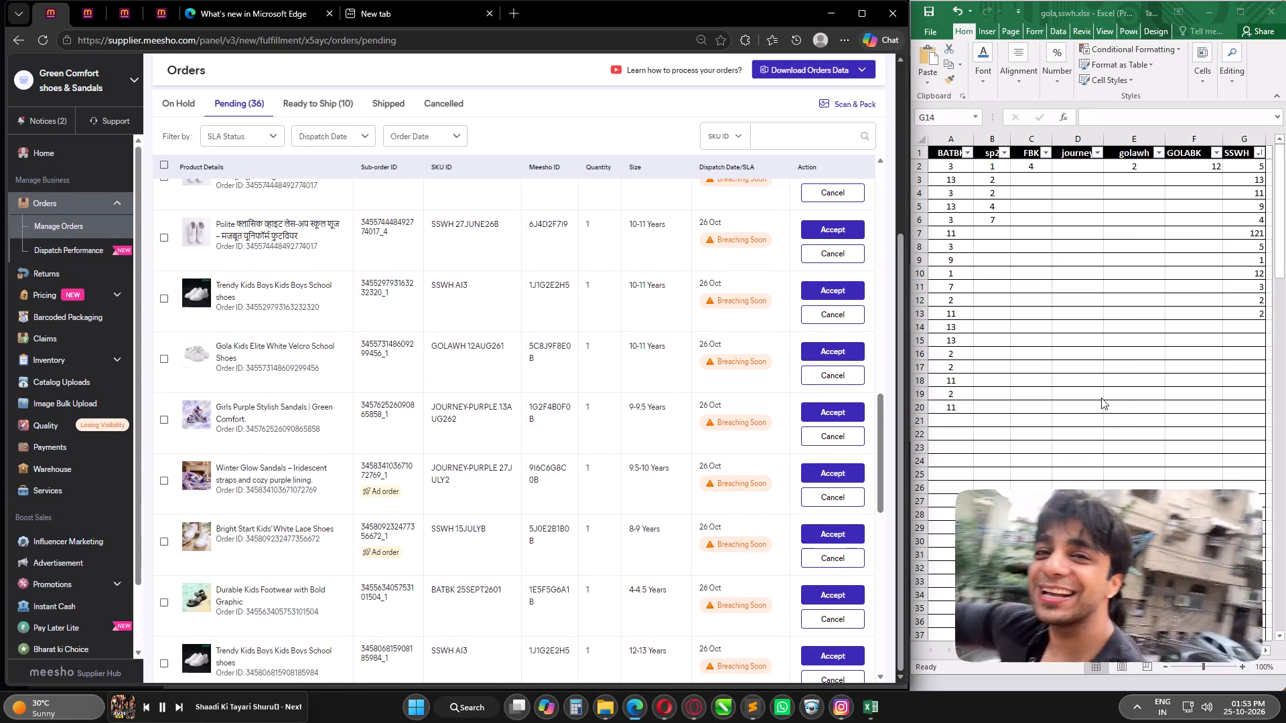
{"action": "left_click", "coordinate": [1253, 333]}
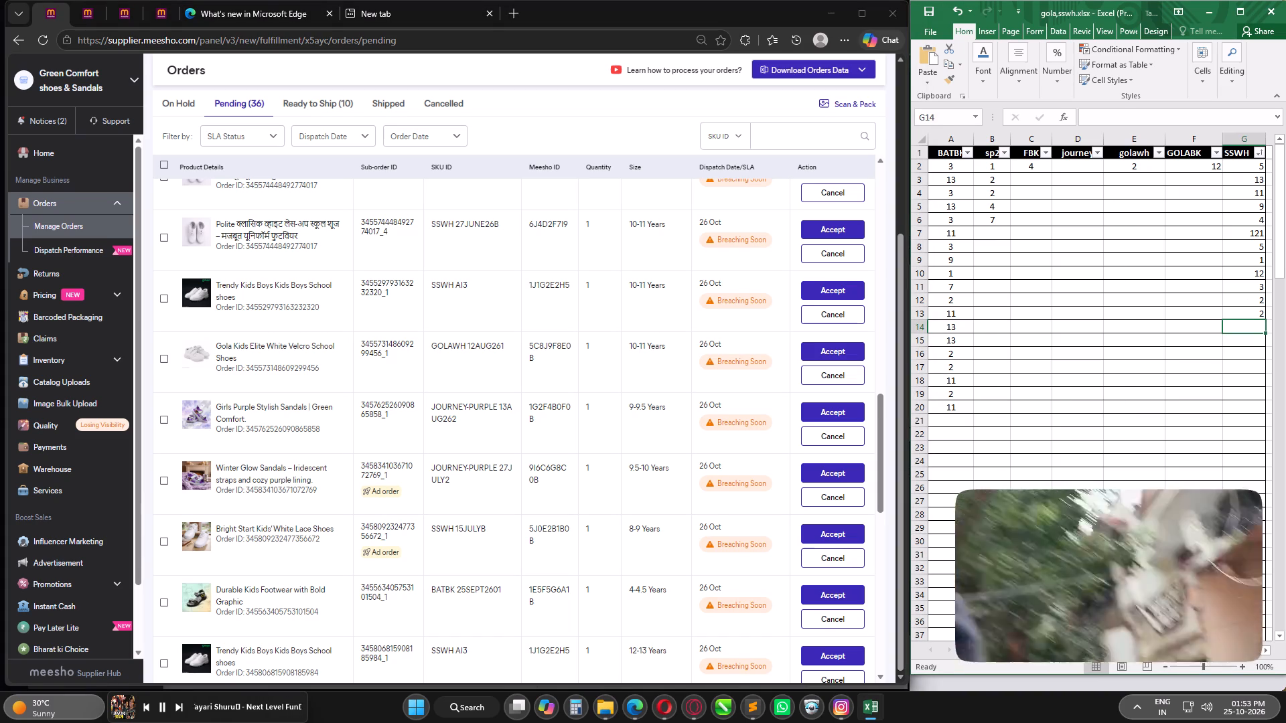
{"action": "key", "text": "3"}
{"action": "key", "text": "Return"}
{"action": "key", "text": "3"}
{"action": "key", "text": "Return"}
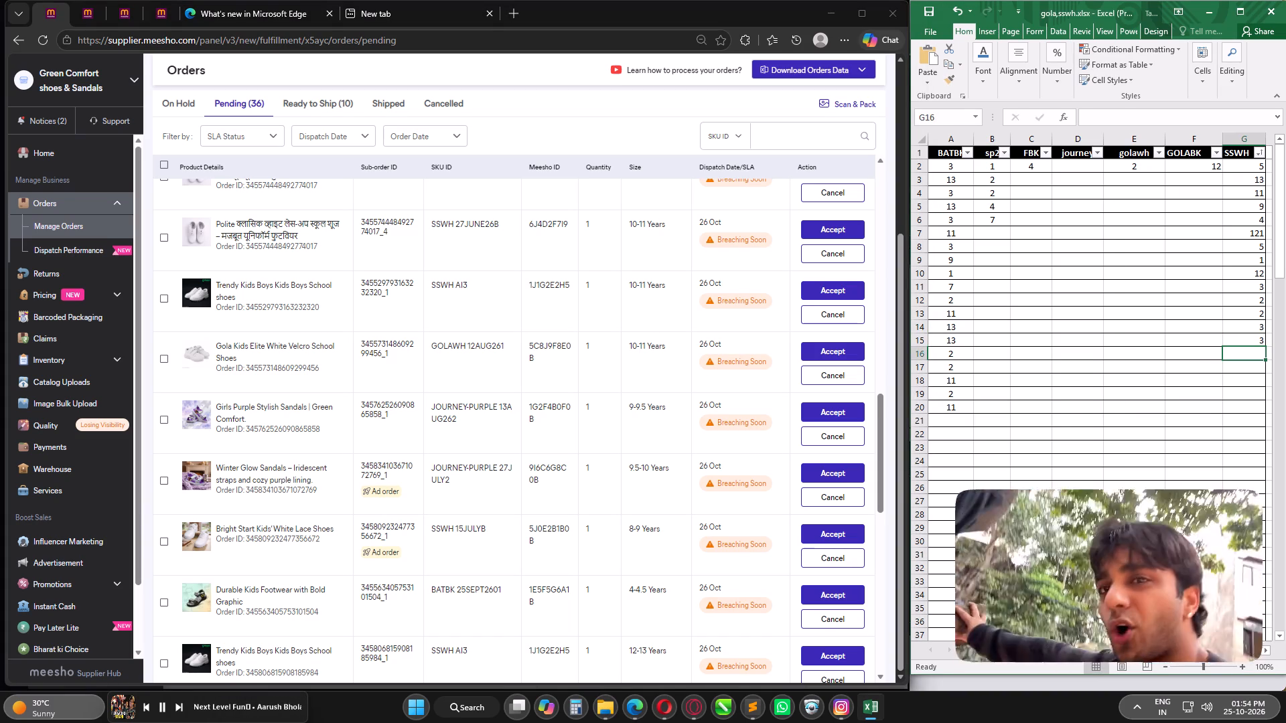
{"action": "key", "text": "1"}
{"action": "key", "text": "Return"}
{"action": "key", "text": "5"}
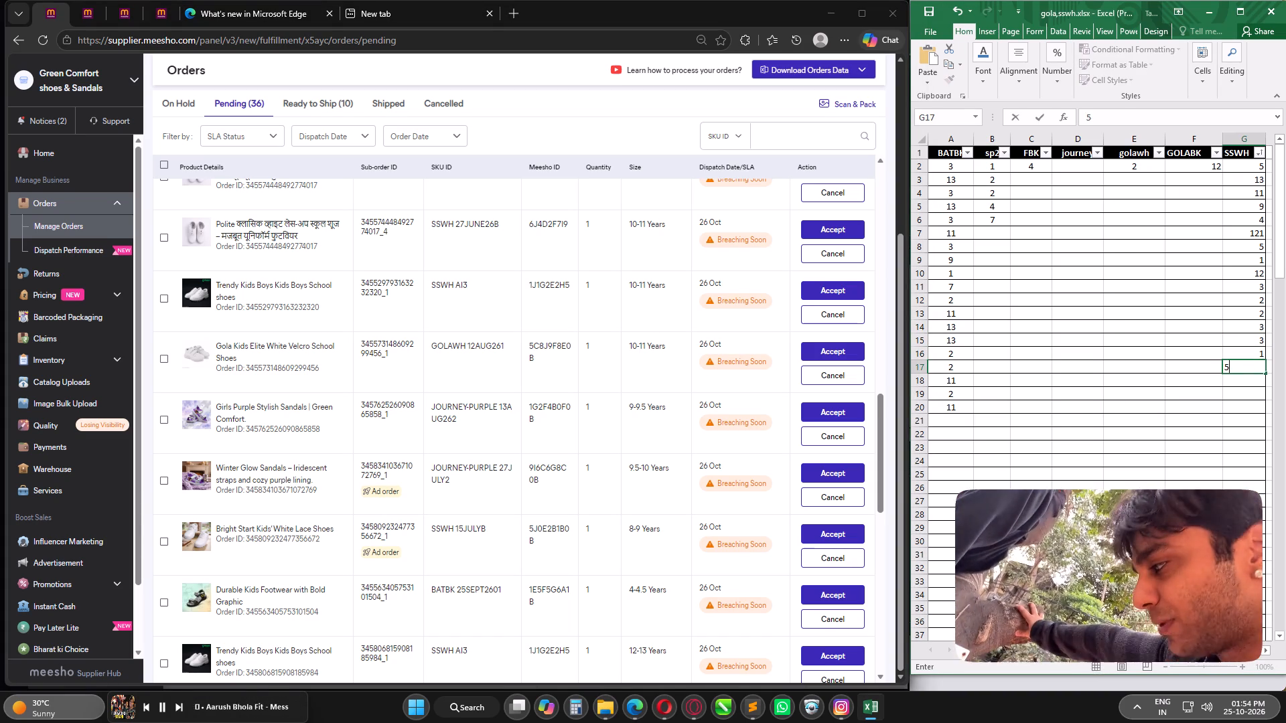
{"action": "key", "text": "Return"}
Enter size 3 for the GOLAWH 12AUG261 order in cell E3 of the golawh column.
{"action": "key", "text": "Left"}
{"action": "key", "text": "Left"}
{"action": "key", "text": "ctrl+Up"}
{"action": "key", "text": "ctrl+Down"}
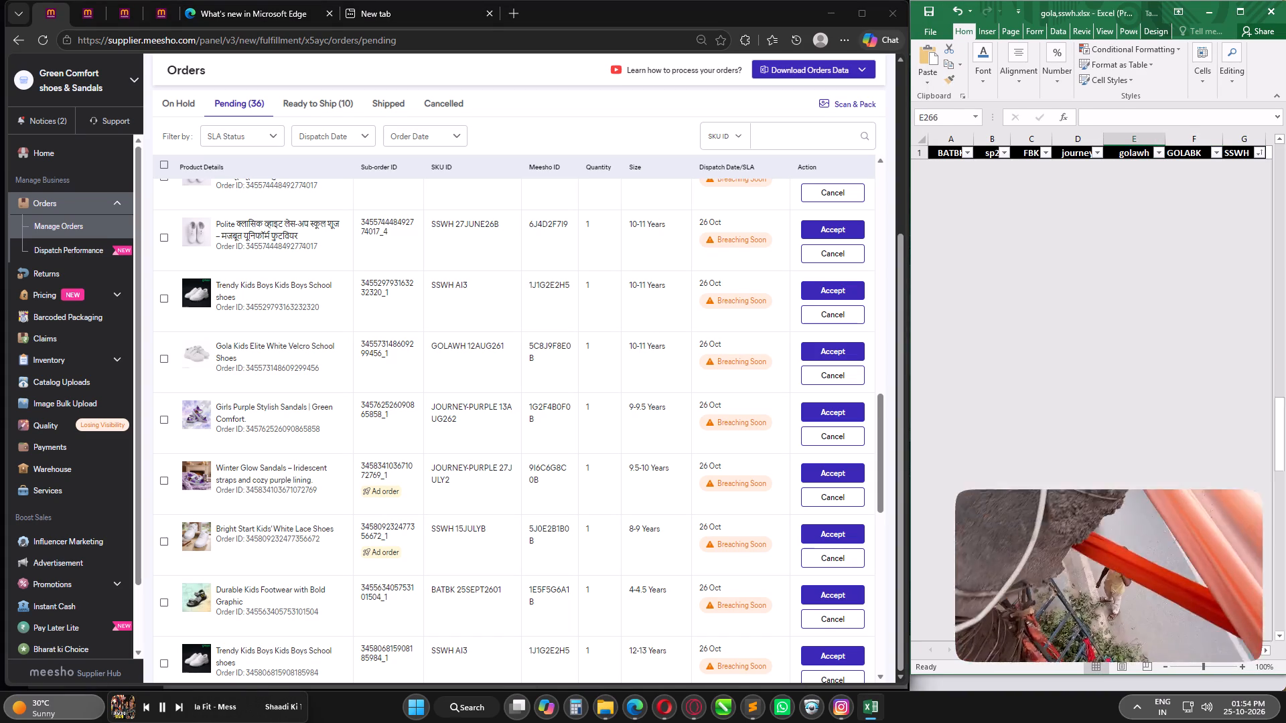
{"action": "key", "text": "ctrl+Up"}
{"action": "key", "text": "Down"}
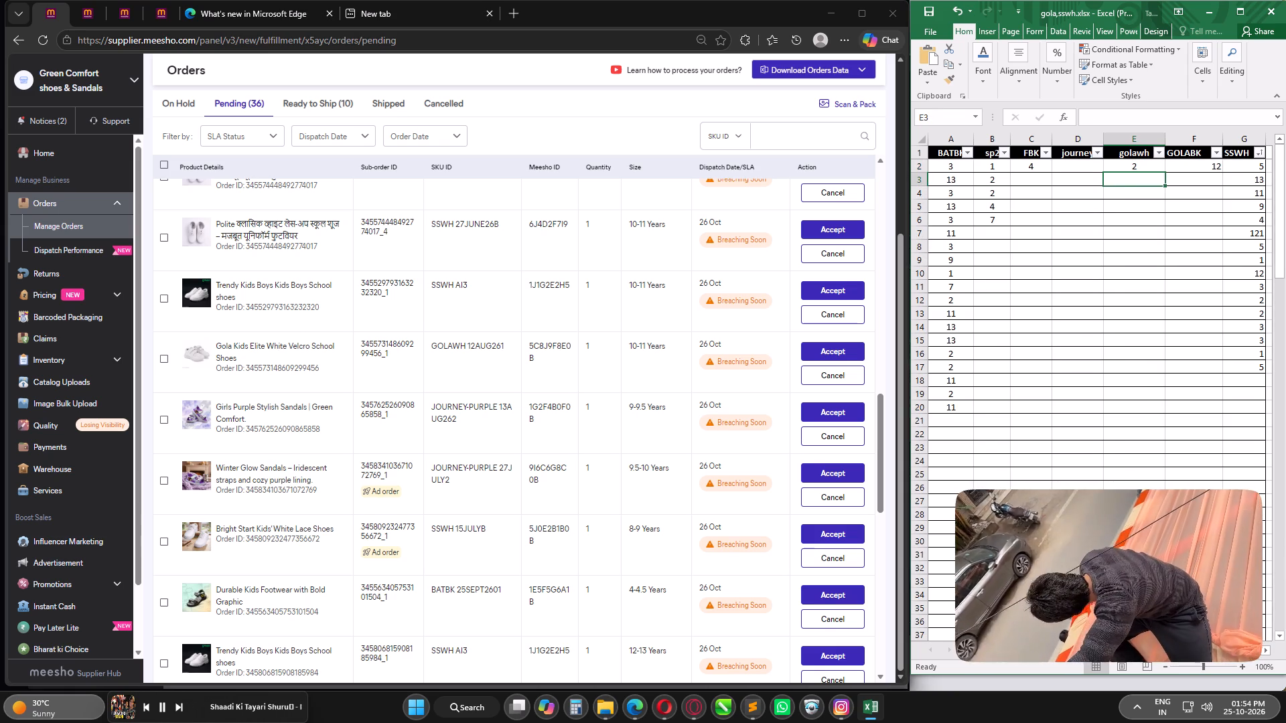
{"action": "key", "text": "3"}
{"action": "key", "text": "Return"}
Enter size 2 for each of the two JOURNEY-PURPLE orders in cells D2 and D3 of the journey column.
{"action": "key", "text": "Left"}
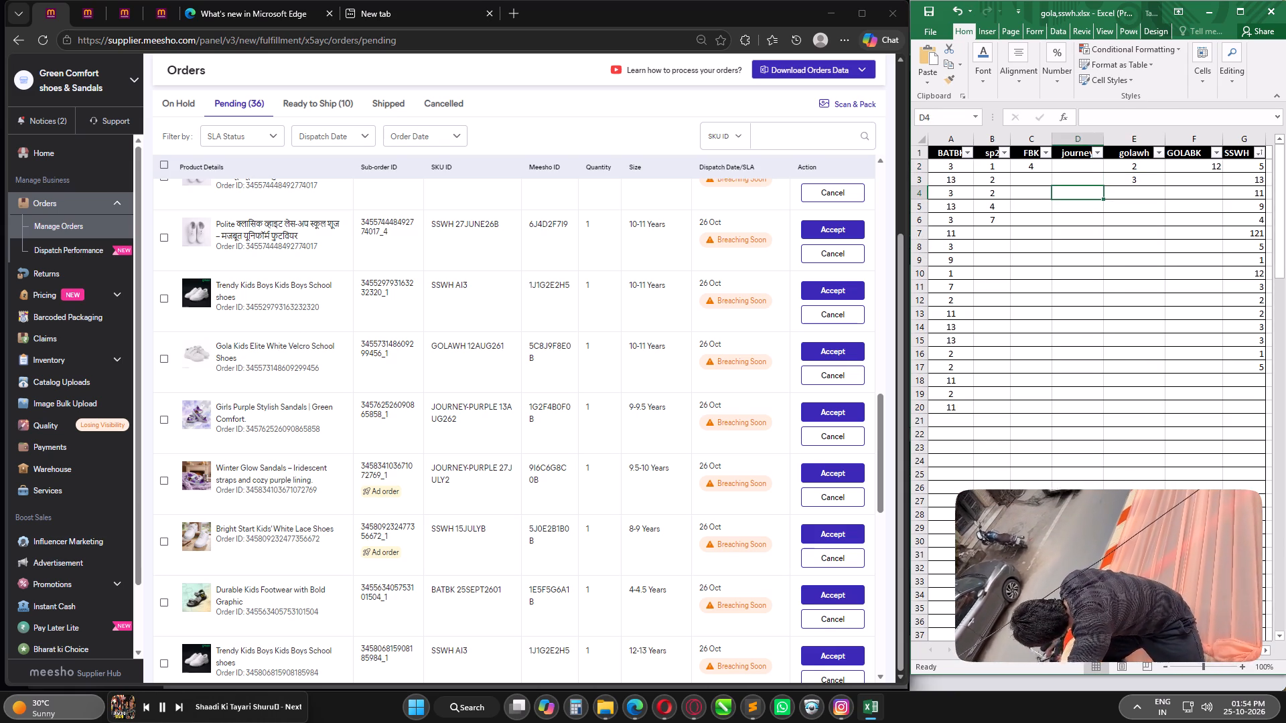
{"action": "key", "text": "ctrl+Up"}
{"action": "key", "text": "Down"}
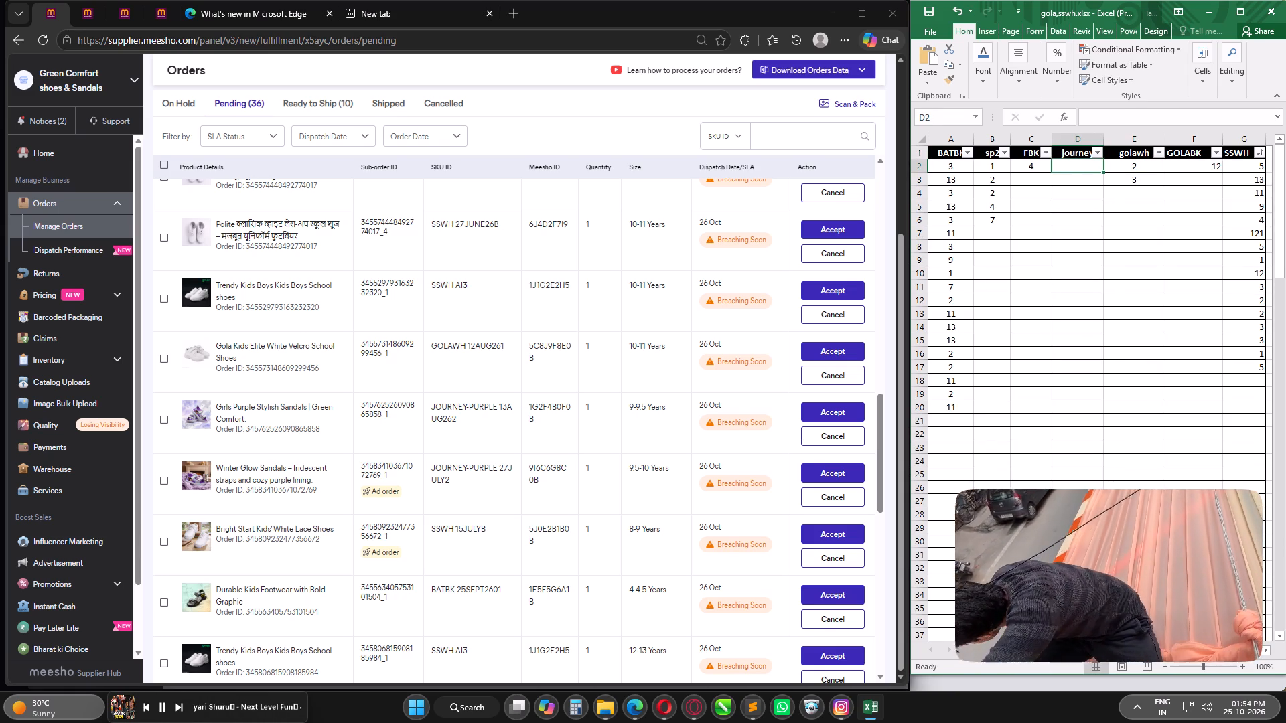
{"action": "key", "text": "2"}
{"action": "key", "text": "Return"}
{"action": "key", "text": "2"}
{"action": "key", "text": "Return"}
Add size 9 for the BATBK 25SEPT2601 order in cell A21, at the end of the BATBK column.
{"action": "key", "text": "Left"}
{"action": "key", "text": "ctrl+Left"}
{"action": "key", "text": "ctrl+Left"}
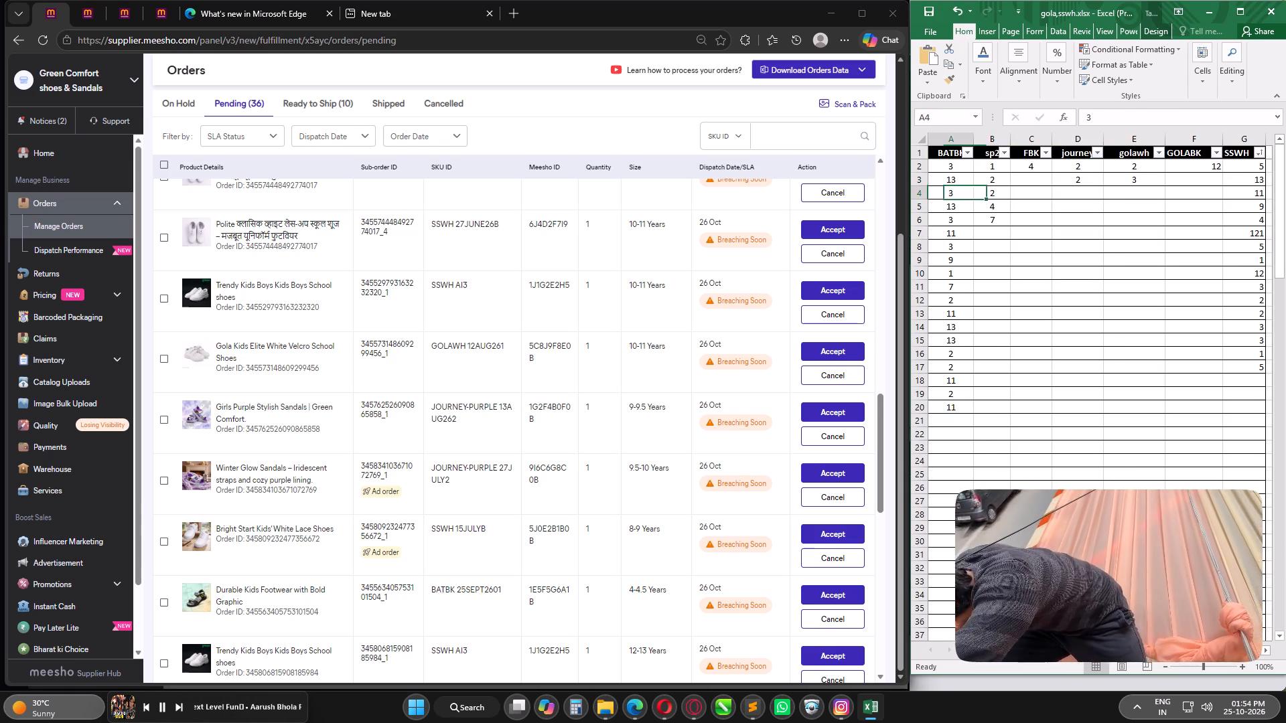
{"action": "key", "text": "ctrl+Down"}
{"action": "key", "text": "Down"}
{"action": "key", "text": "9"}
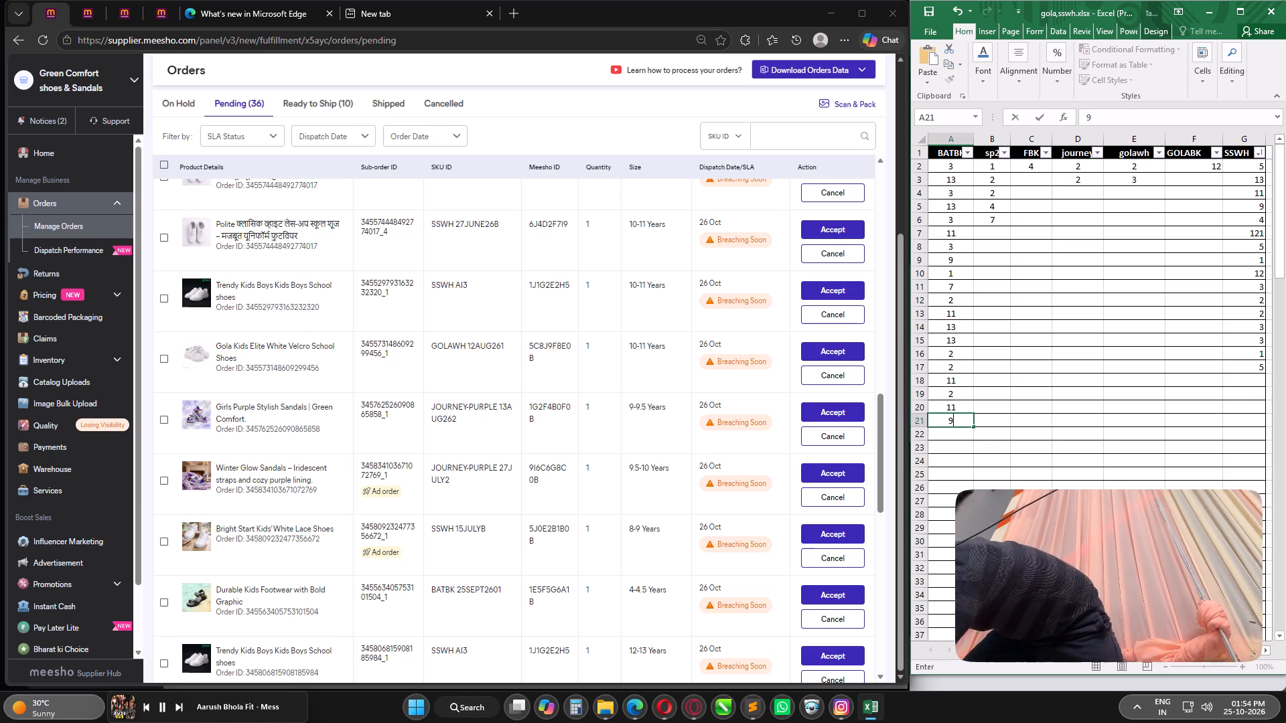
{"action": "key", "text": "Return"}
Check the following batch of pending orders and enter size 12 in cell F3 of the GOLABK column.
{"action": "double_click", "coordinate": [379, 655]}
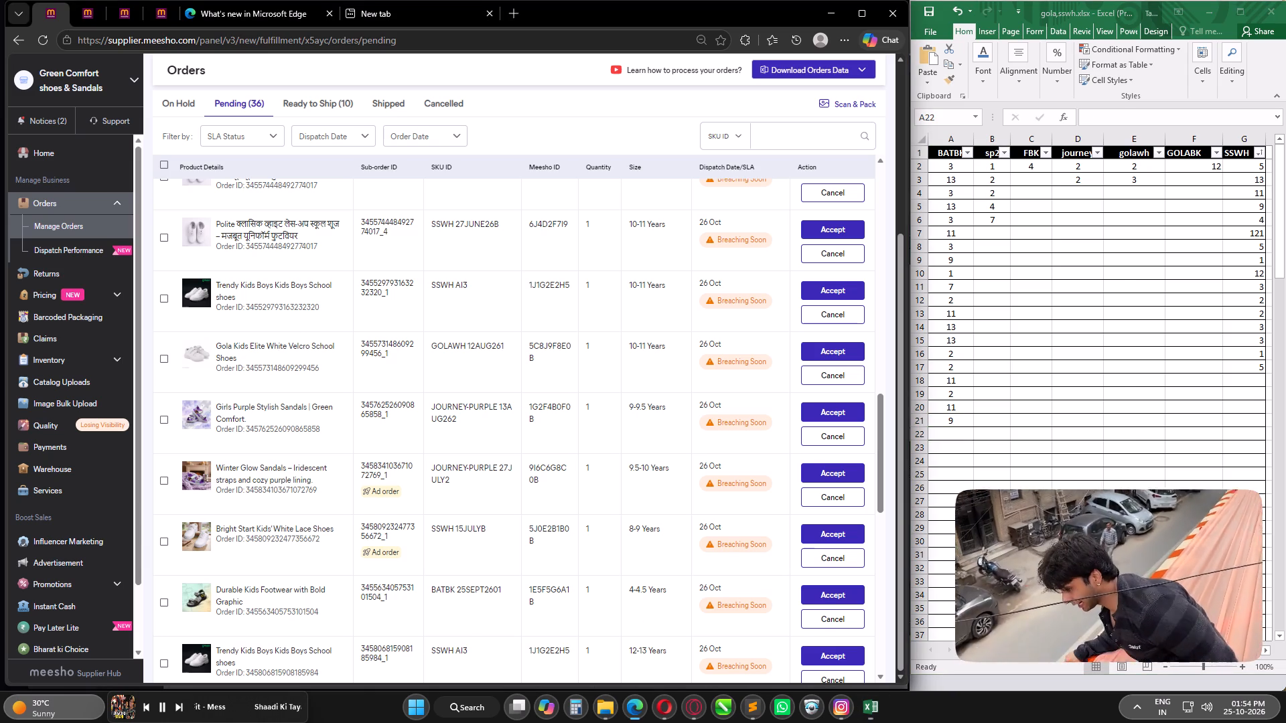
{"action": "scroll", "coordinate": [520, 398], "scroll_direction": "down", "scroll_amount": 8}
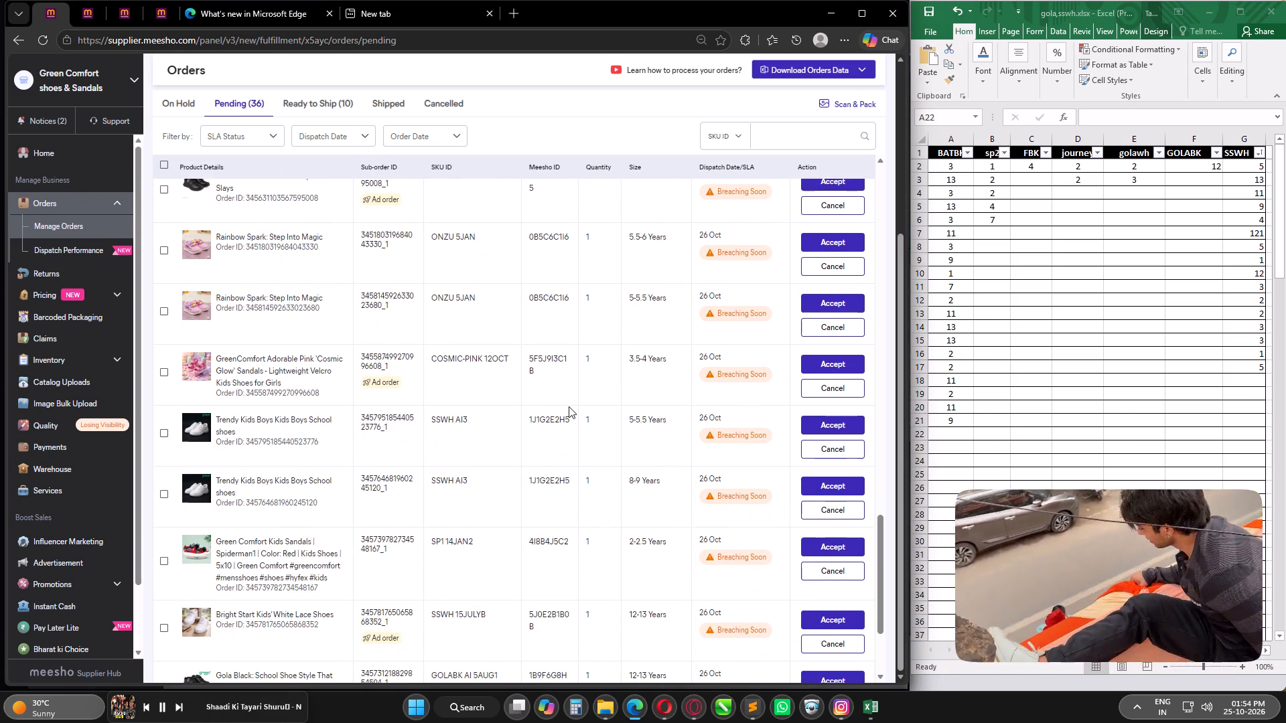
{"action": "scroll", "coordinate": [569, 406], "scroll_direction": "up", "scroll_amount": 1}
{"action": "scroll", "coordinate": [569, 406], "scroll_direction": "down", "scroll_amount": 1}
{"action": "left_click", "coordinate": [1215, 284]}
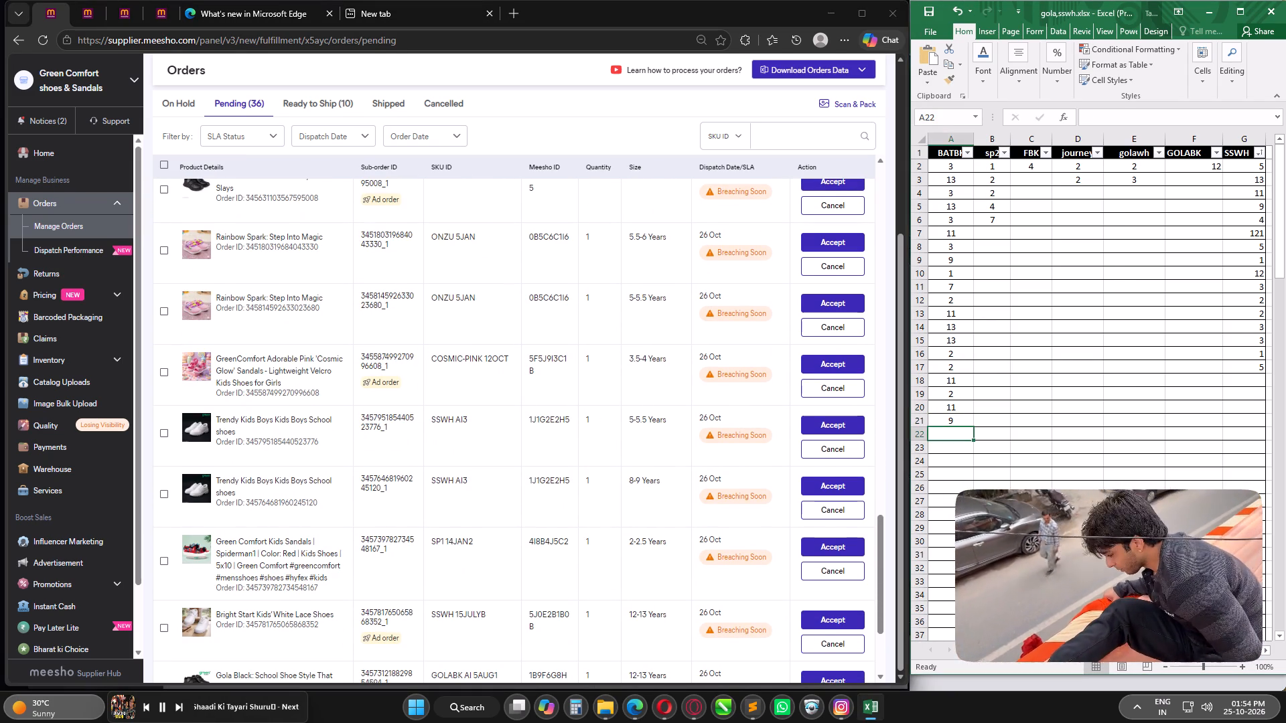
{"action": "left_click", "coordinate": [1206, 176]}
{"action": "type", "text": "12"}
{"action": "key", "text": "Return"}
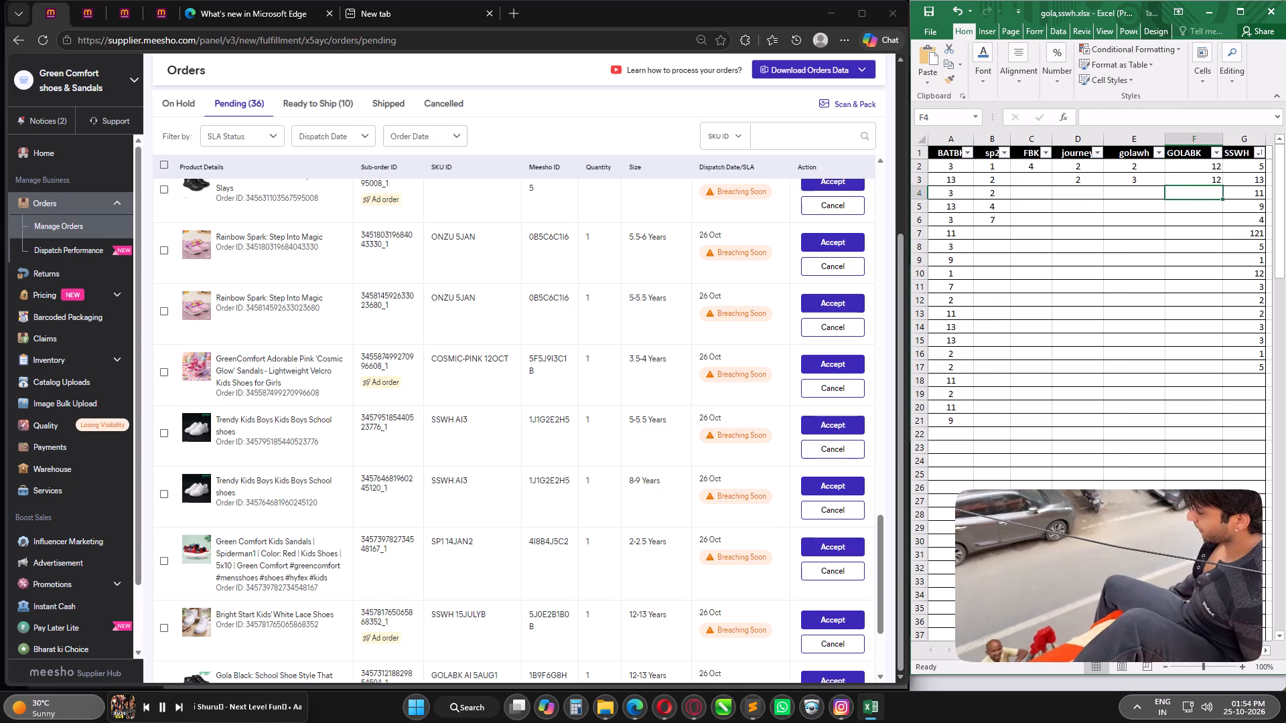
Add sizes 11, 1 and 5 in cells G18 to G20 of the SSWH column.
{"action": "key", "text": "Right"}
{"action": "key", "text": "ctrl+Down"}
{"action": "key", "text": "Down"}
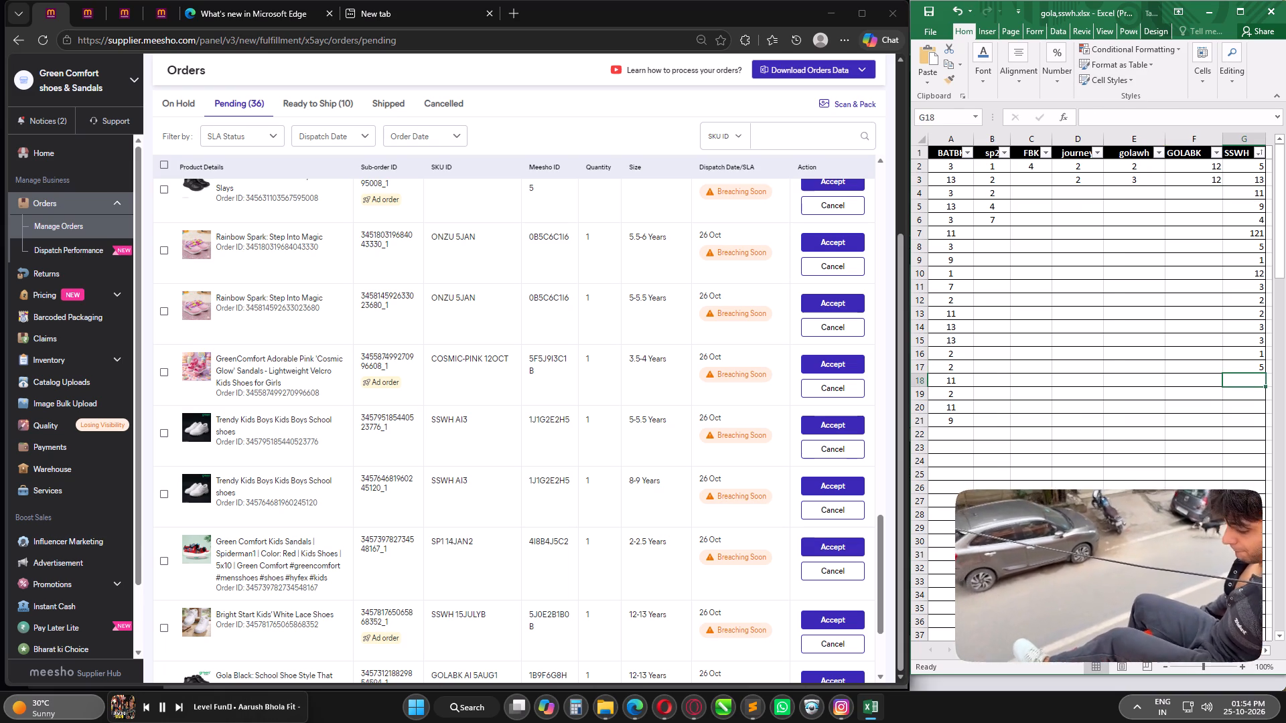
{"action": "type", "text": "11"}
{"action": "key", "text": "Return"}
{"action": "key", "text": "1"}
{"action": "key", "text": "Return"}
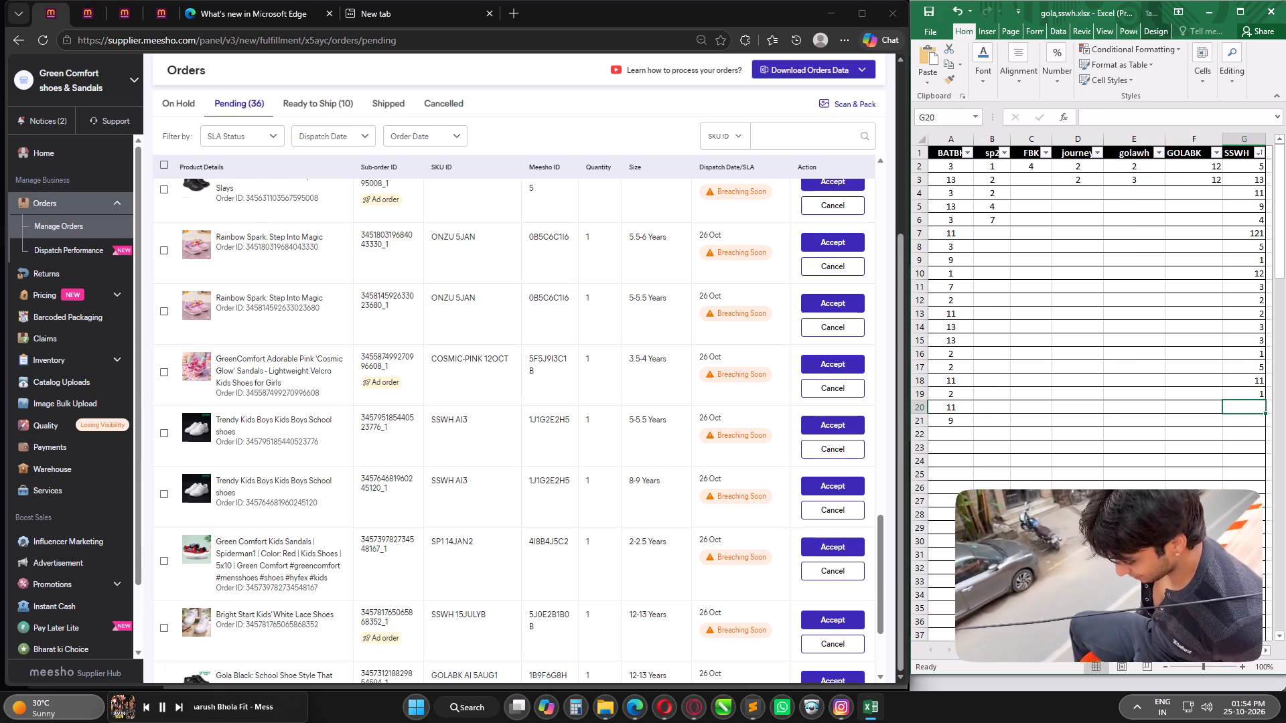
{"action": "key", "text": "5"}
{"action": "key", "text": "Return"}
Enter size 5 for the GOLABK AI 5AUG1 order in cell F4 of the GOLABK column.
{"action": "key", "text": "Left"}
{"action": "key", "text": "ctrl+Up"}
{"action": "key", "text": "Down"}
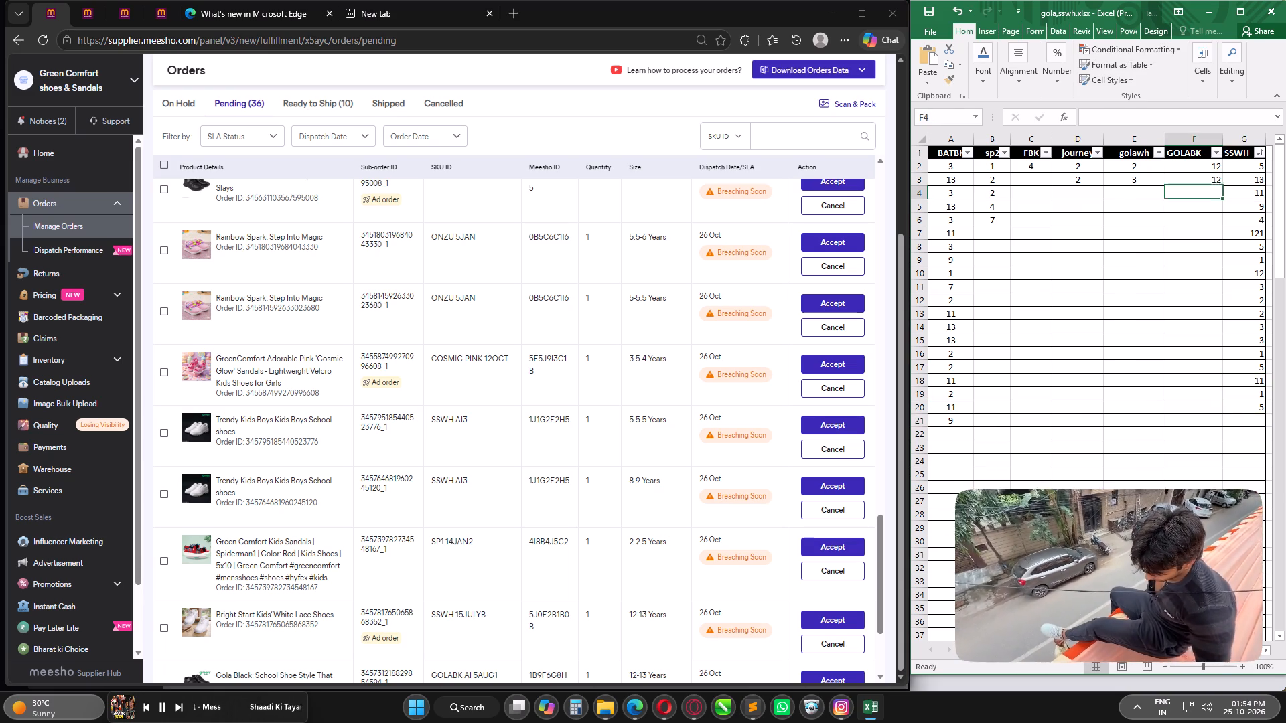
{"action": "key", "text": "5"}
{"action": "key", "text": "Return"}
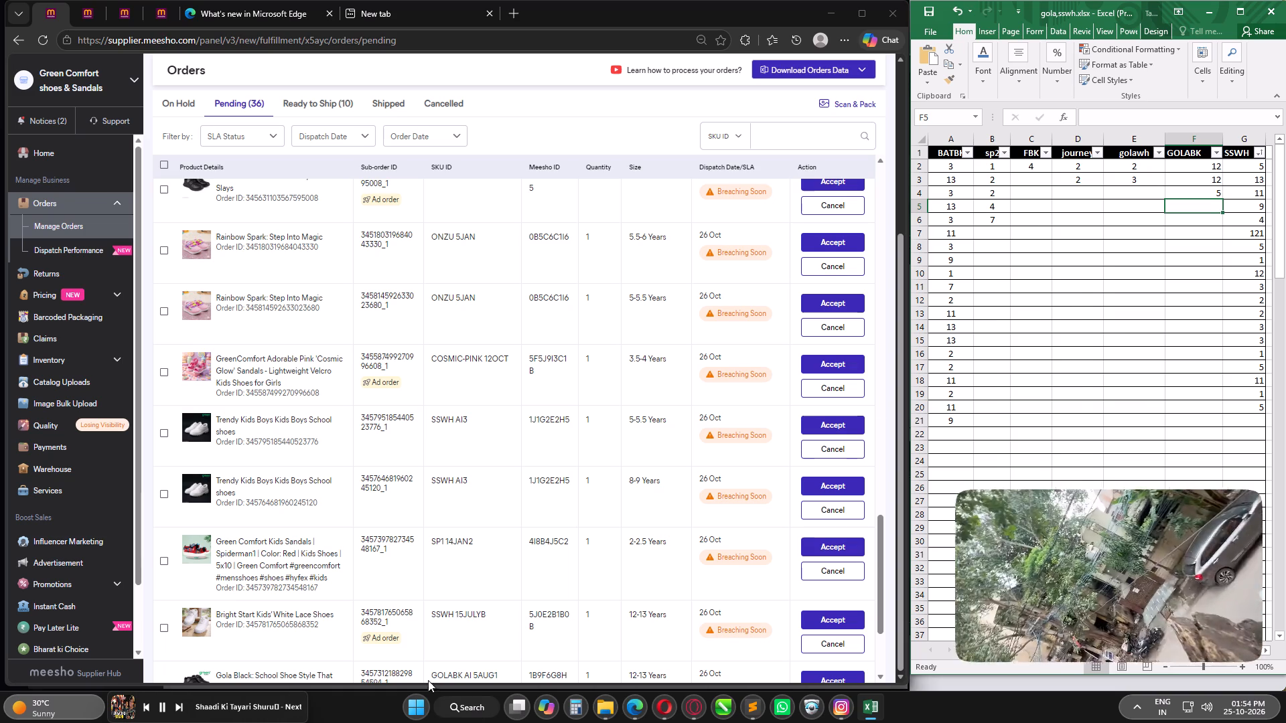
Mark the last recorded GOLABK order and enter size 5 for the SP1 14JAN2 order in cell B7 of the sp2 column.
{"action": "double_click", "coordinate": [400, 671]}
{"action": "left_click", "coordinate": [1080, 257]}
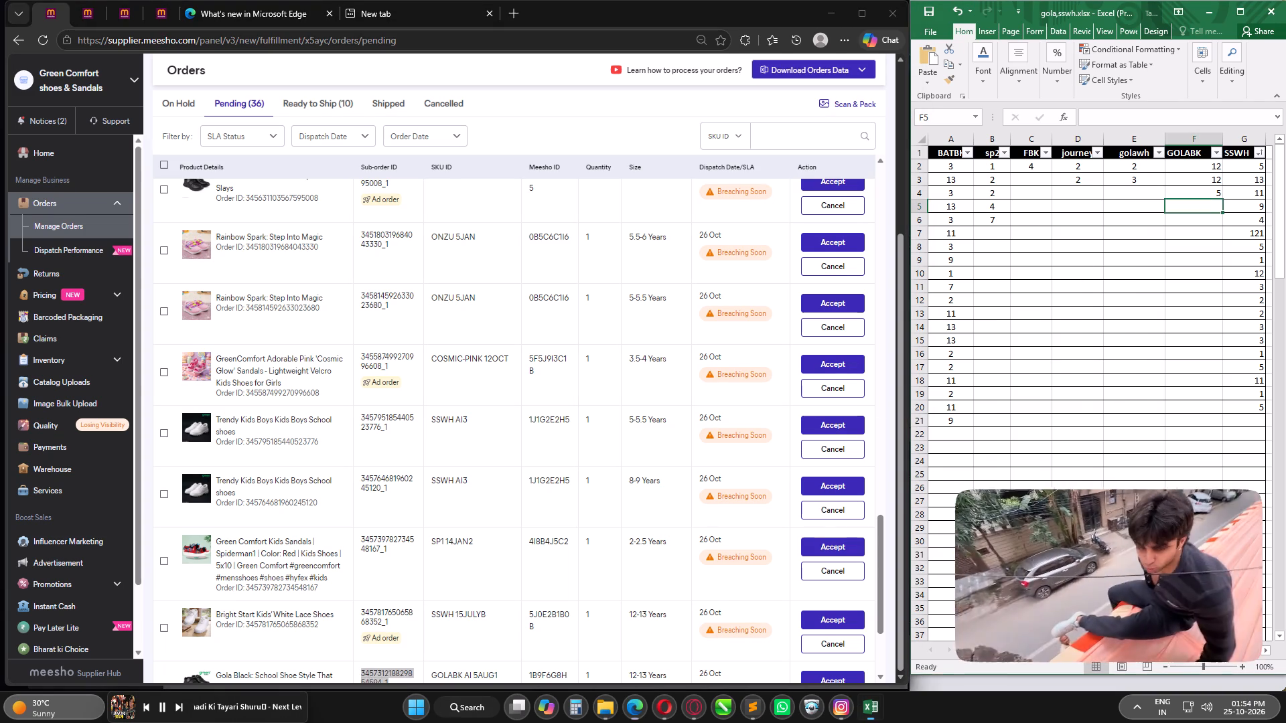
{"action": "left_click", "coordinate": [992, 226]}
{"action": "key", "text": "5"}
{"action": "key", "text": "Return"}
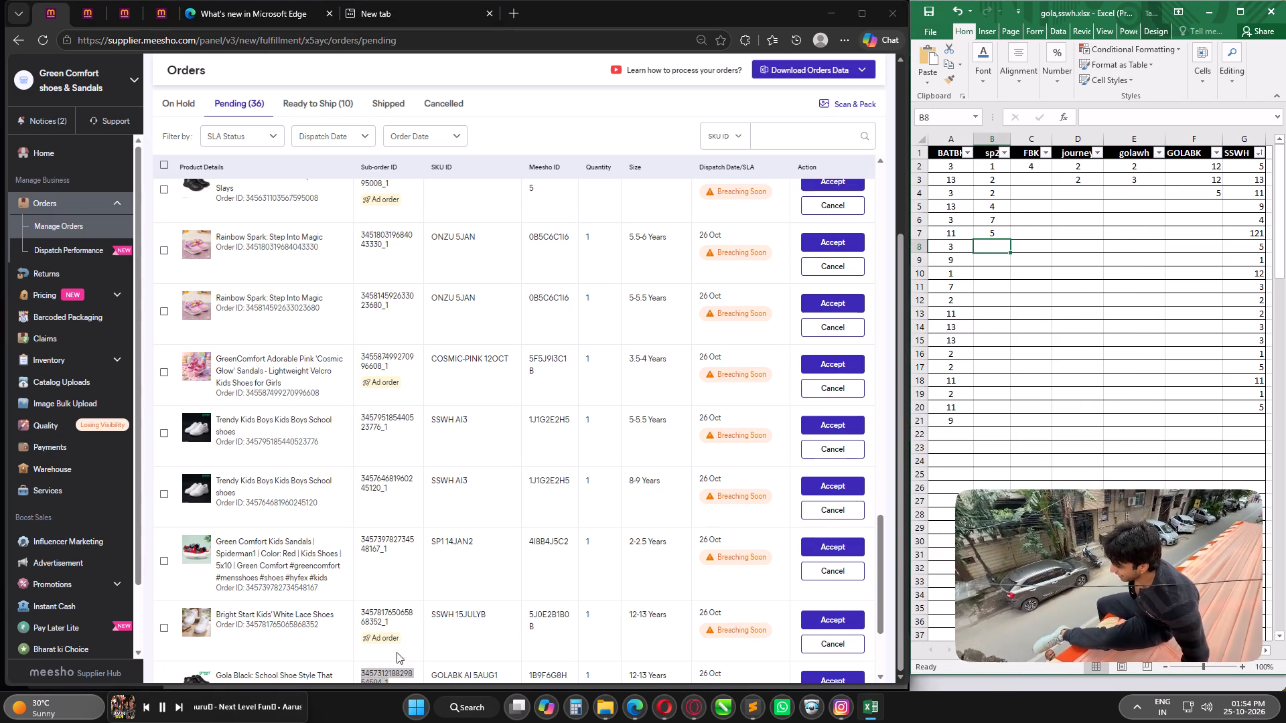
Mark the recorded GOLABK AI 5AUG1 order and enter "5 big" for the BATBK 25SEPT2601 order in cell A22.
{"action": "double_click", "coordinate": [374, 673]}
{"action": "scroll", "coordinate": [482, 396], "scroll_direction": "down", "scroll_amount": 6}
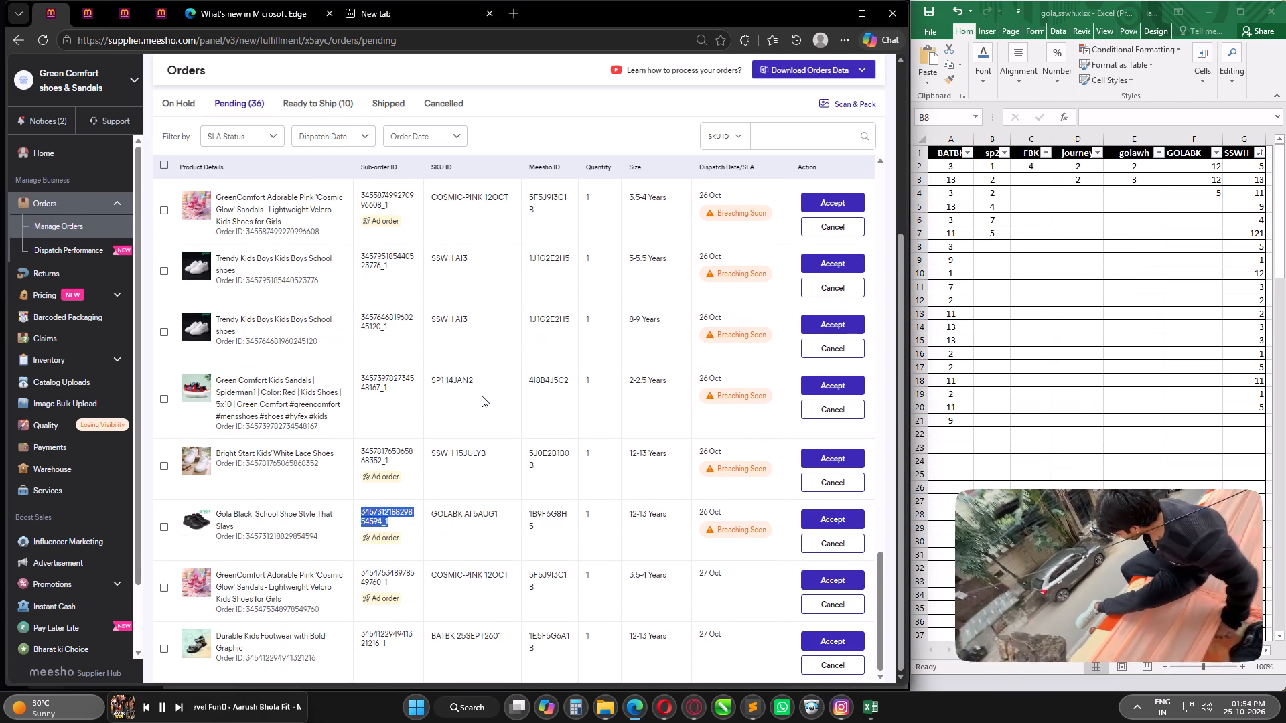
{"action": "scroll", "coordinate": [482, 396], "scroll_direction": "down", "scroll_amount": 7}
{"action": "left_click", "coordinate": [973, 377]}
{"action": "left_click", "coordinate": [945, 430]}
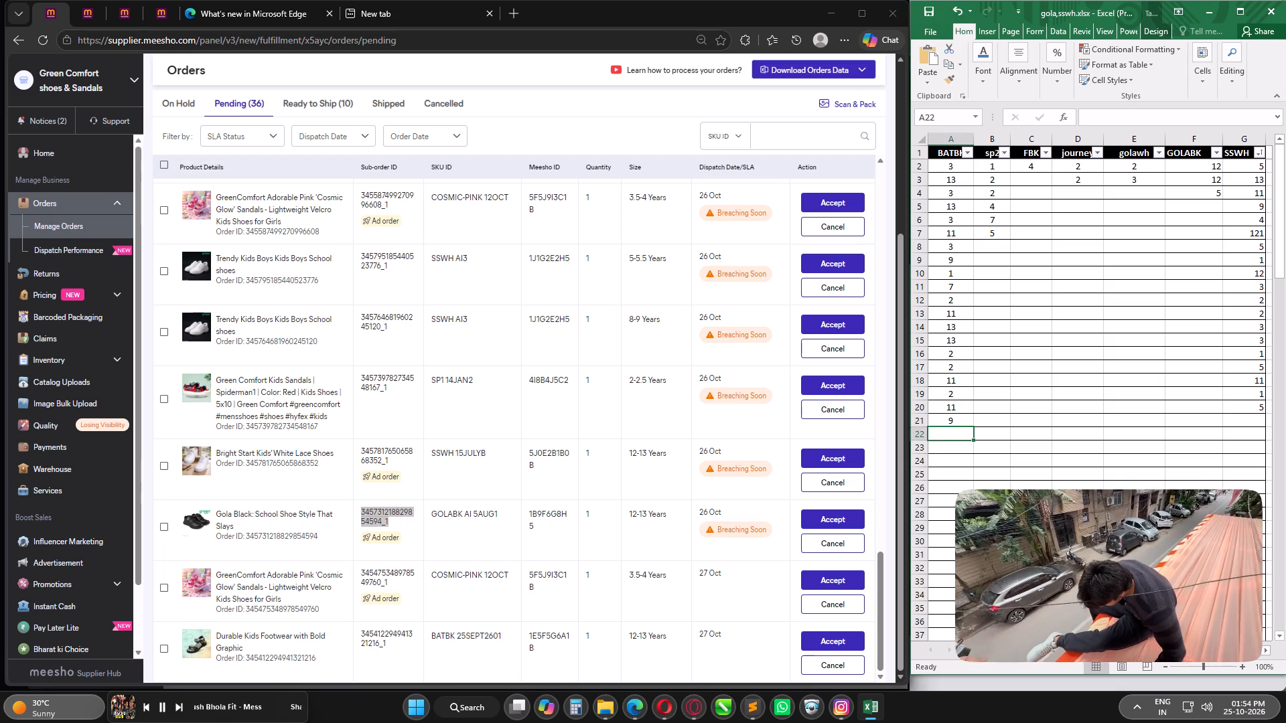
{"action": "type", "text": "5 big"}
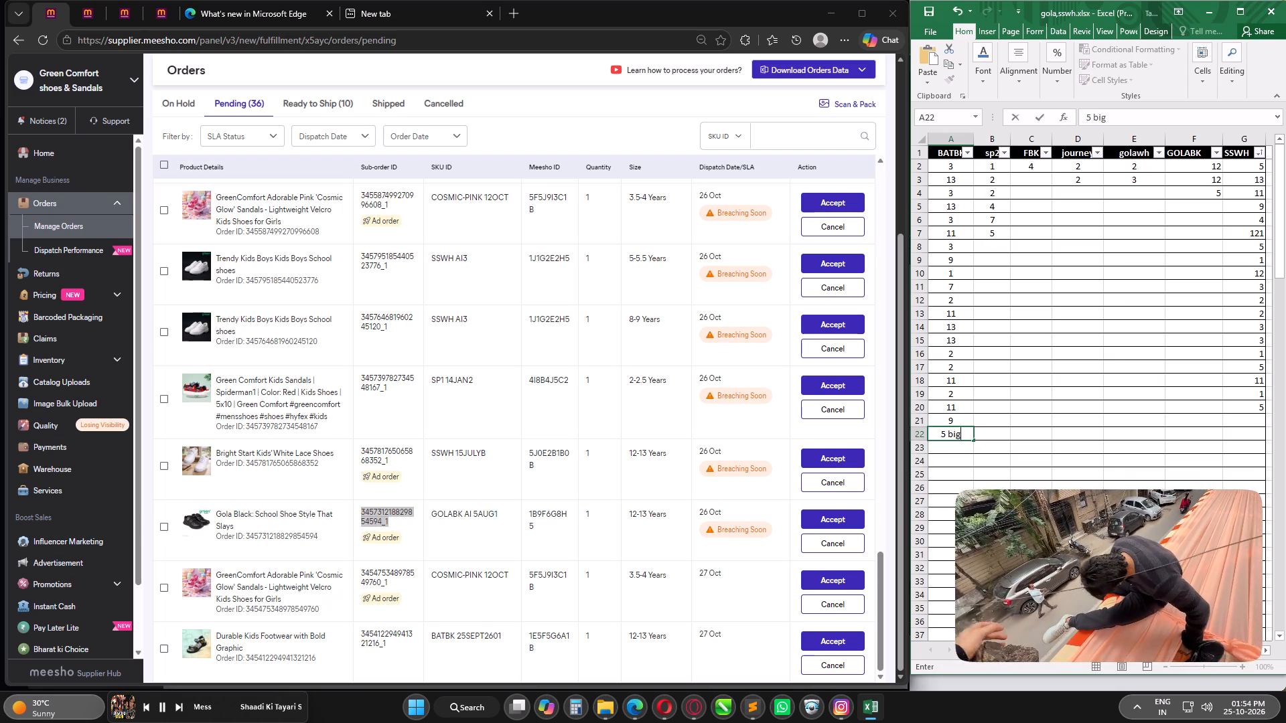
{"action": "key", "text": "Return"}
Select all pending orders of the Green Comfort shoes & Sandals account and accept them.
{"action": "left_click", "coordinate": [486, 595]}
{"action": "scroll", "coordinate": [486, 595], "scroll_direction": "down", "scroll_amount": 2}
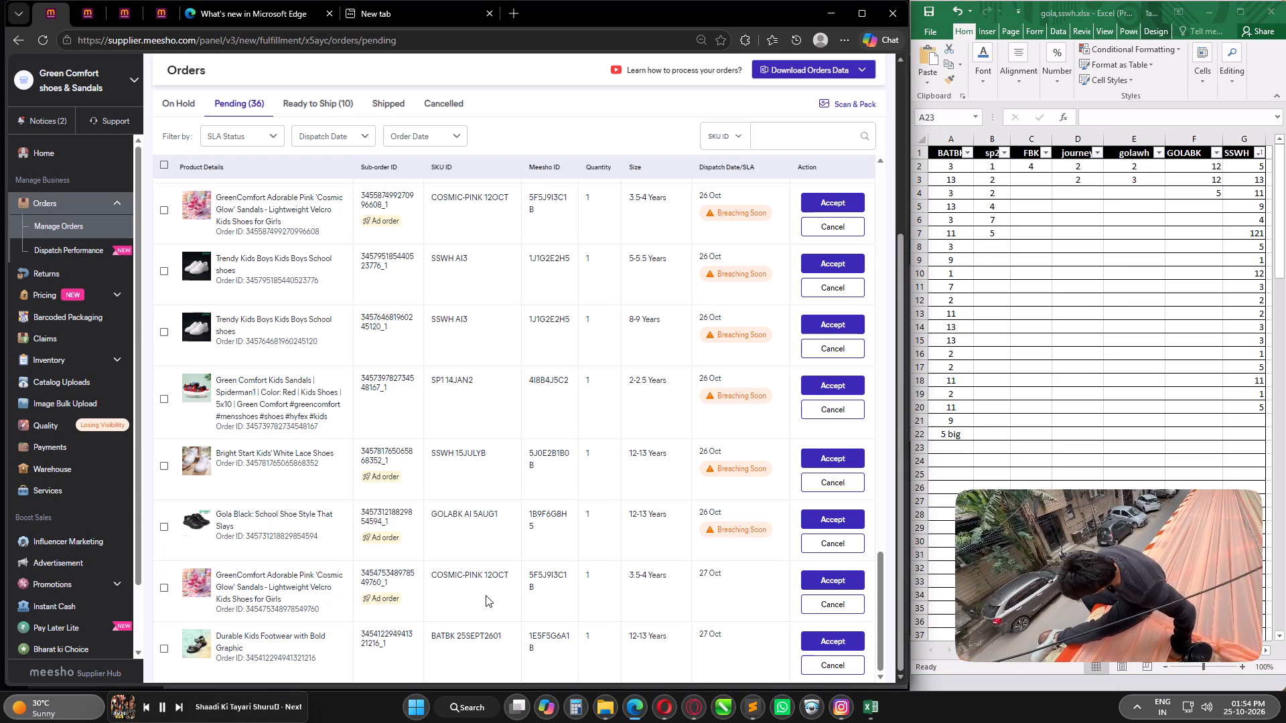
{"action": "scroll", "coordinate": [486, 595], "scroll_direction": "down", "scroll_amount": 2}
{"action": "left_click", "coordinate": [165, 163]}
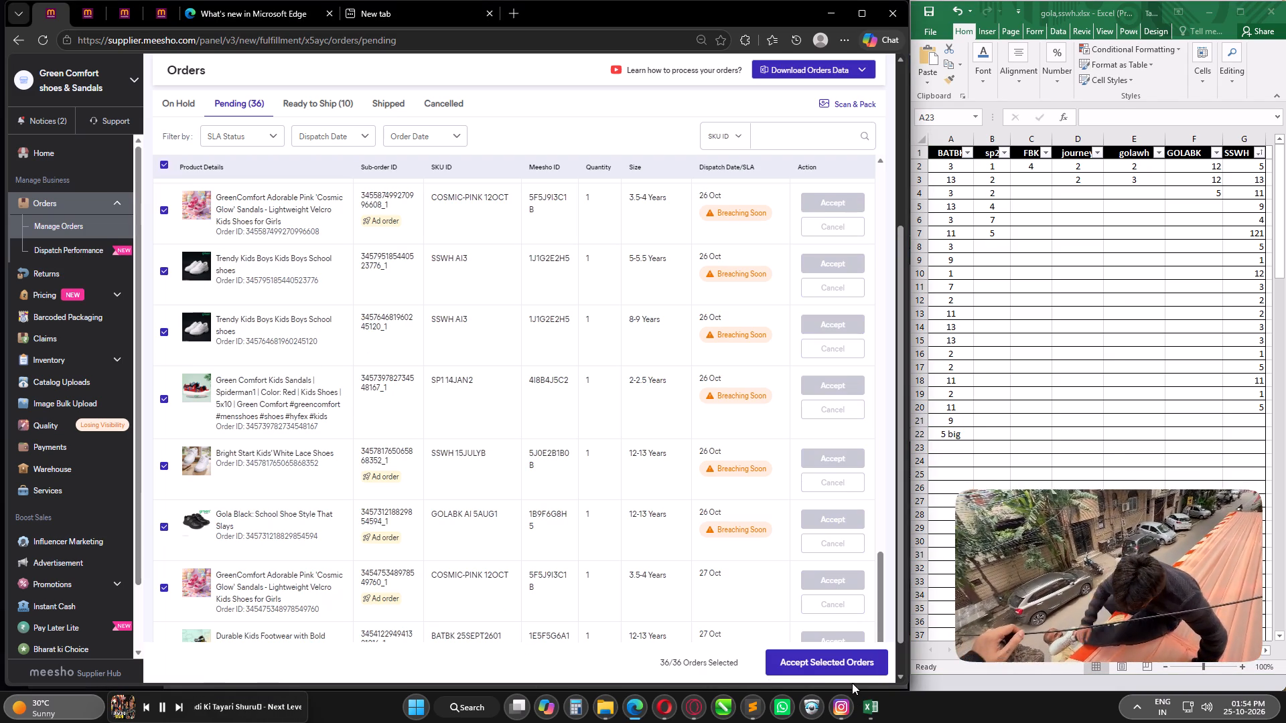
{"action": "left_click", "coordinate": [829, 660]}
{"action": "left_click", "coordinate": [370, 392]}
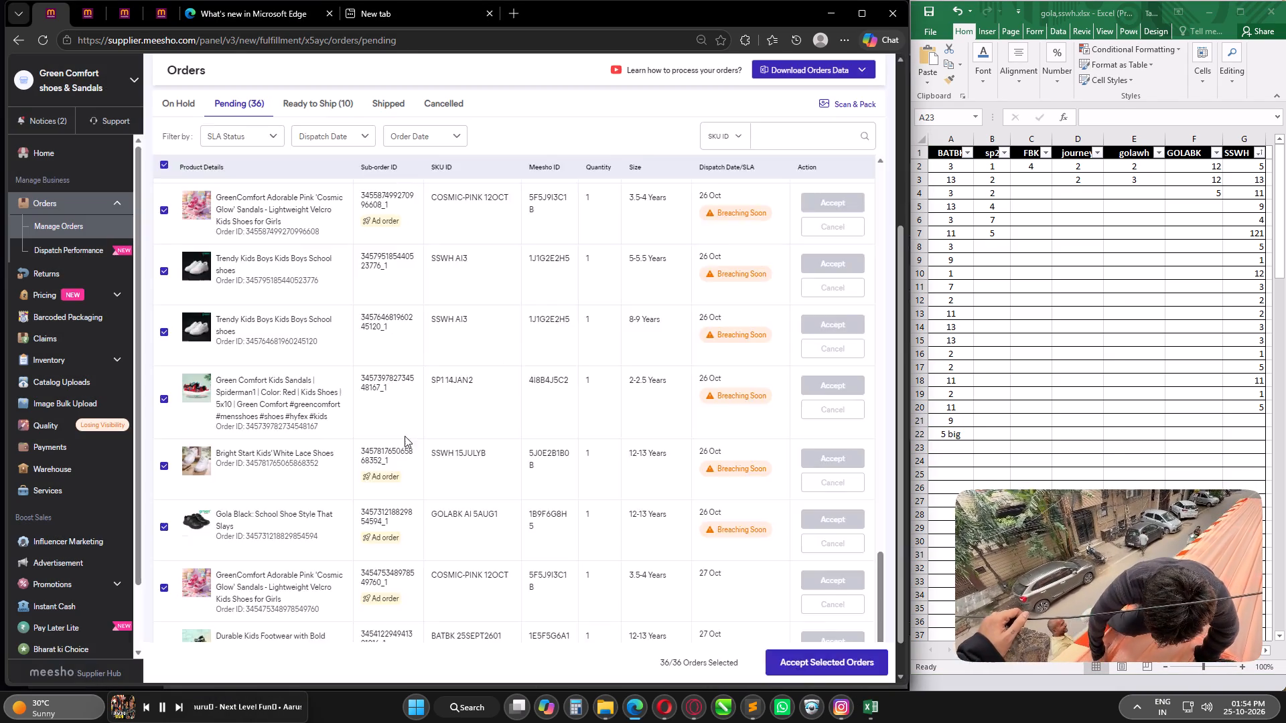
Switch to the Green Comfort account in Opera and refresh its list of pending orders.
{"action": "left_click", "coordinate": [665, 709]}
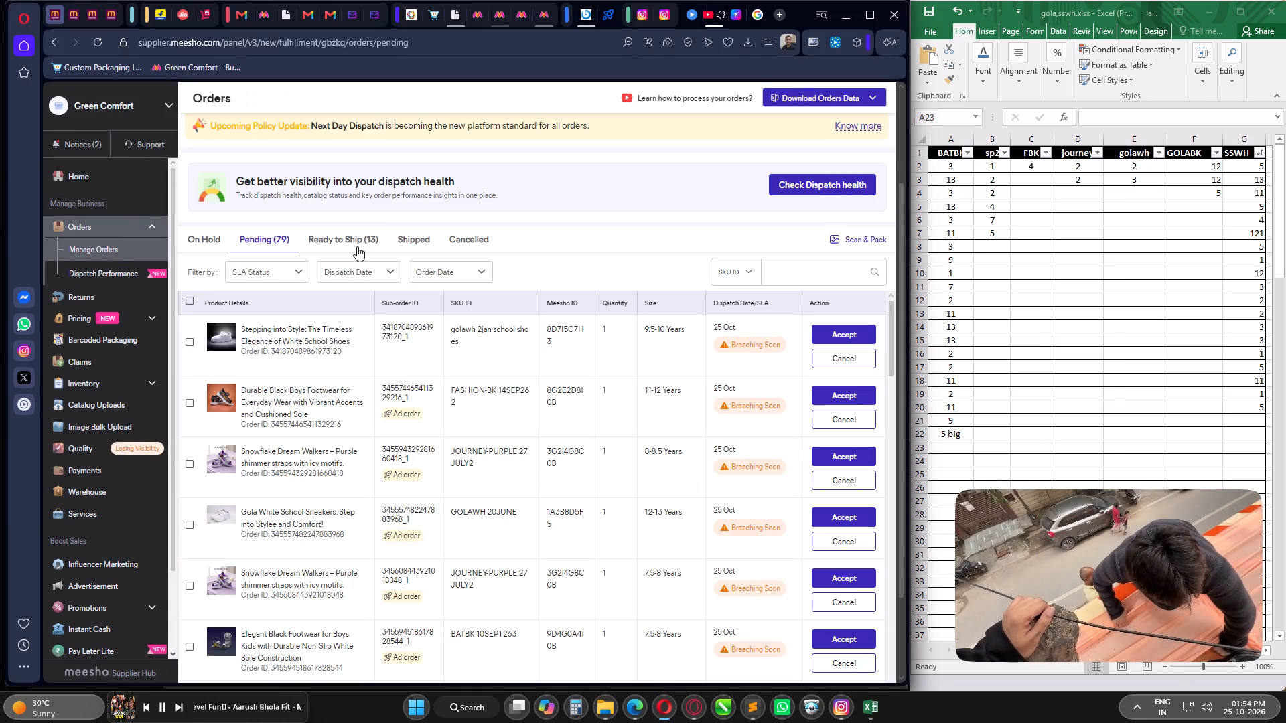
{"action": "left_click", "coordinate": [331, 245]}
{"action": "left_click", "coordinate": [253, 373]}
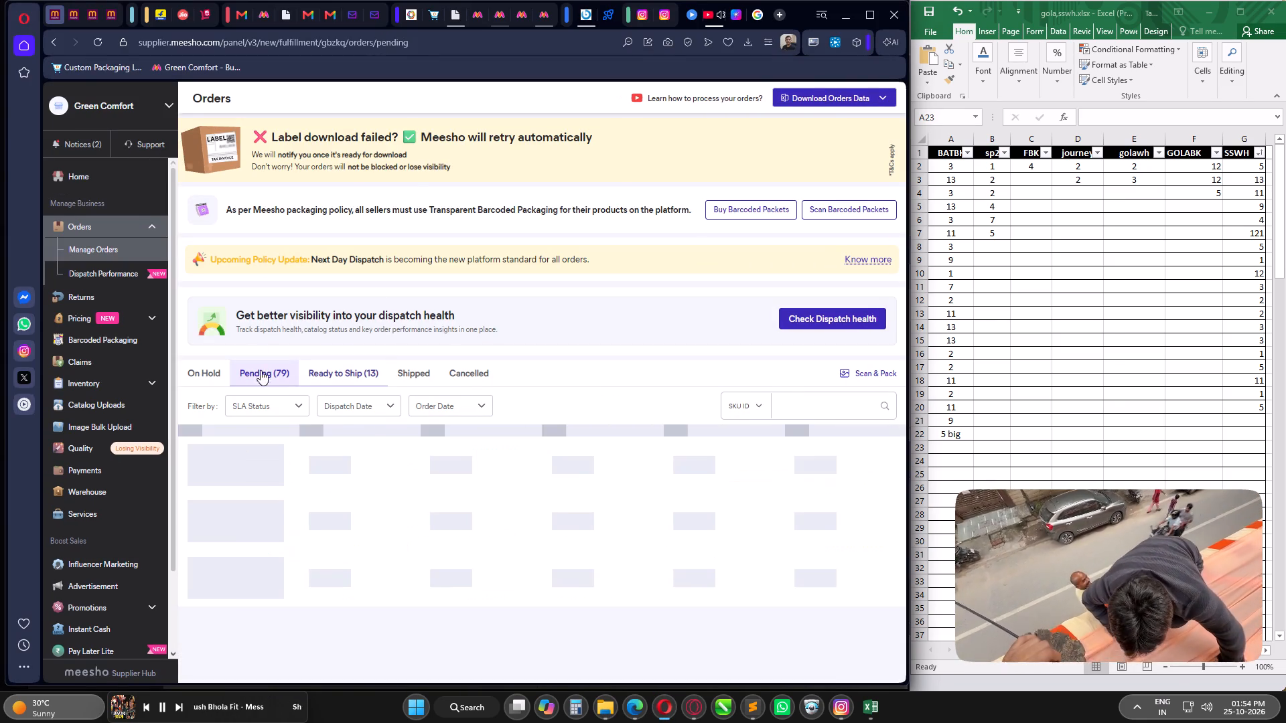
{"action": "scroll", "coordinate": [450, 121], "scroll_direction": "down", "scroll_amount": 4}
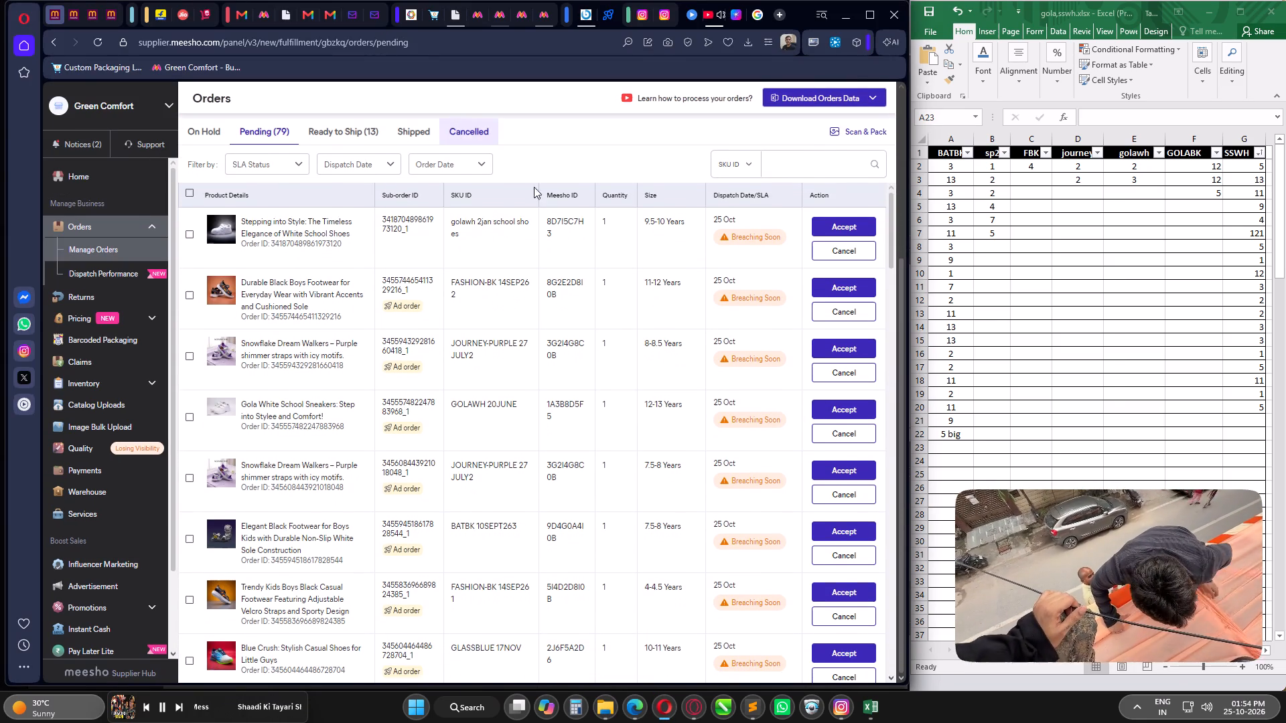
Enter size 13 for the BATBK 10SEPT263 order in cell A23 of the BATBK column.
{"action": "left_click", "coordinate": [976, 355]}
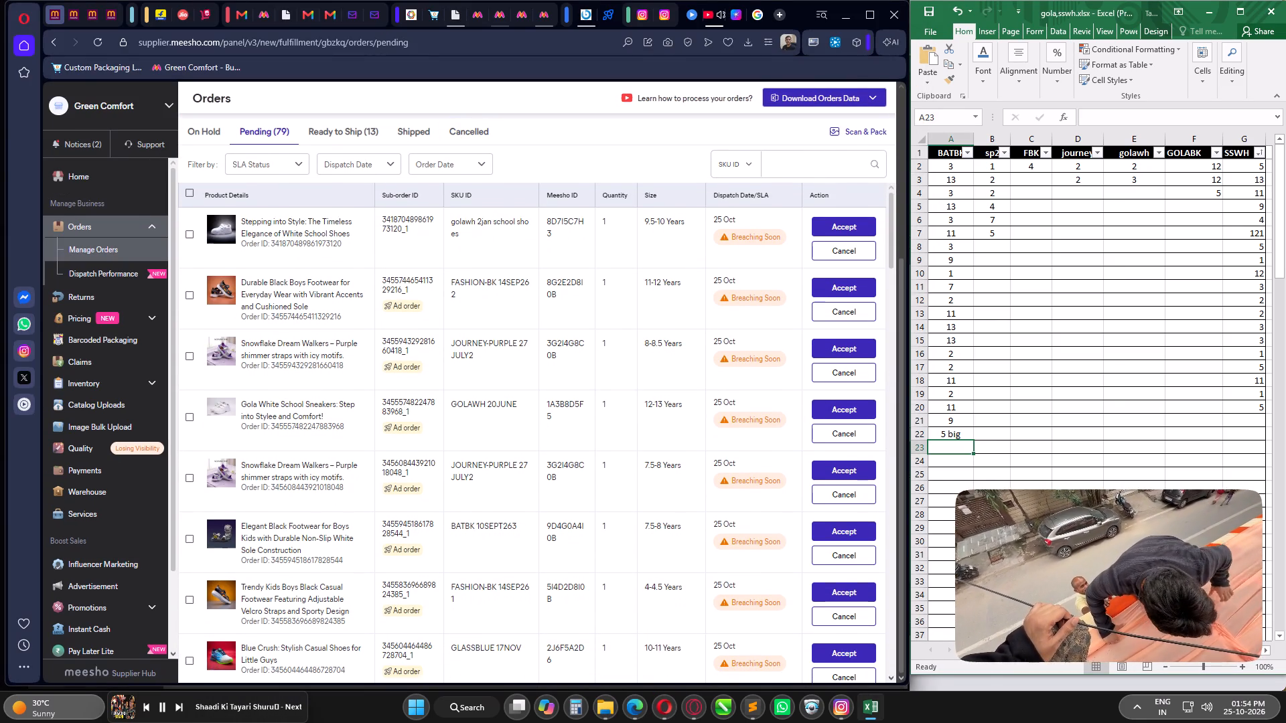
{"action": "type", "text": "13"}
{"action": "key", "text": "Return"}
Enter sizes 4 and 9 for the two FASHION-BK orders in cells C3 and C4 of the FBK column.
{"action": "key", "text": "Right"}
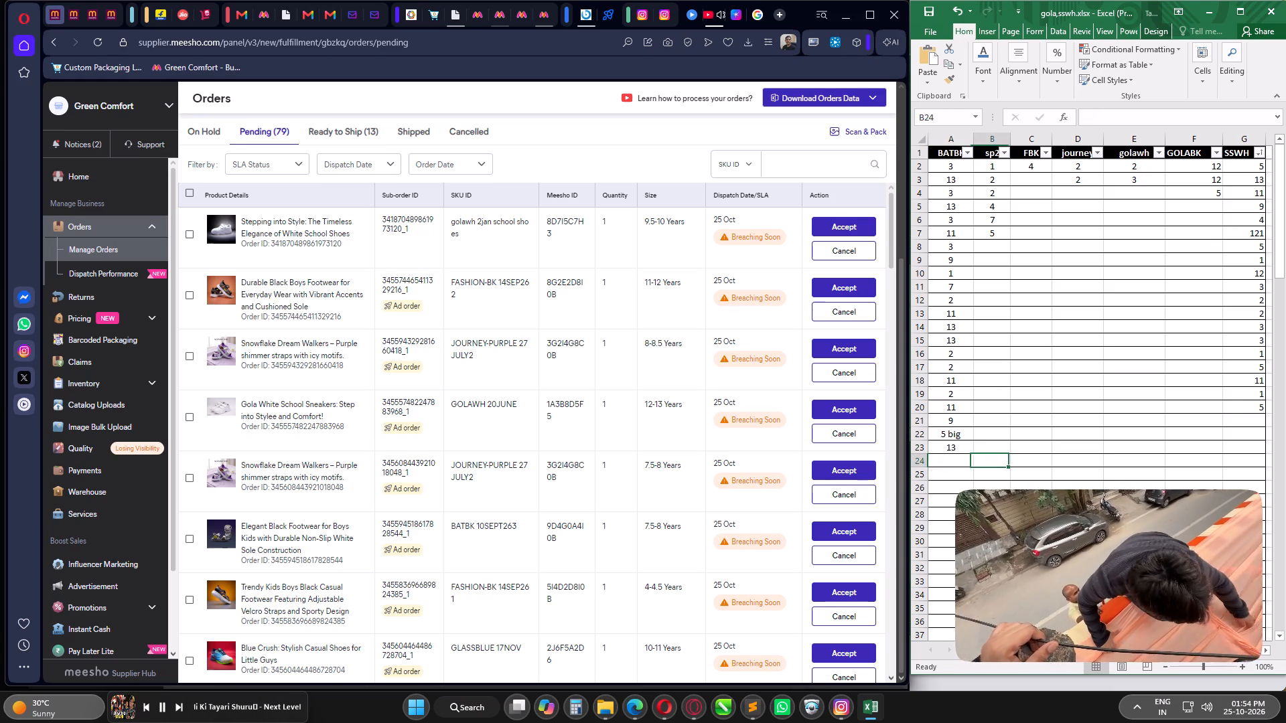
{"action": "key", "text": "ctrl+Up"}
{"action": "key", "text": "Down"}
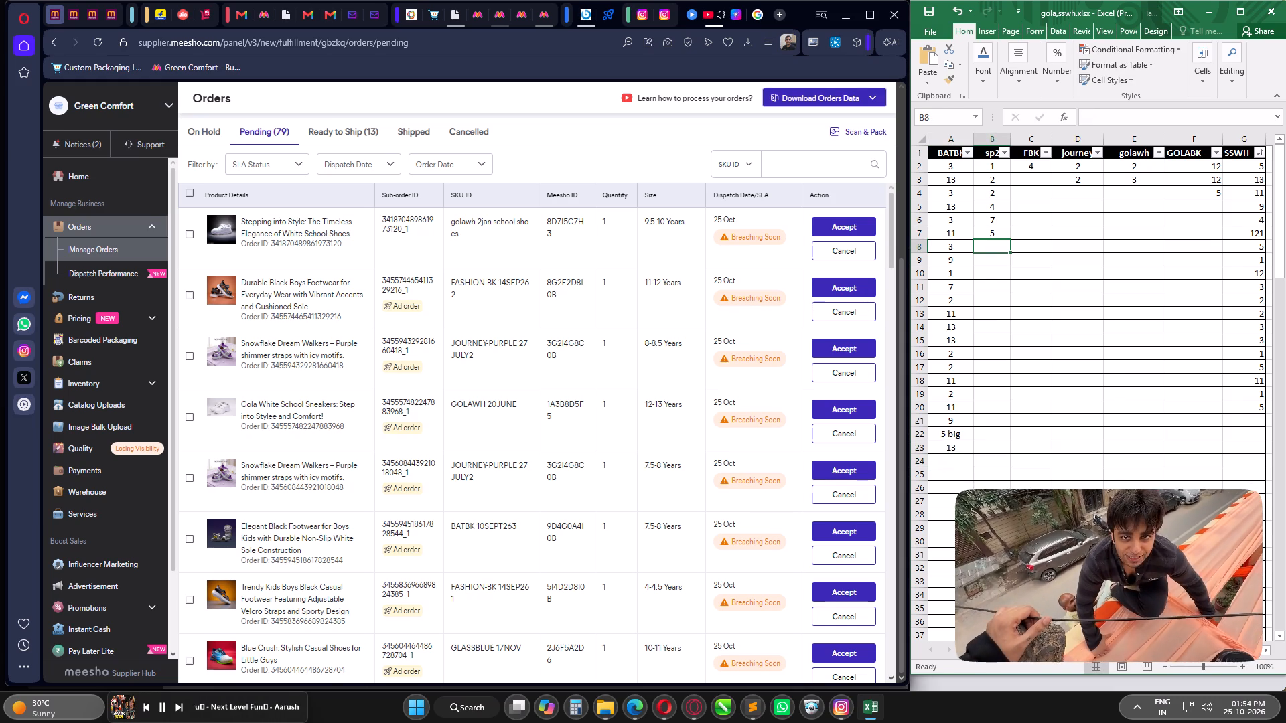
{"action": "key", "text": "Right"}
{"action": "key", "text": "ctrl+Up"}
{"action": "key", "text": "Down"}
{"action": "key", "text": "4"}
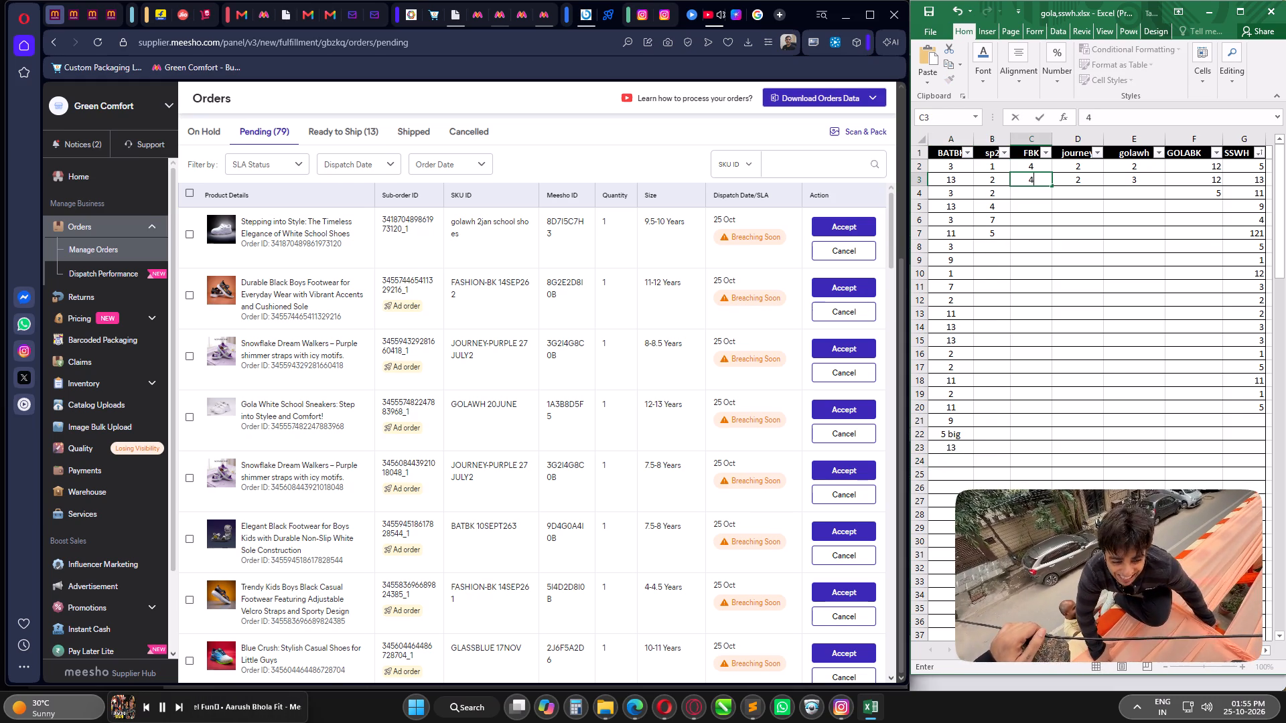
{"action": "key", "text": "Return"}
{"action": "key", "text": "9"}
{"action": "key", "text": "Return"}
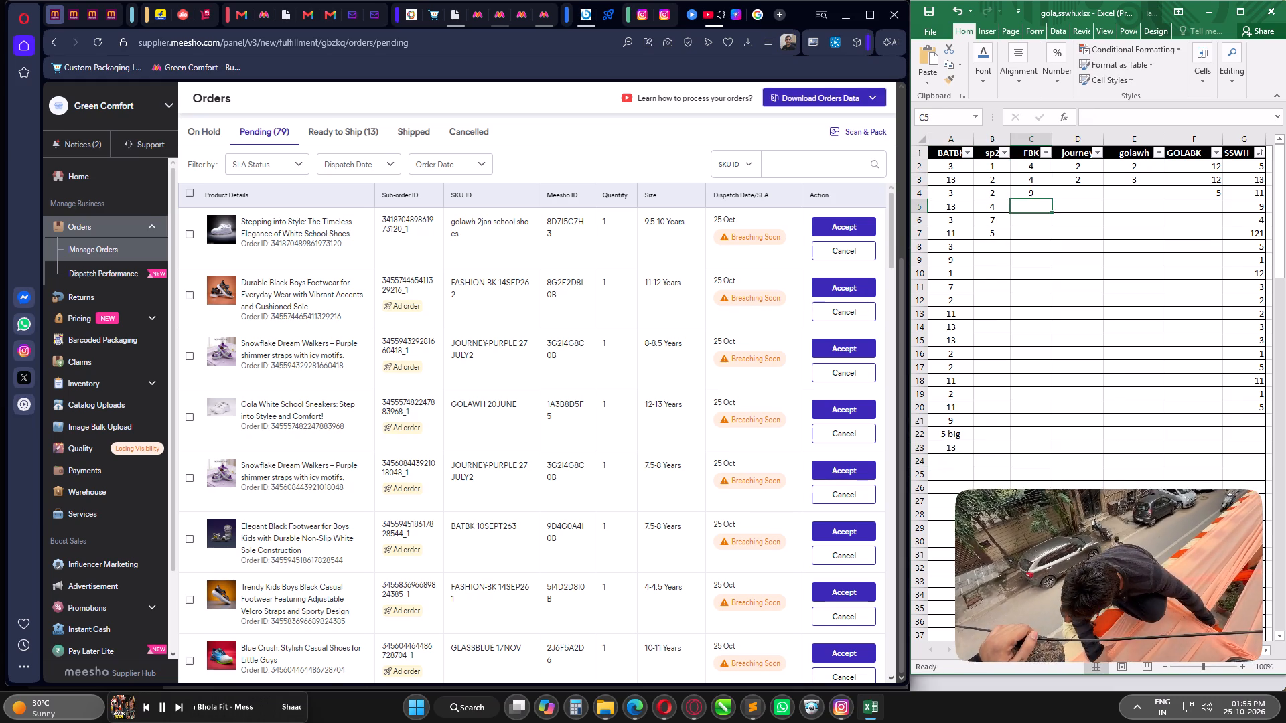
Enter sizes 1 and 13 for the two JOURNEY-PURPLE orders in cells D4 and D5 of the journey column.
{"action": "key", "text": "Right"}
{"action": "key", "text": "ctrl+Up"}
{"action": "key", "text": "Down"}
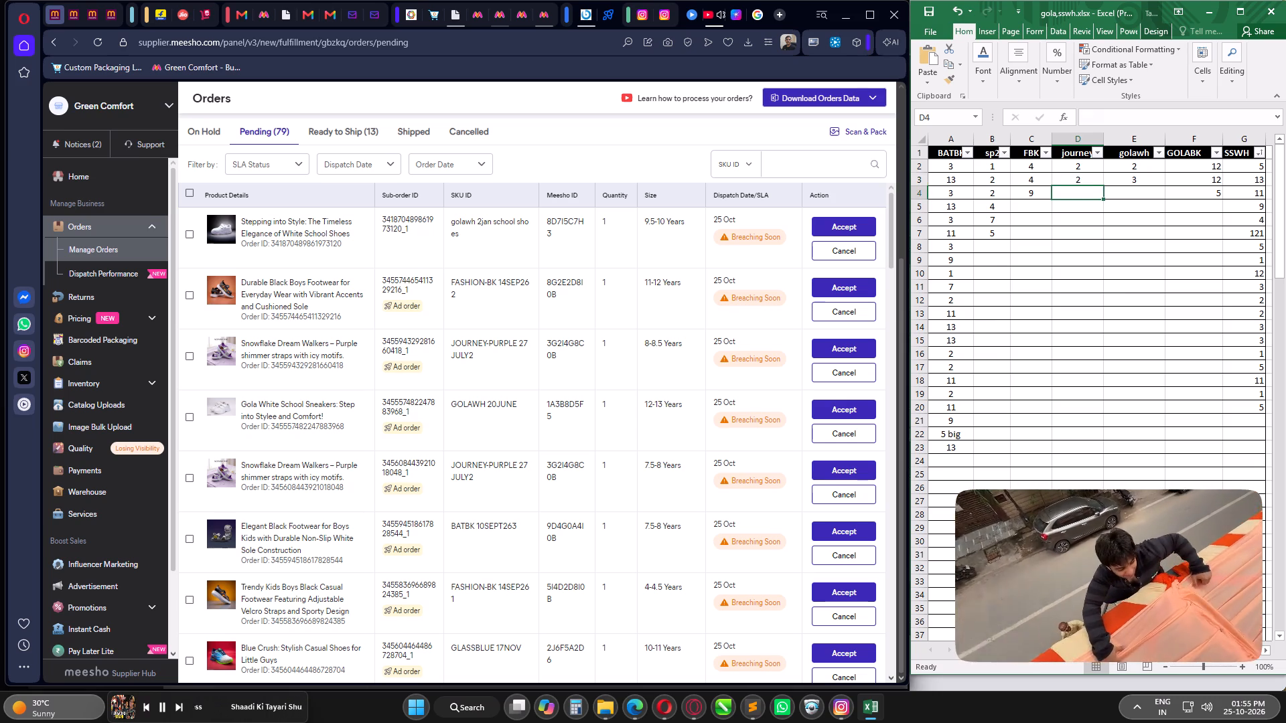
{"action": "key", "text": "1"}
{"action": "key", "text": "Return"}
{"action": "type", "text": "13"}
{"action": "key", "text": "Return"}
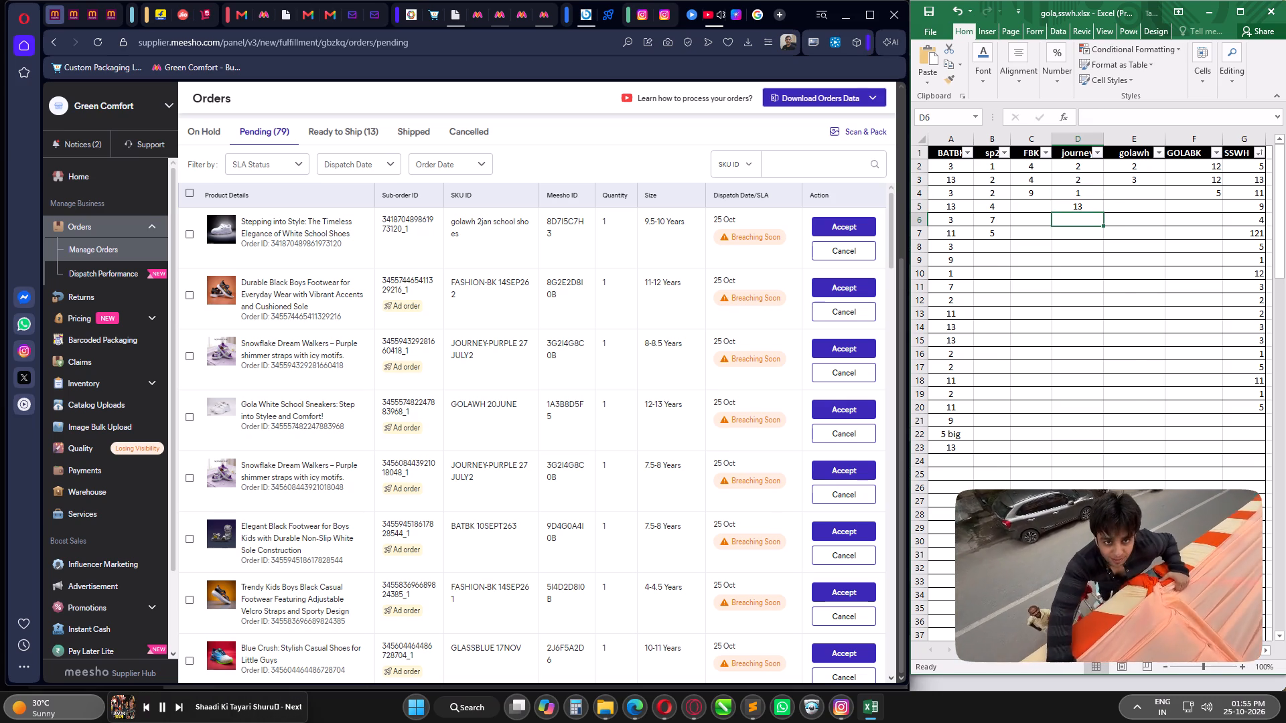
Enter sizes 5 and 2 for the GOLAWH orders in cells E4 and E5 of the golawh column.
{"action": "key", "text": "Right"}
{"action": "key", "text": "ctrl+Up"}
{"action": "key", "text": "Down"}
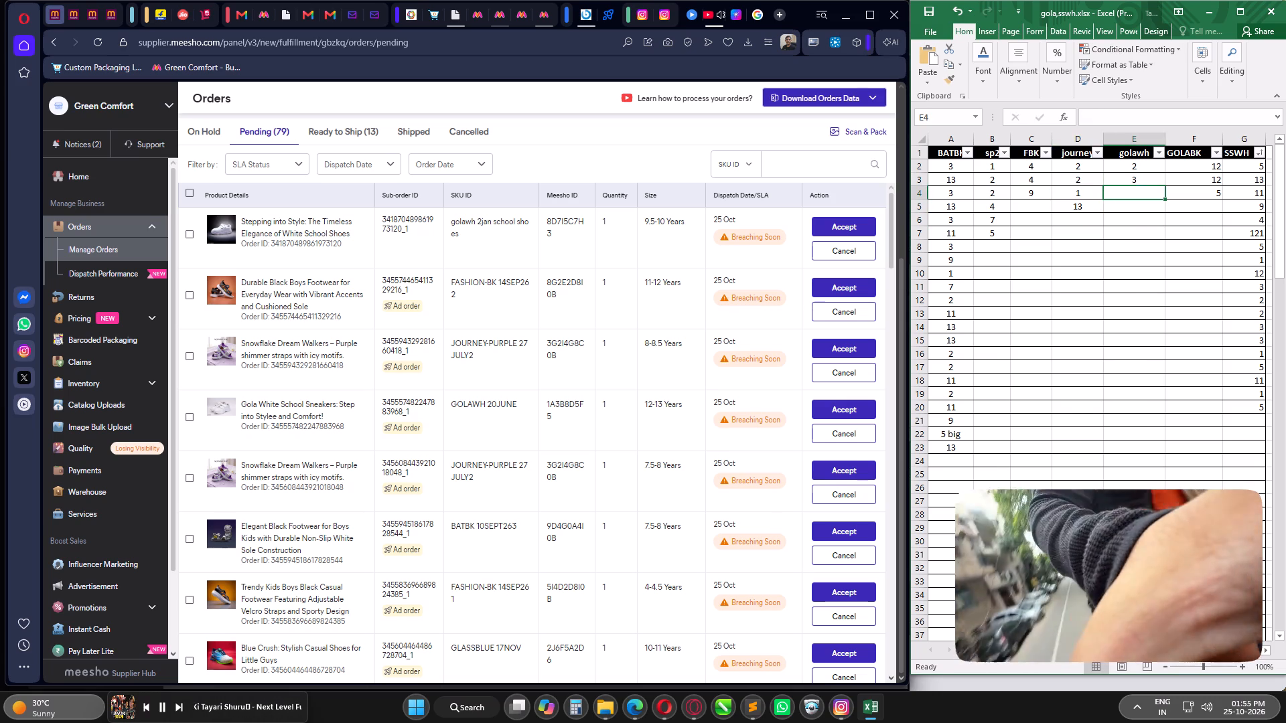
{"action": "key", "text": "5"}
{"action": "key", "text": "Return"}
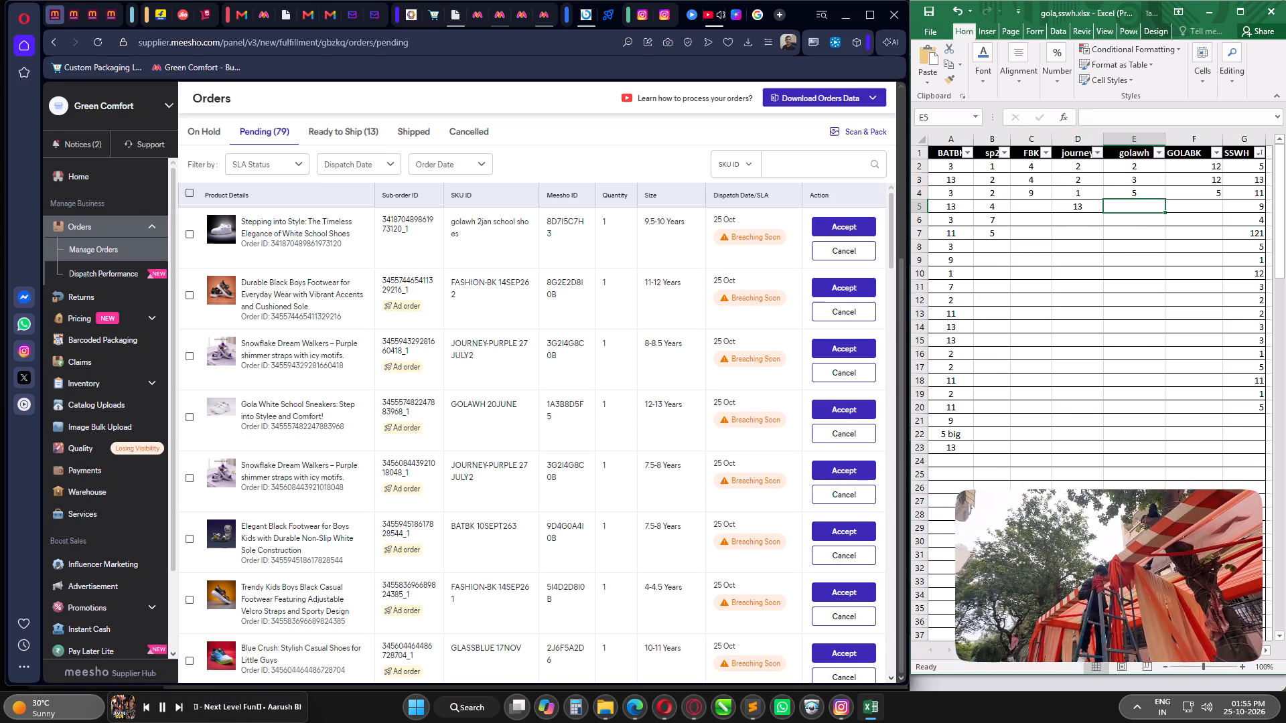
{"action": "key", "text": "2"}
{"action": "key", "text": "Return"}
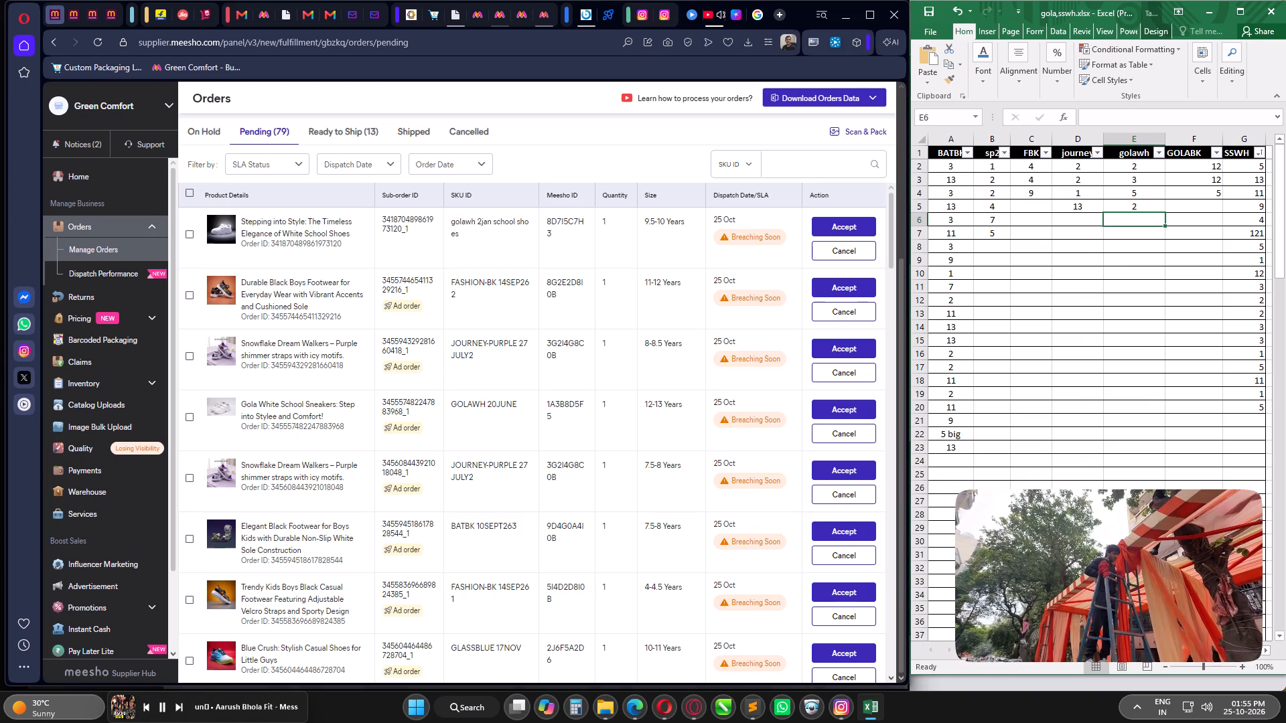
Mark the GLASSBLUE 17NOV order and enter sizes 12, 10 and 12 for the following BATBK orders in cells A24 to A26.
{"action": "double_click", "coordinate": [405, 646]}
{"action": "scroll", "coordinate": [476, 258], "scroll_direction": "down", "scroll_amount": 3}
{"action": "scroll", "coordinate": [478, 355], "scroll_direction": "down", "scroll_amount": 4}
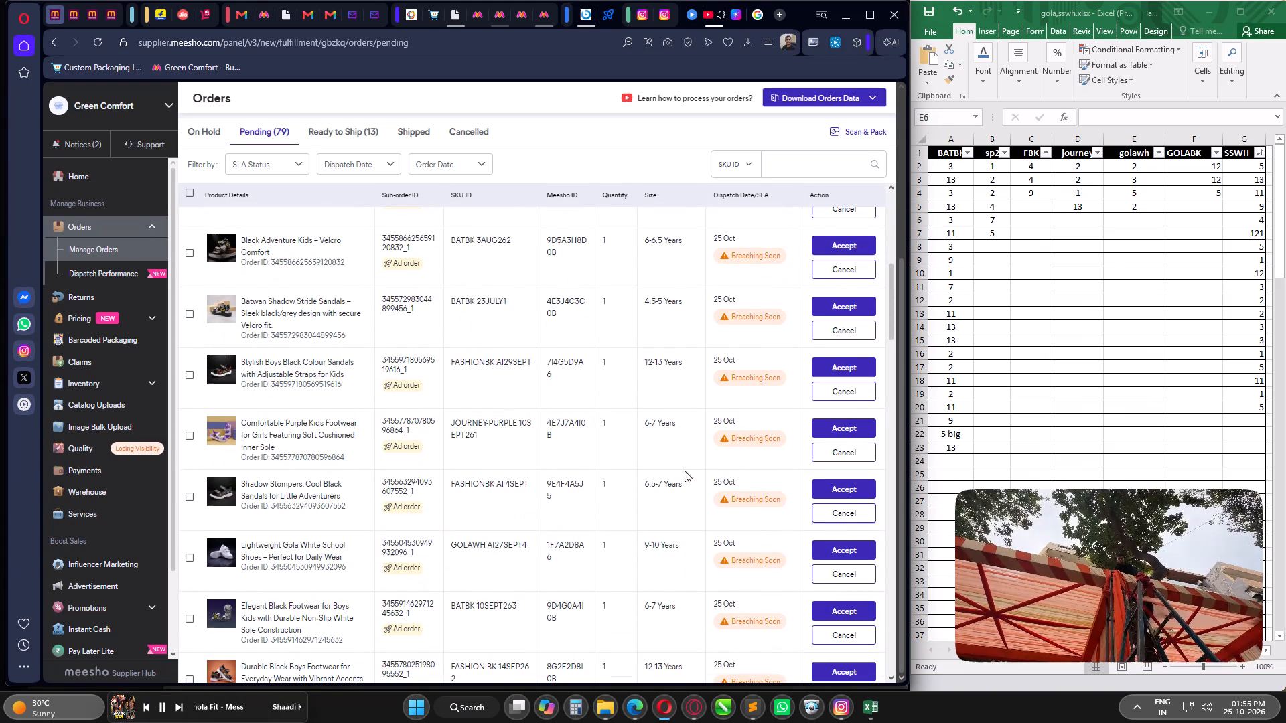
{"action": "left_click", "coordinate": [973, 467]}
{"action": "left_click", "coordinate": [948, 461]}
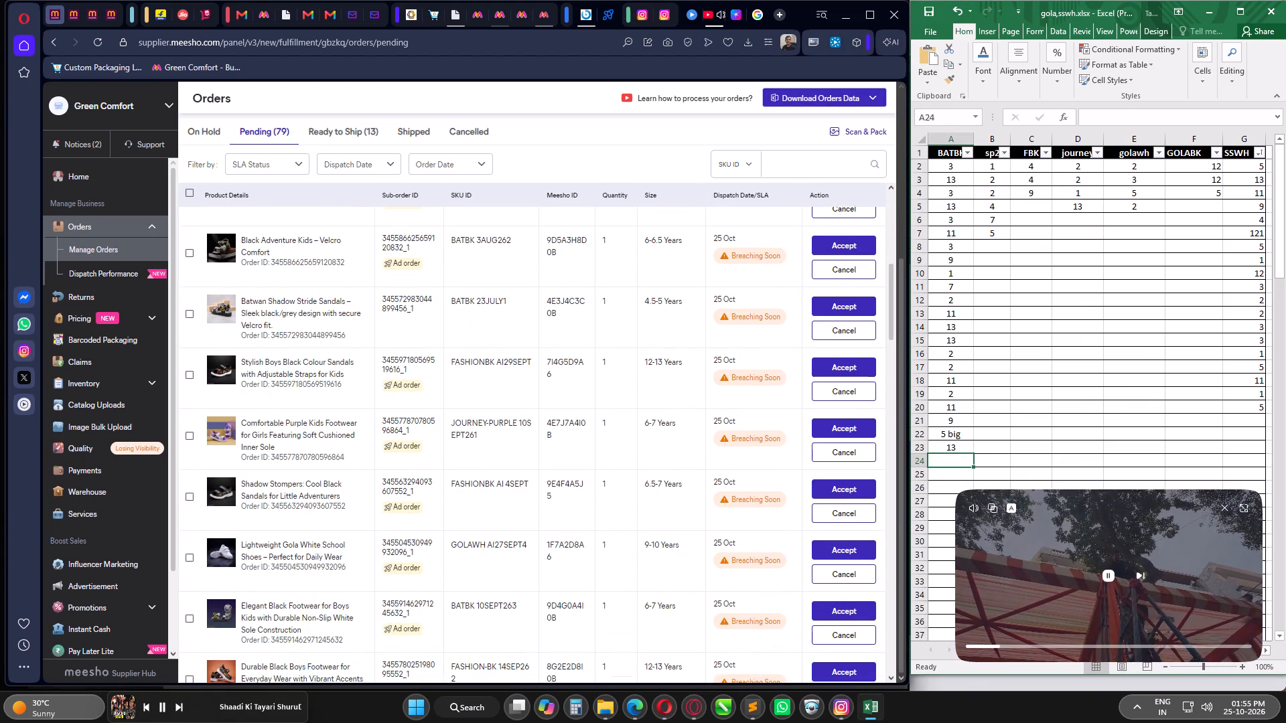
{"action": "type", "text": "12"}
{"action": "key", "text": "Return"}
{"action": "type", "text": "10"}
{"action": "key", "text": "Return"}
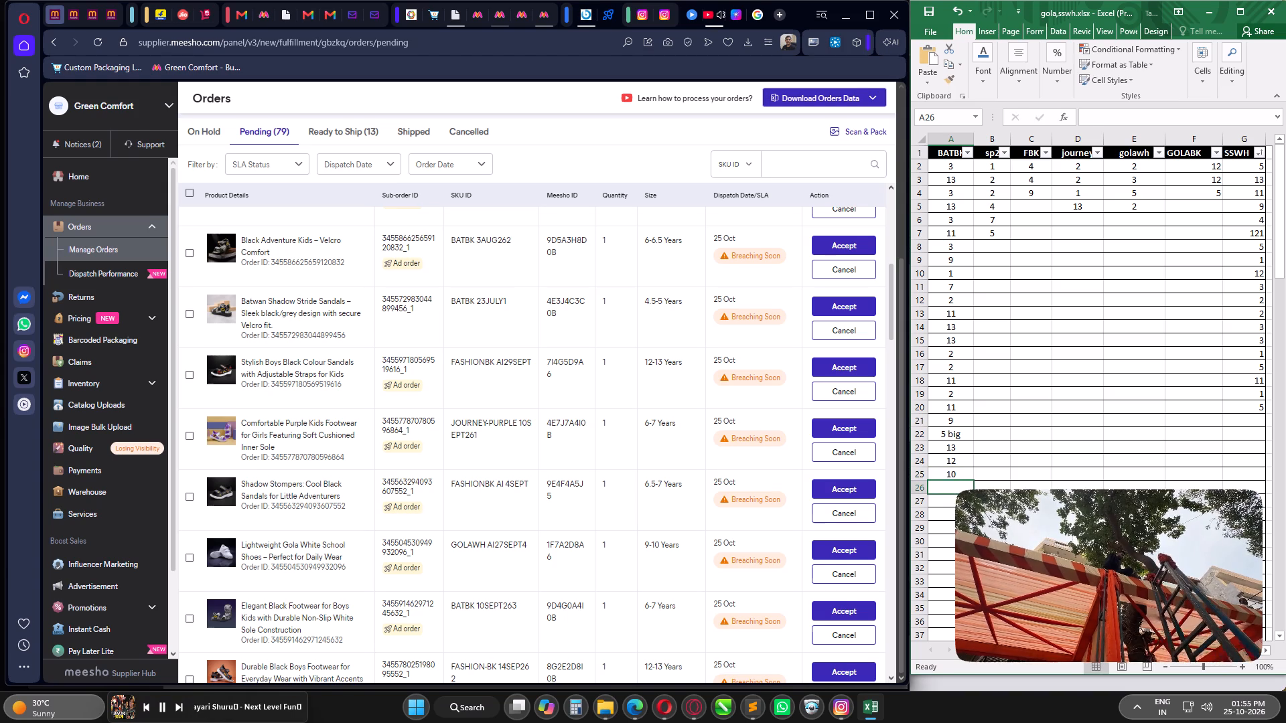
{"action": "type", "text": "12"}
{"action": "key", "text": "Return"}
Enter "5 bug", 12 and "5 bug" for the FASHIONBK orders in cells C5 to C7 of the FBK column.
{"action": "key", "text": "Right"}
{"action": "key", "text": "ctrl+Up"}
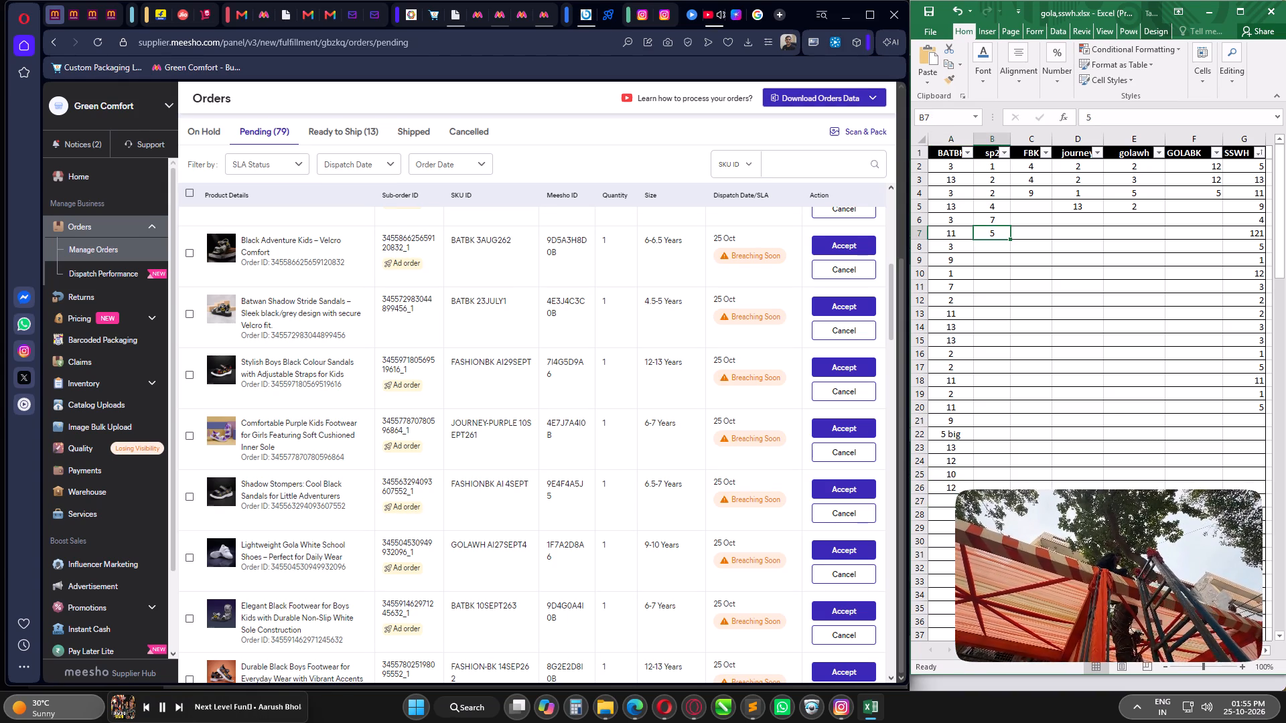
{"action": "key", "text": "Down"}
{"action": "key", "text": "Right"}
{"action": "key", "text": "ctrl+Up"}
{"action": "key", "text": "Down"}
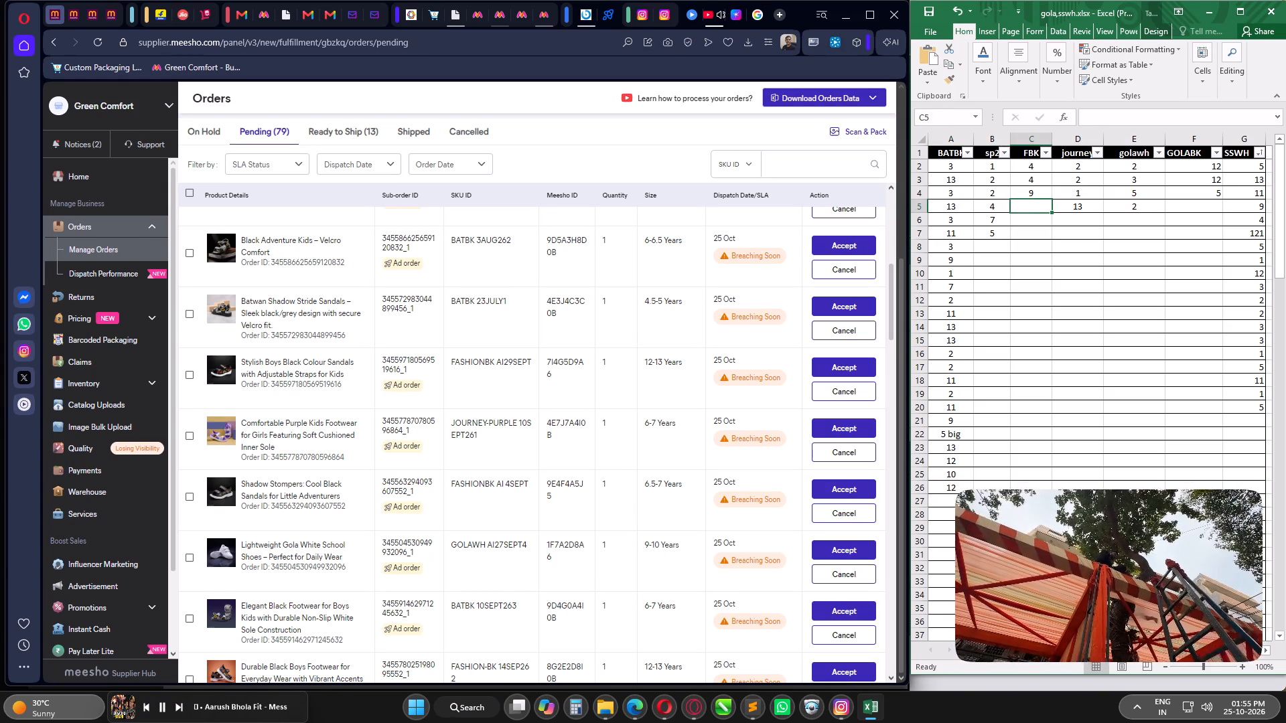
{"action": "type", "text": "5 nig"}
{"action": "key", "text": "BackSpace"}
{"action": "key", "text": "BackSpace"}
{"action": "key", "text": "BackSpace"}
{"action": "type", "text": "bug"}
{"action": "key", "text": "Return"}
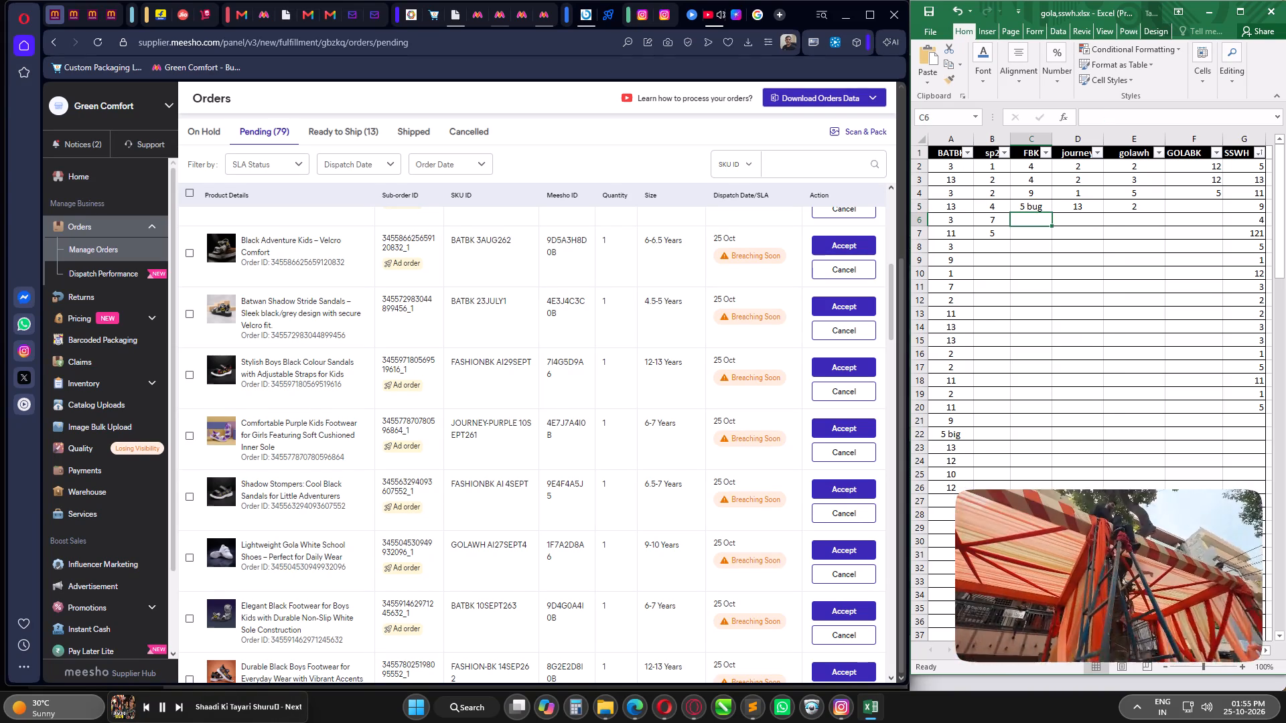
{"action": "type", "text": "12"}
{"action": "key", "text": "Return"}
{"action": "type", "text": "5 b"}
{"action": "key", "text": "Return"}
Correct cells C5 and C7 of the FBK column to "5 big".
{"action": "key", "text": "Up"}
{"action": "key", "text": "Up"}
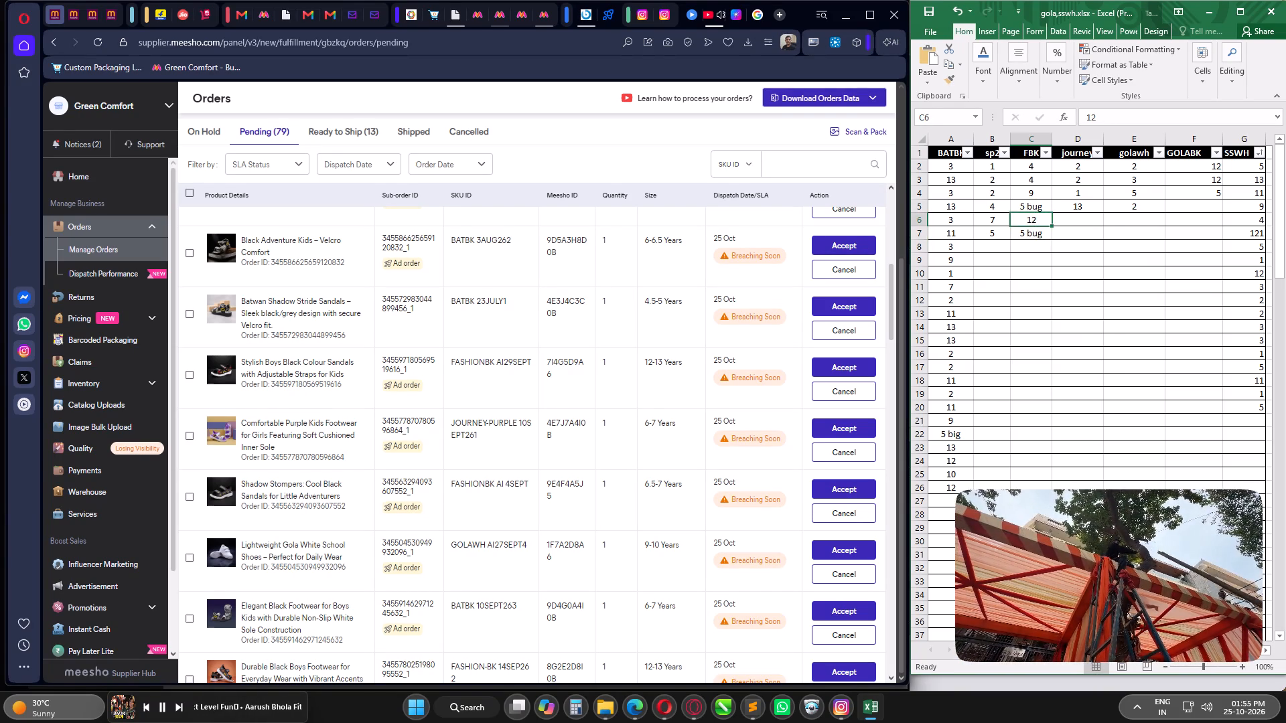
{"action": "key", "text": "Up"}
{"action": "key", "text": "F2"}
{"action": "key", "text": "BackSpace"}
{"action": "key", "text": "BackSpace"}
{"action": "key", "text": "BackSpace"}
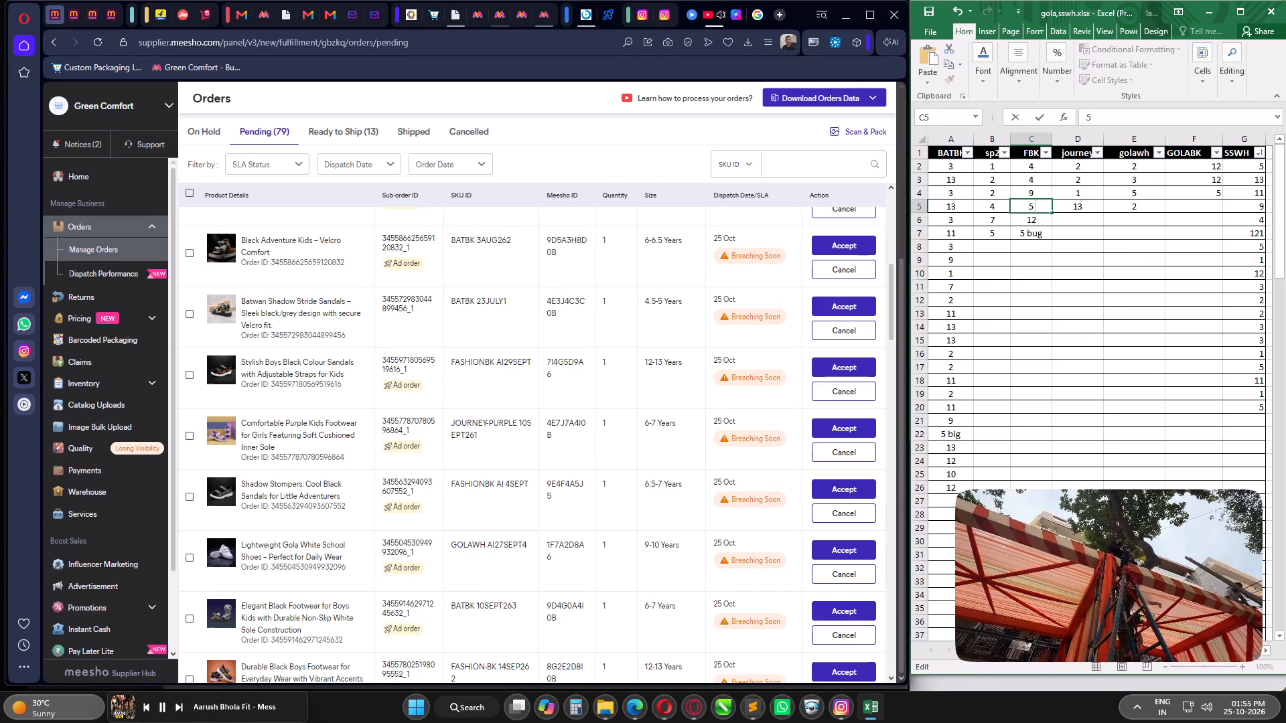
{"action": "type", "text": "big"}
{"action": "key", "text": "Return"}
{"action": "key", "text": "Down"}
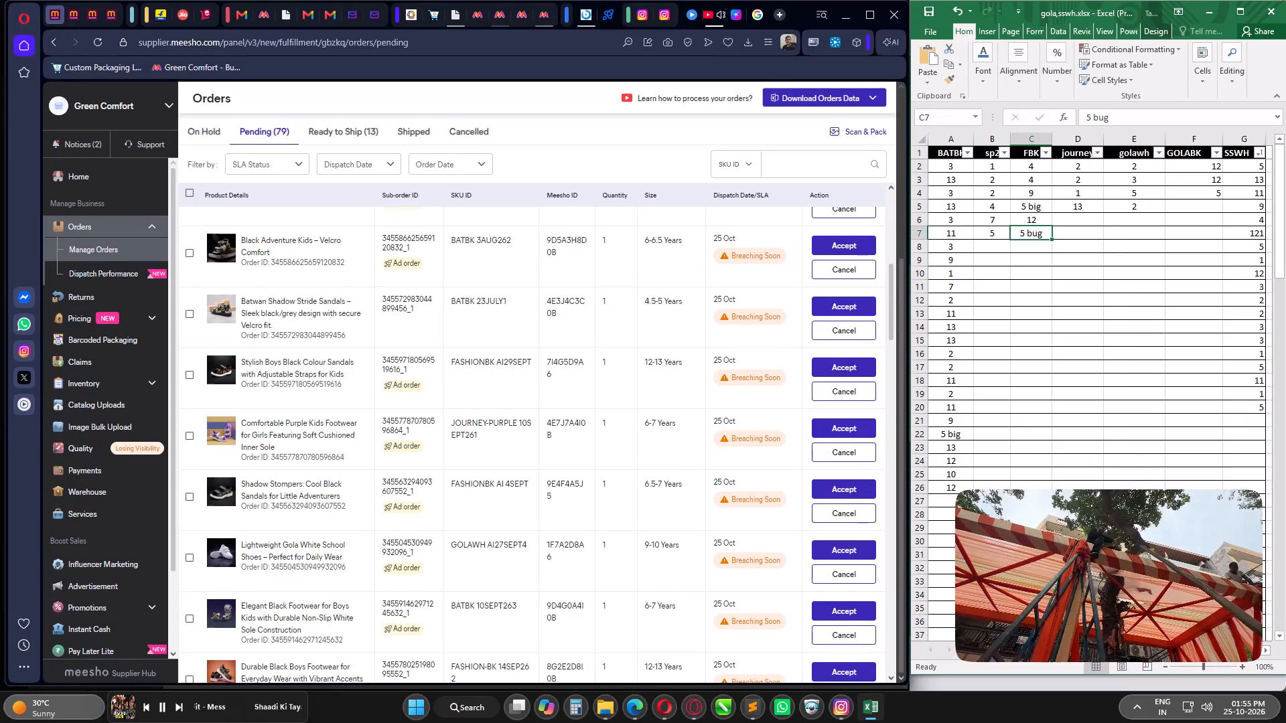
{"action": "type", "text": "5 bi"}
{"action": "key", "text": "Return"}
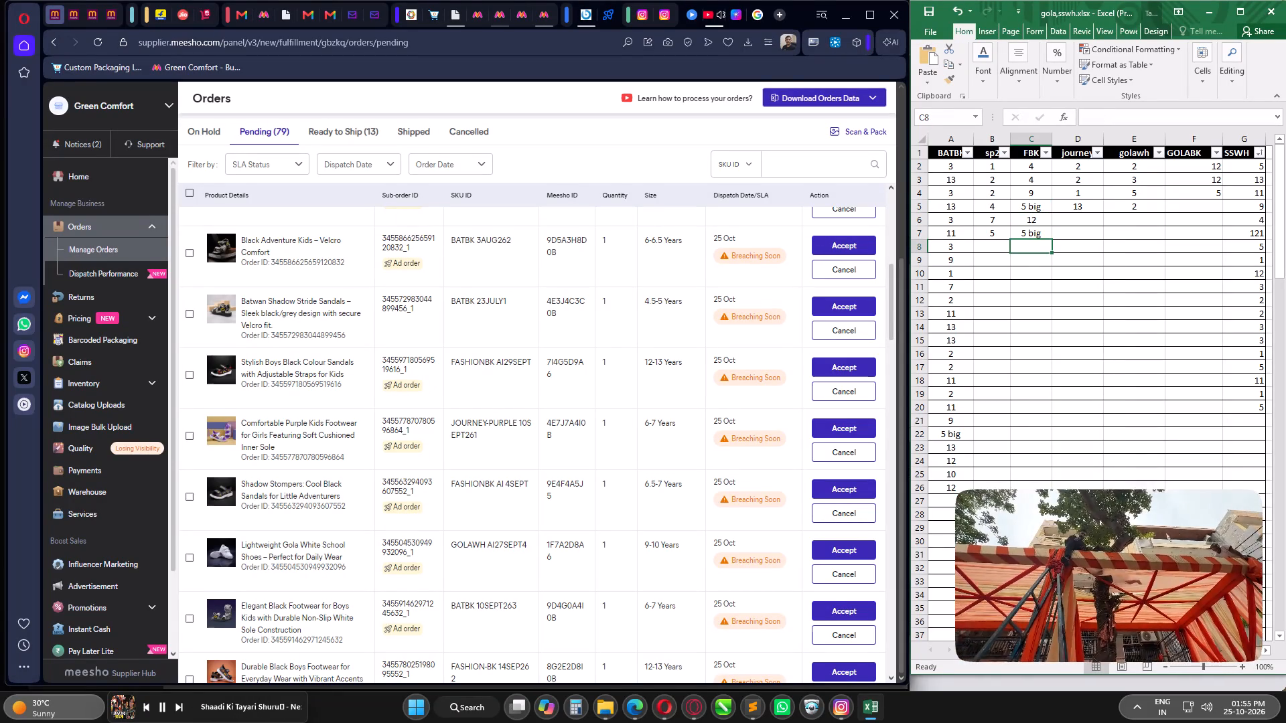
Enter size 12 in cell D6 of the journey column and size 2 in cell E6 of the golawh column.
{"action": "left_click", "coordinate": [1138, 220]}
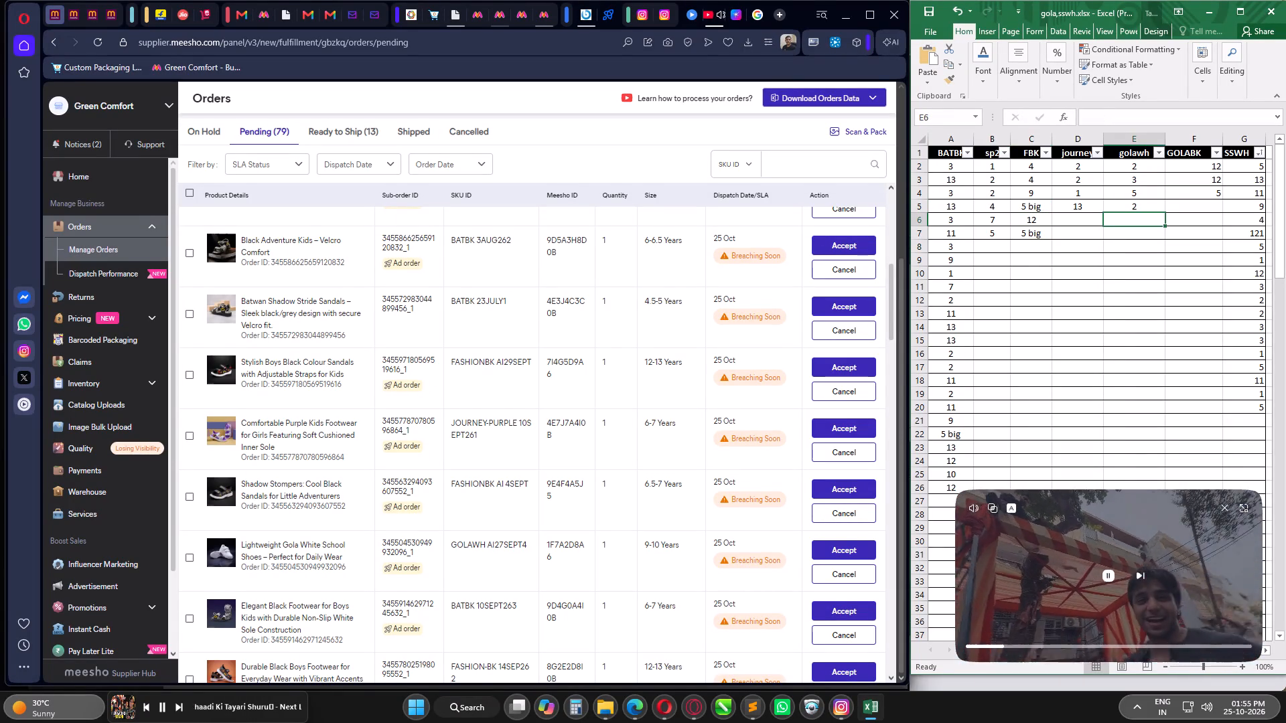
{"action": "key", "text": "Left"}
{"action": "key", "text": "Down"}
{"action": "key", "text": "Up"}
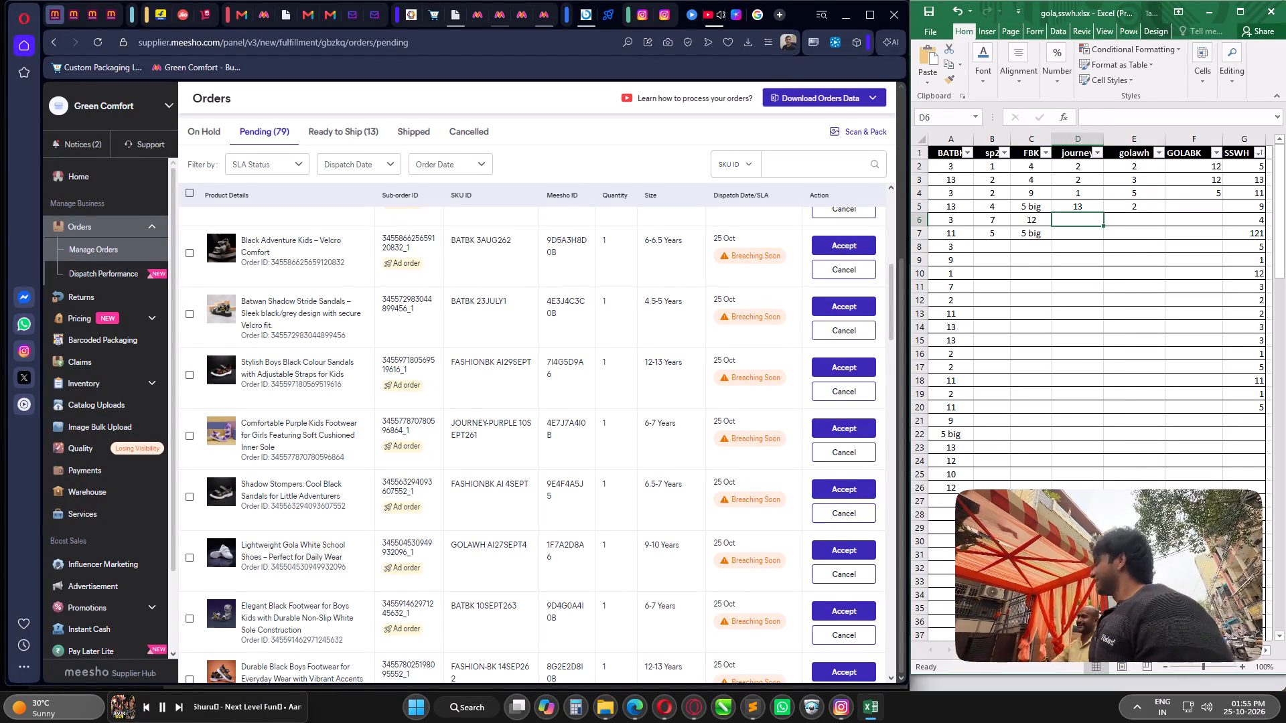
{"action": "type", "text": "12"}
{"action": "key", "text": "Right"}
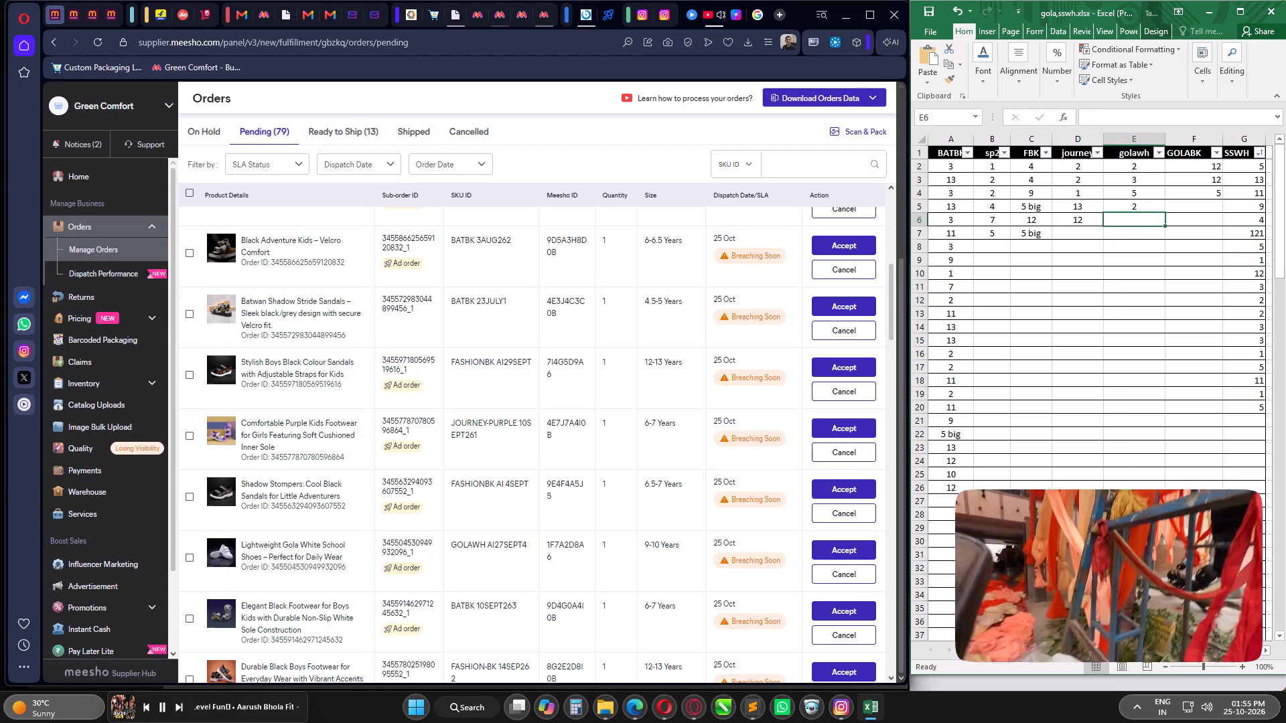
{"action": "key", "text": "2"}
{"action": "key", "text": "Return"}
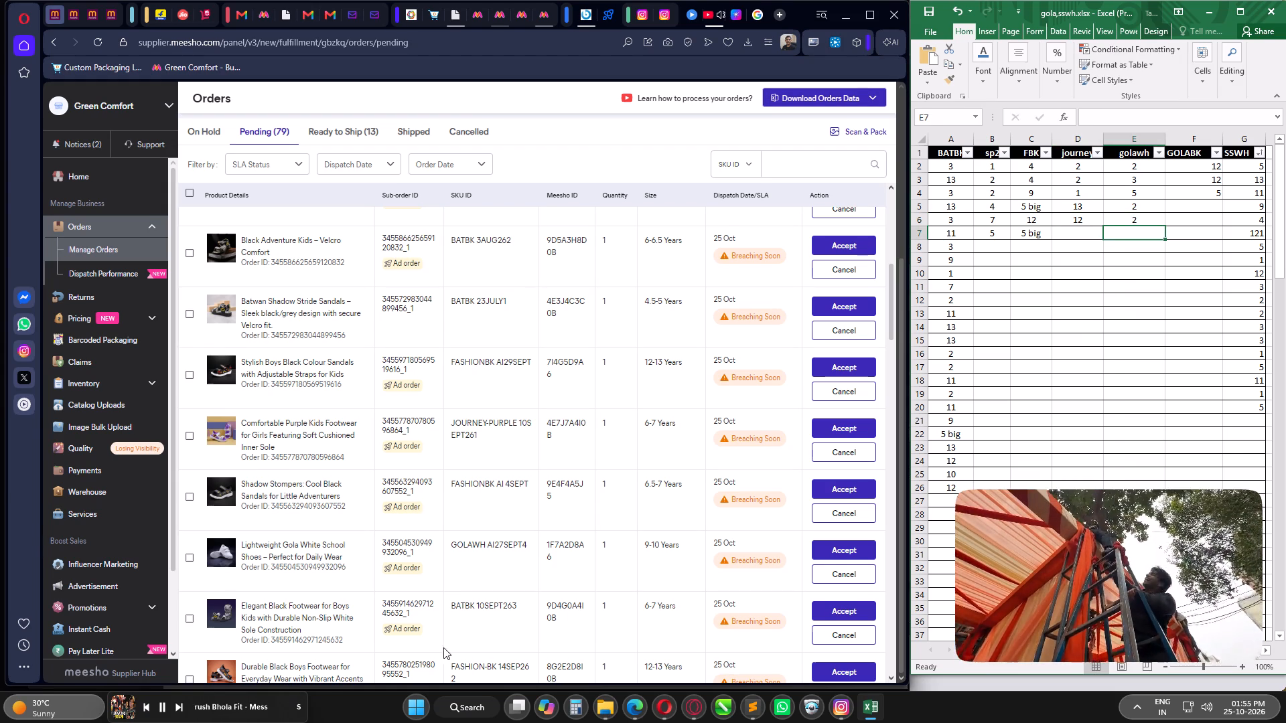
Mark the FASHION-BK 14SEP262 order and enter size 9 for the following BATBK order in cell A27.
{"action": "double_click", "coordinate": [404, 663]}
{"action": "scroll", "coordinate": [537, 316], "scroll_direction": "down", "scroll_amount": 6}
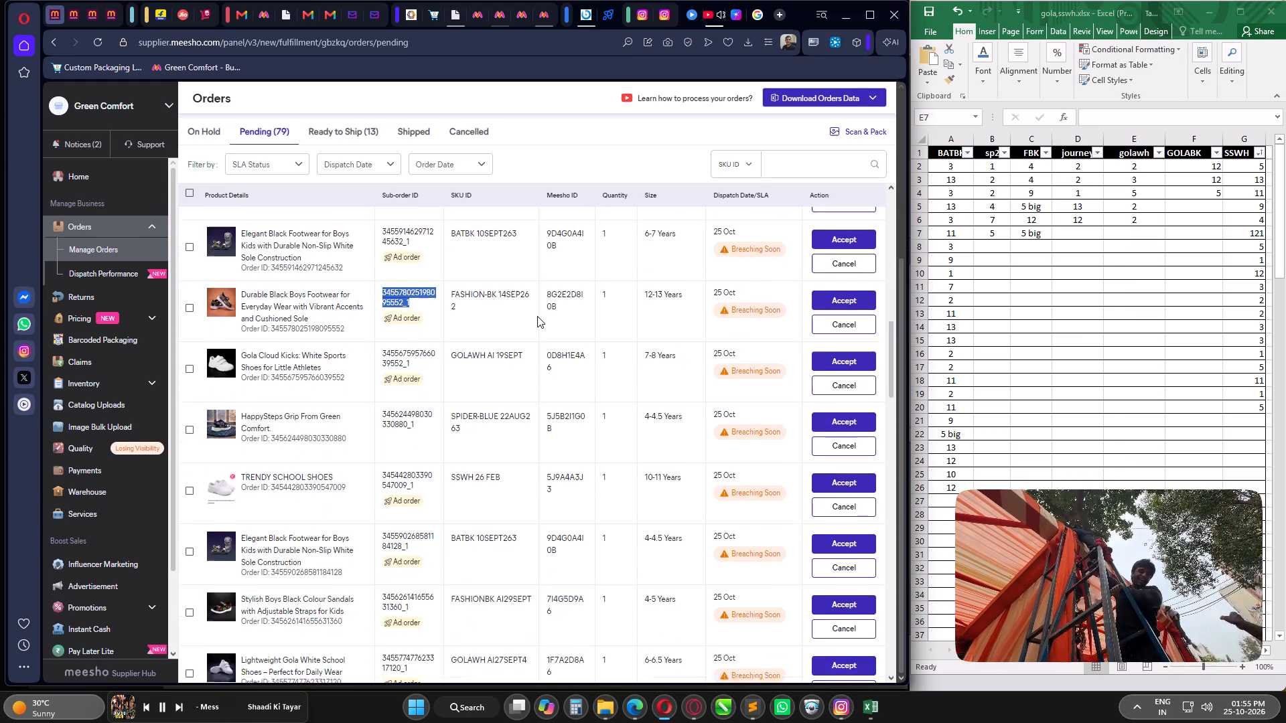
{"action": "scroll", "coordinate": [537, 316], "scroll_direction": "down", "scroll_amount": 2}
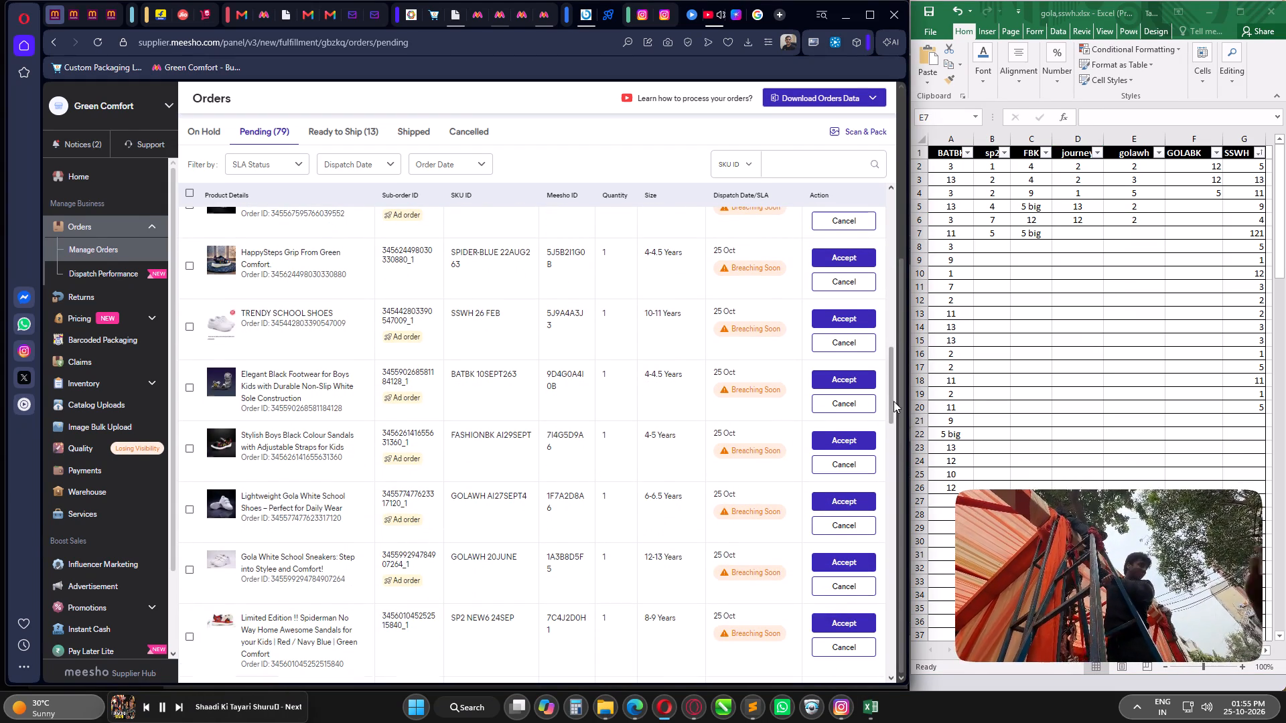
{"action": "left_click", "coordinate": [894, 401]}
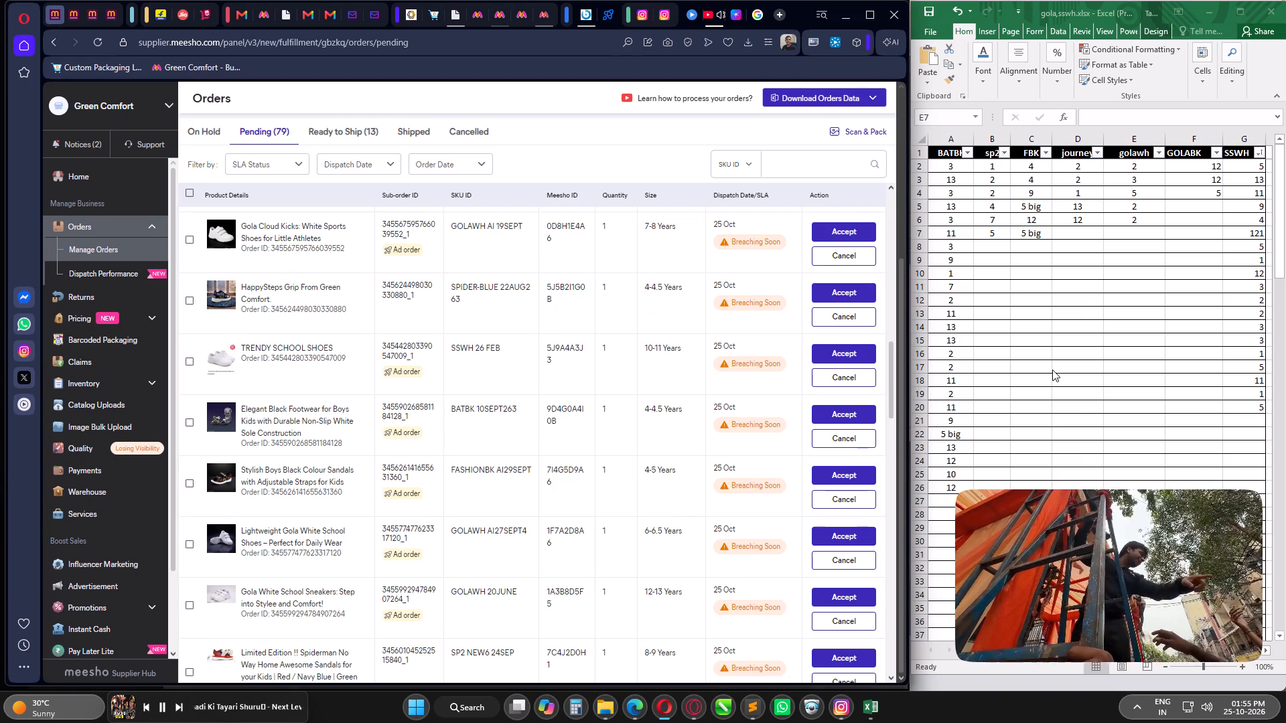
{"action": "left_click", "coordinate": [1052, 370]}
{"action": "scroll", "coordinate": [973, 396], "scroll_direction": "down", "scroll_amount": 3}
{"action": "left_click_drag", "start_coordinate": [964, 377], "coordinate": [971, 382]}
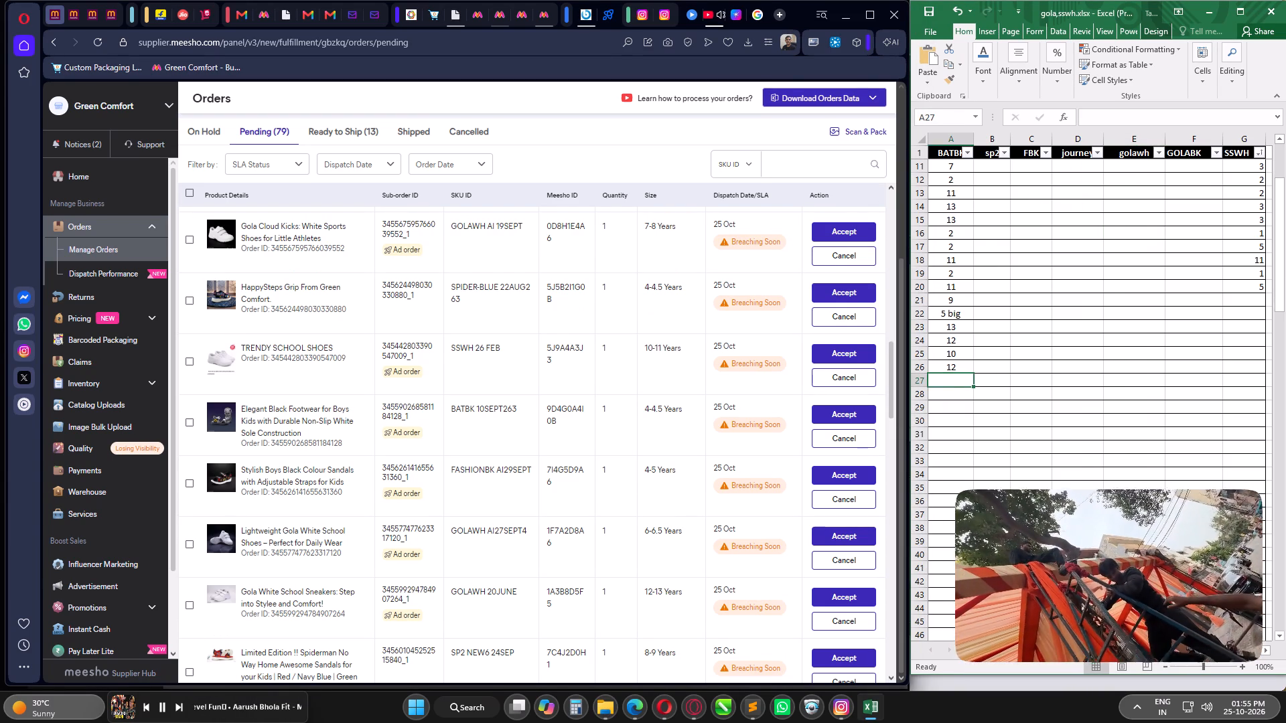
{"action": "key", "text": "9"}
{"action": "key", "text": "Return"}
Enter size 10 in cell C8 of the FBK column and size 1 in cell B8 of the sp2 column.
{"action": "key", "text": "Right"}
{"action": "key", "text": "ctrl+Up"}
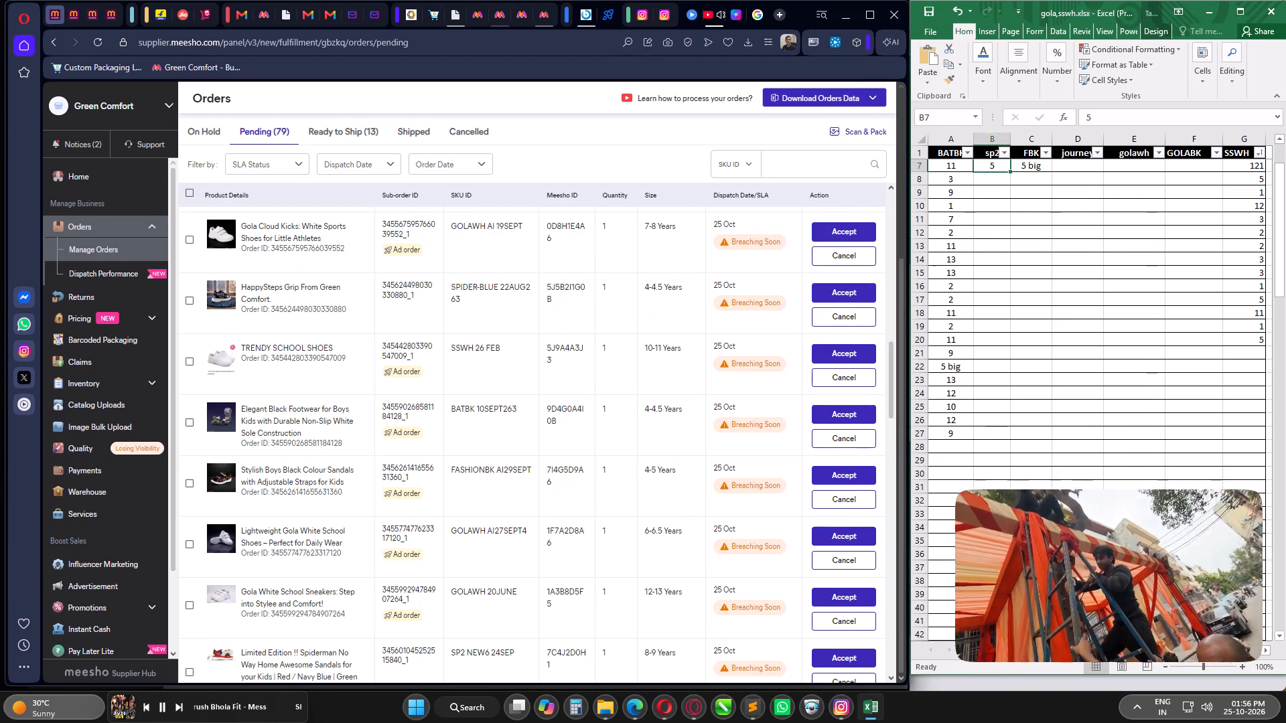
{"action": "key", "text": "Right"}
{"action": "key", "text": "Down"}
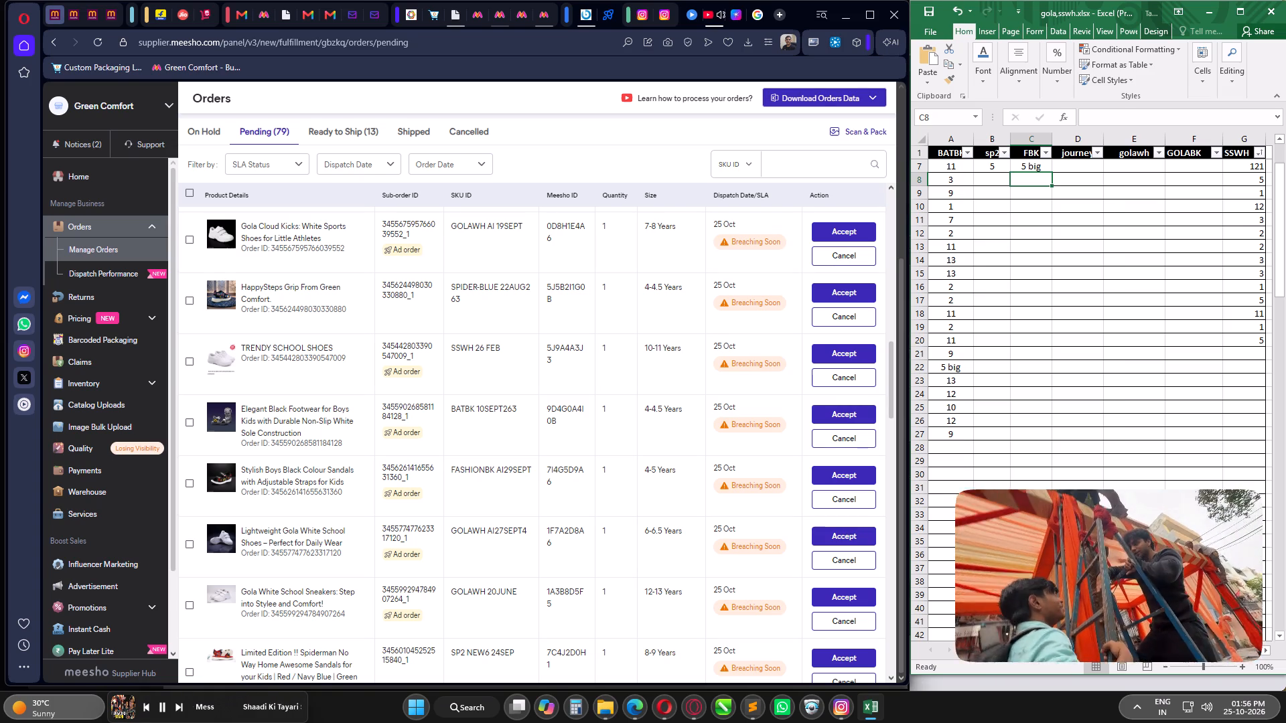
{"action": "type", "text": "10"}
{"action": "key", "text": "Return"}
{"action": "key", "text": "Left"}
{"action": "key", "text": "Up"}
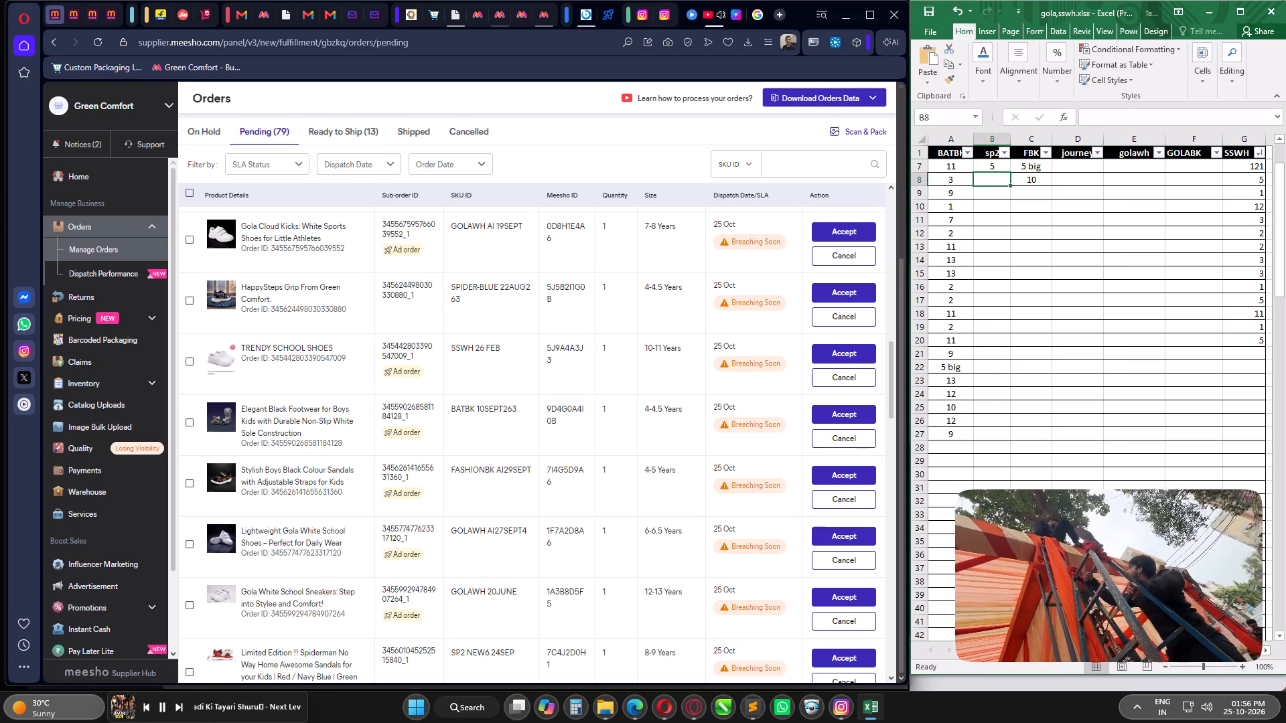
{"action": "key", "text": "1"}
{"action": "key", "text": "Right"}
Enter sizes 13, 12 and 5 for the GOLAWH orders in cells E7 to E9 of the golawh column.
{"action": "key", "text": "Right"}
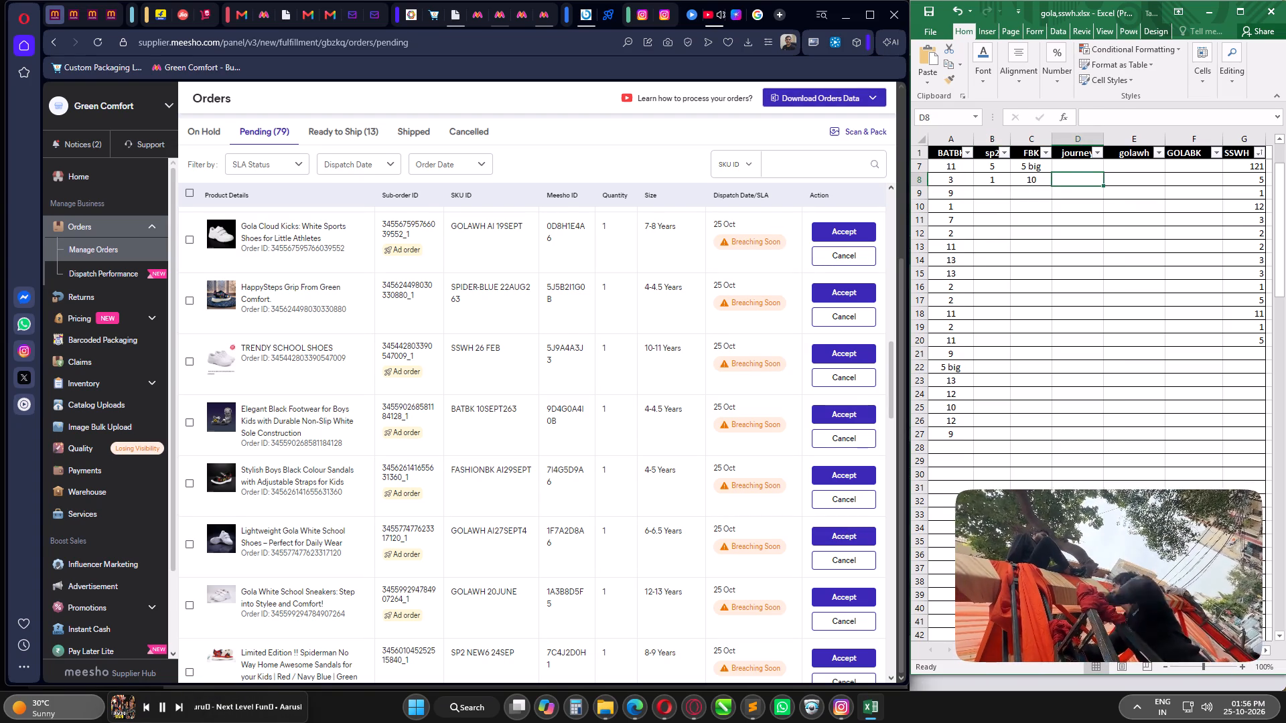
{"action": "key", "text": "Right"}
{"action": "key", "text": "Up"}
{"action": "key", "text": "ctrl+Up"}
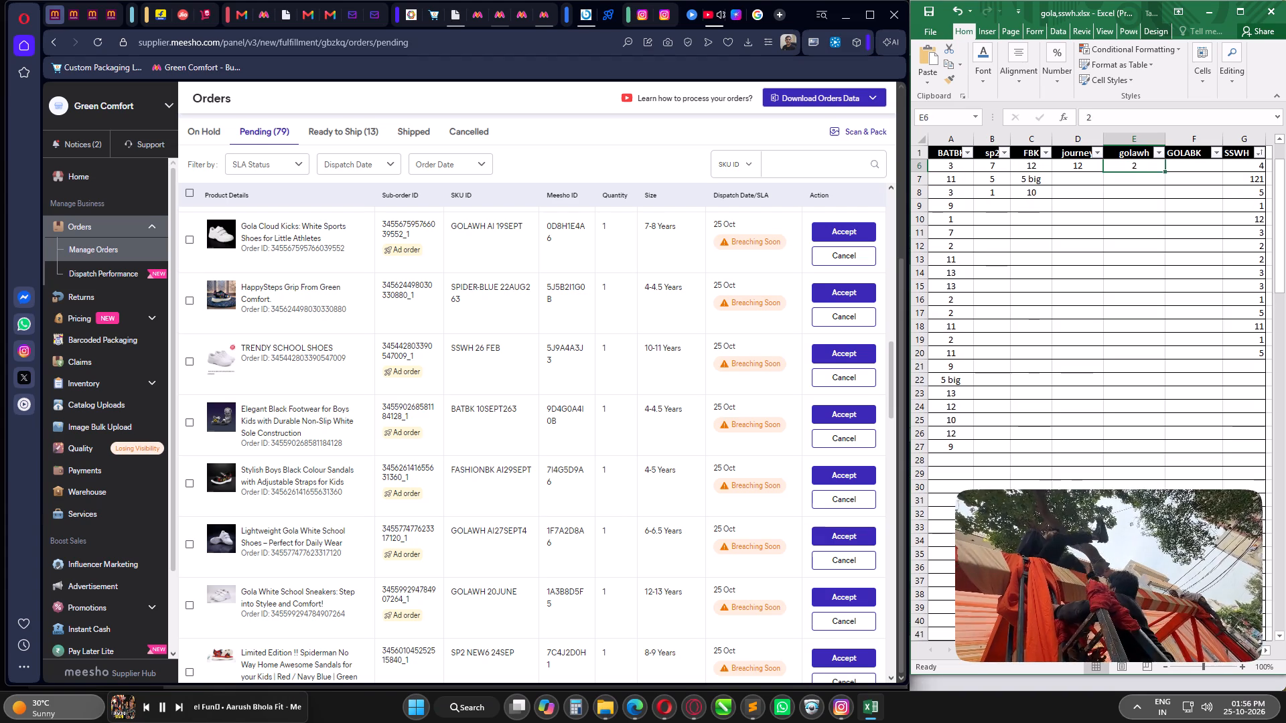
{"action": "key", "text": "Down"}
{"action": "type", "text": "13"}
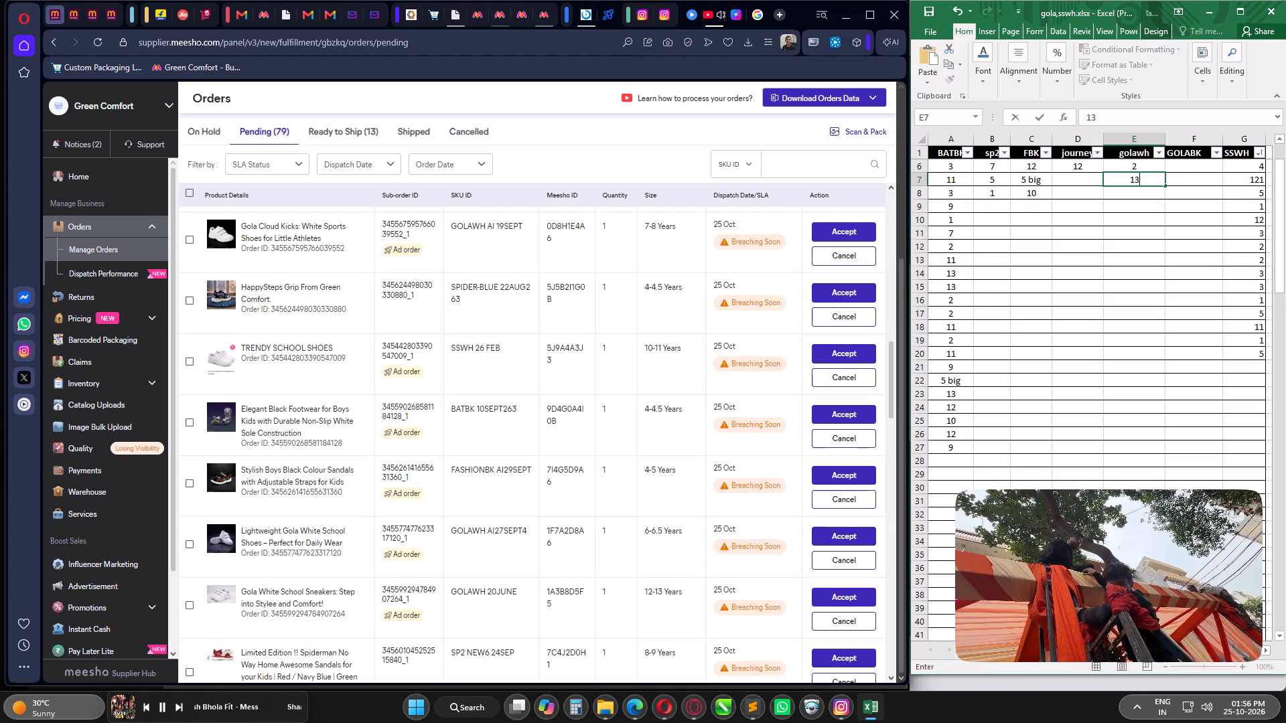
{"action": "key", "text": "Return"}
{"action": "type", "text": "12"}
{"action": "key", "text": "Return"}
{"action": "key", "text": "5"}
{"action": "key", "text": "Return"}
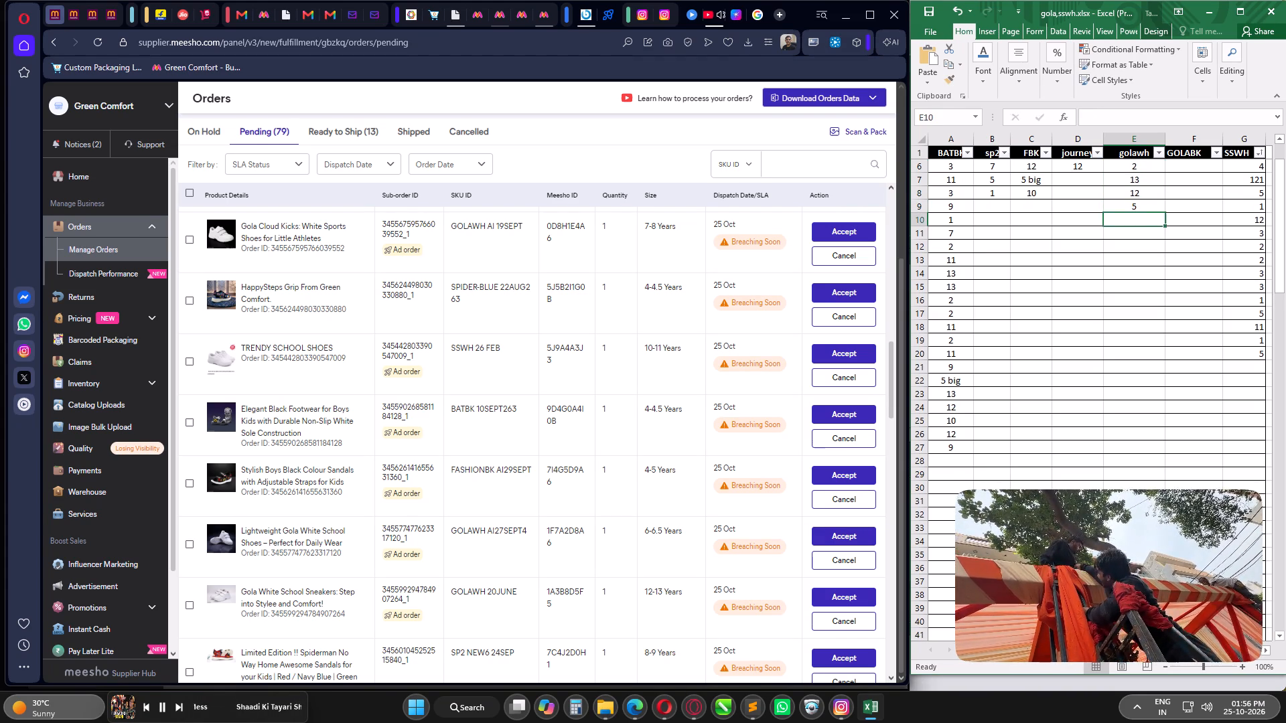
Enter size 3 for the SSWH 26 FEB order in cell G21 of the SSWH column.
{"action": "key", "text": "Right"}
{"action": "key", "text": "Right"}
{"action": "key", "text": "ctrl+Down"}
{"action": "key", "text": "Down"}
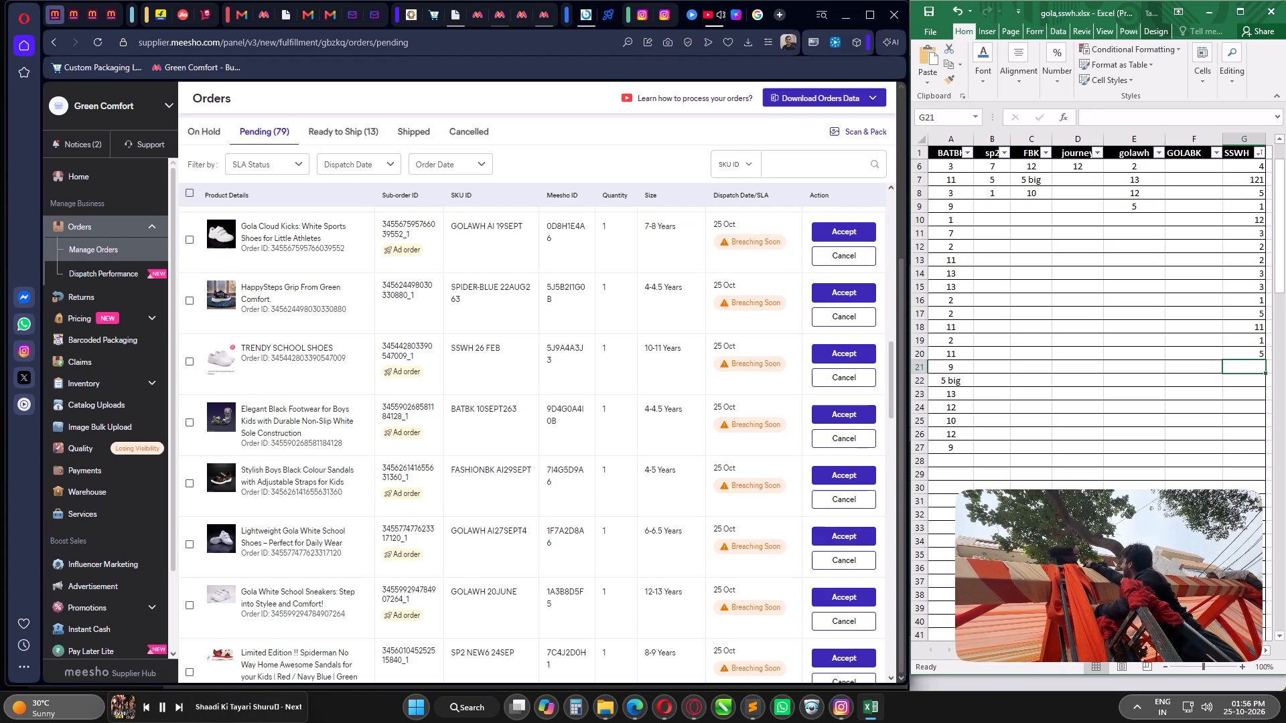
{"action": "key", "text": "3"}
{"action": "key", "text": "Return"}
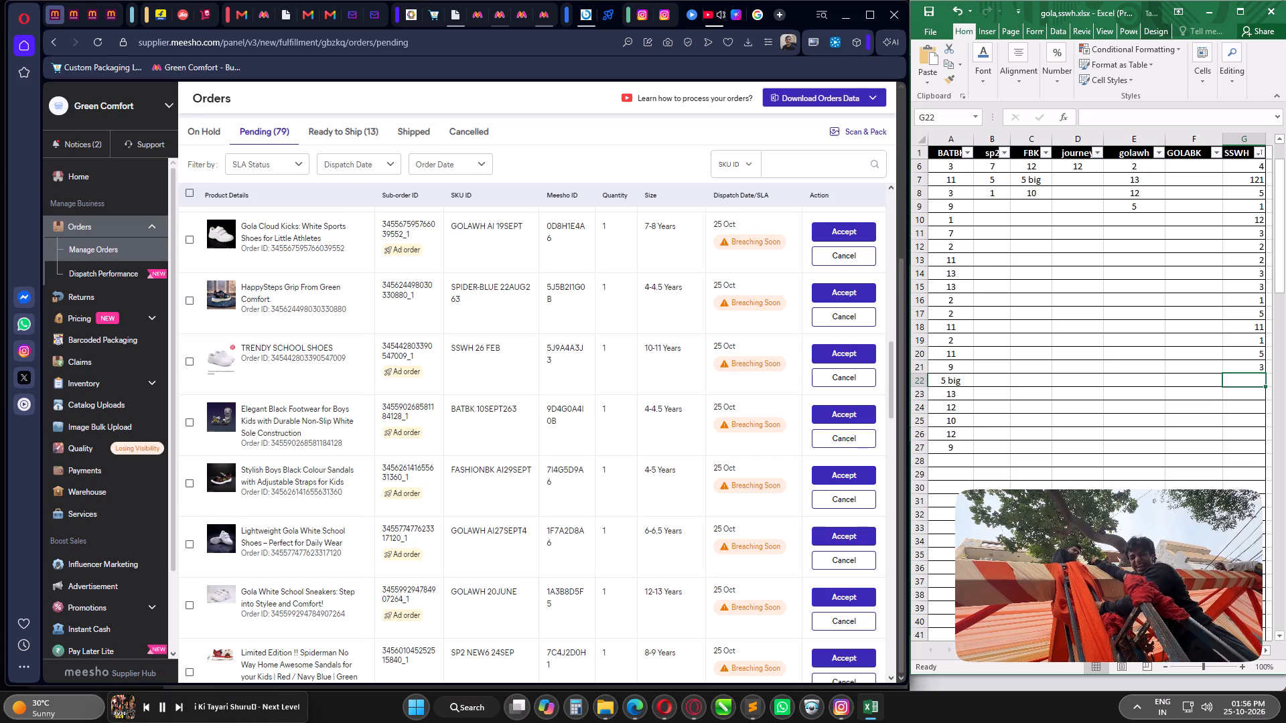
Mark the SP2 NEW6 24SEP order and enter sizes 11 and 8 for the following BATBK orders in cells A28 and A29.
{"action": "double_click", "coordinate": [395, 655]}
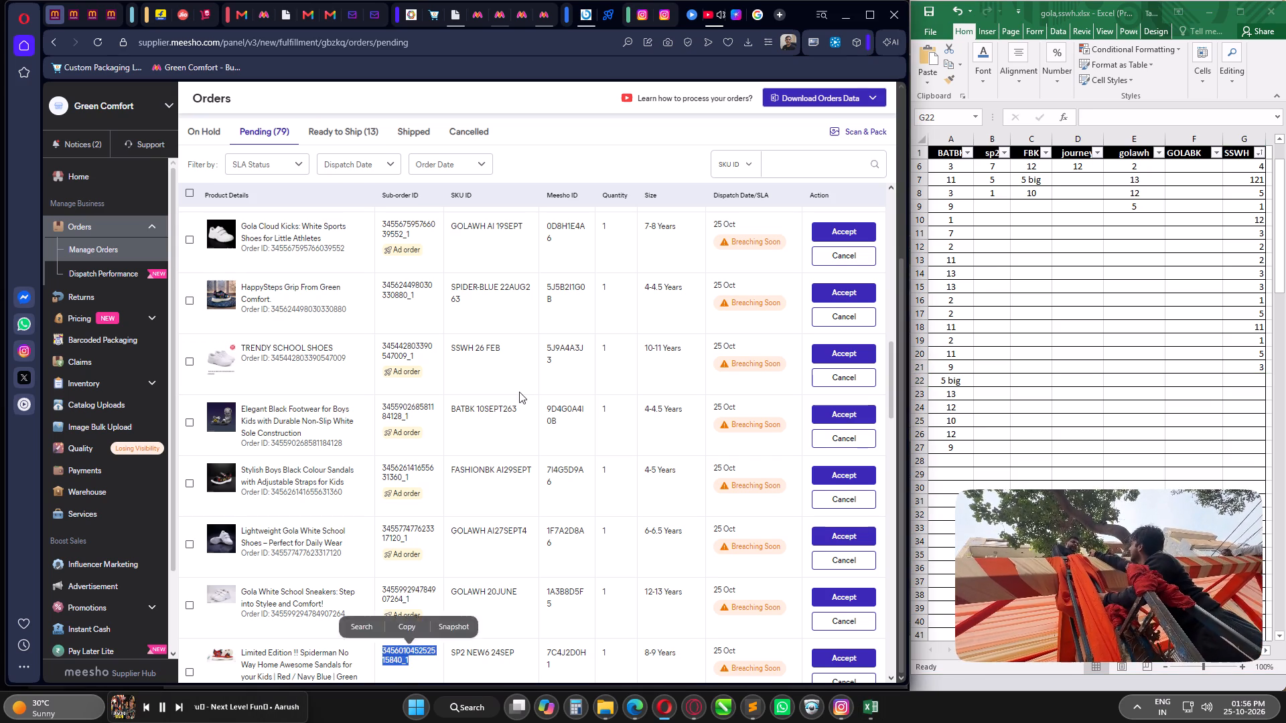
{"action": "scroll", "coordinate": [519, 392], "scroll_direction": "down", "scroll_amount": 8}
{"action": "scroll", "coordinate": [514, 388], "scroll_direction": "up", "scroll_amount": 1}
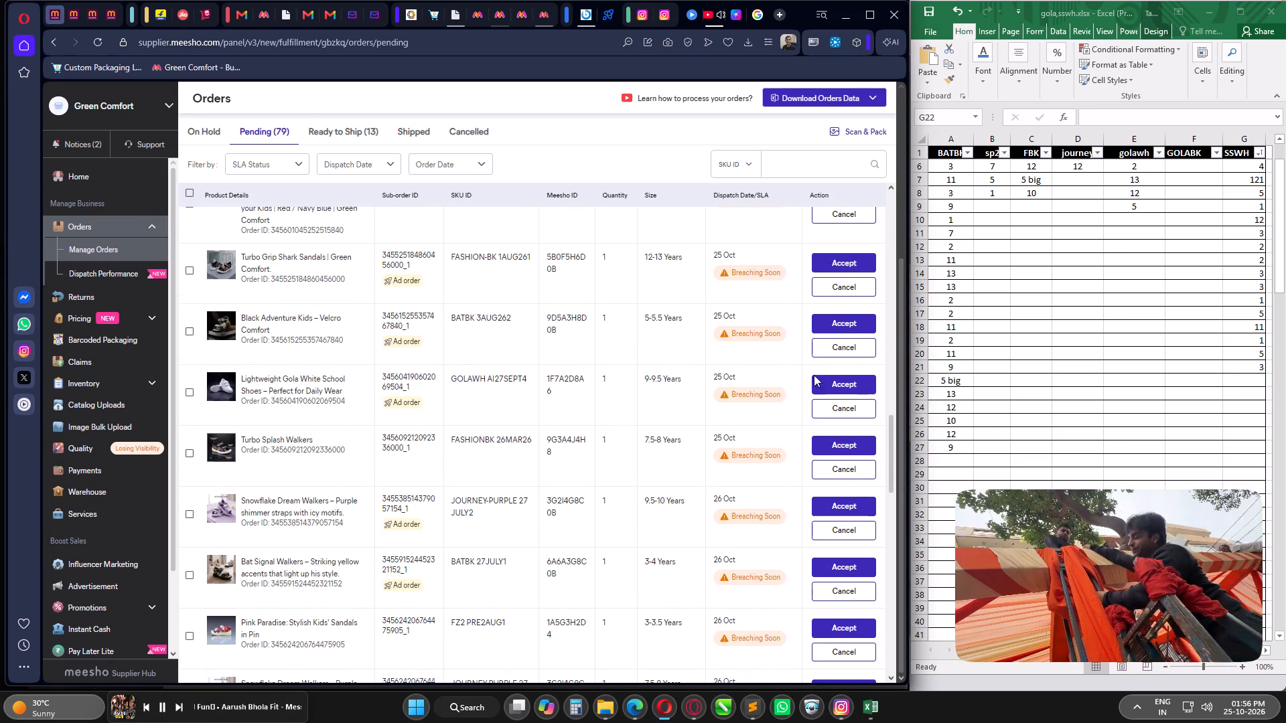
{"action": "left_click", "coordinate": [890, 431]}
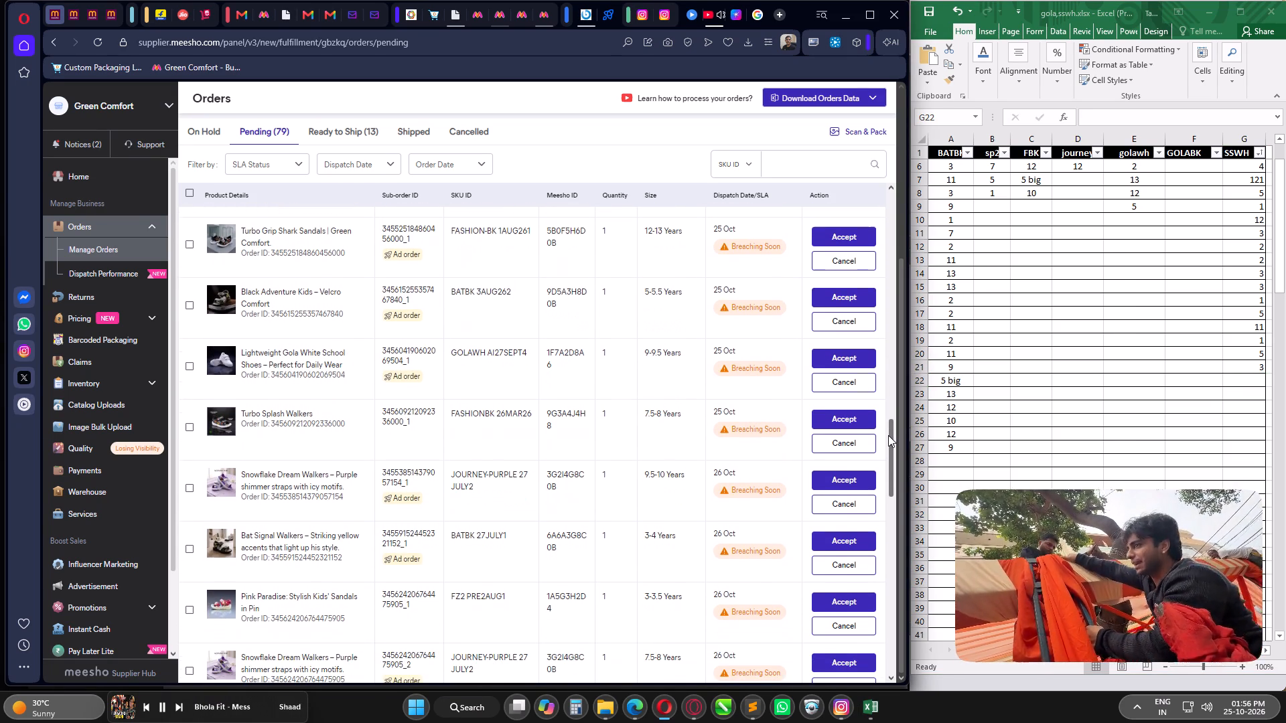
{"action": "left_click", "coordinate": [1036, 422]}
{"action": "left_click", "coordinate": [960, 458]}
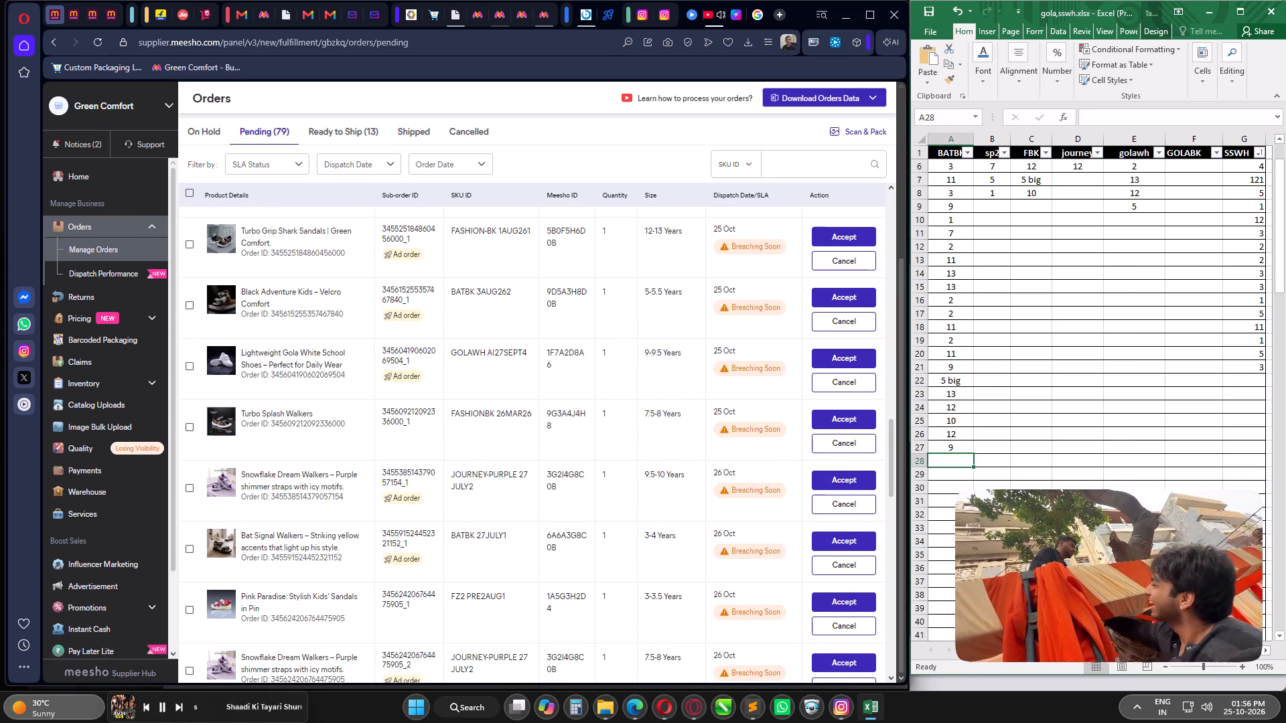
{"action": "type", "text": "11"}
{"action": "key", "text": "Return"}
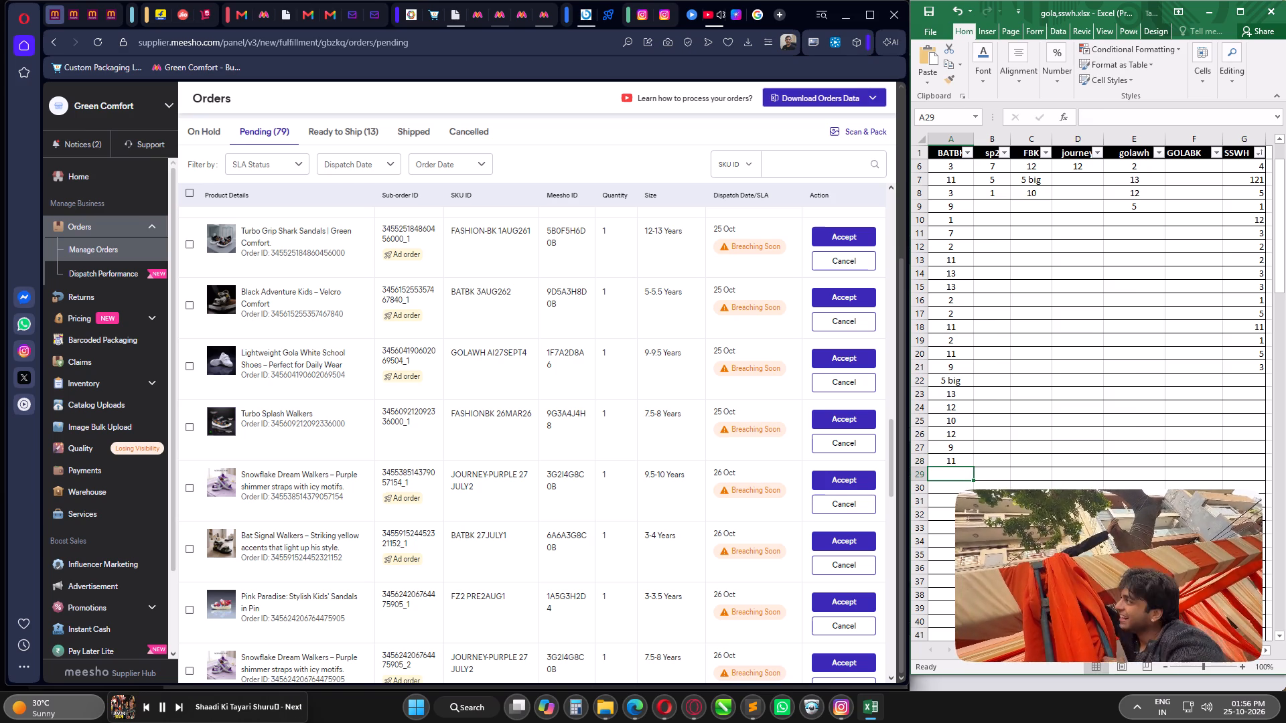
{"action": "key", "text": "8"}
{"action": "key", "text": "Return"}
Enter "5 big" and 13 for the FASHIONBK orders in cells C9 and C10 of the FBK column.
{"action": "key", "text": "Right"}
{"action": "key", "text": "ctrl+Up"}
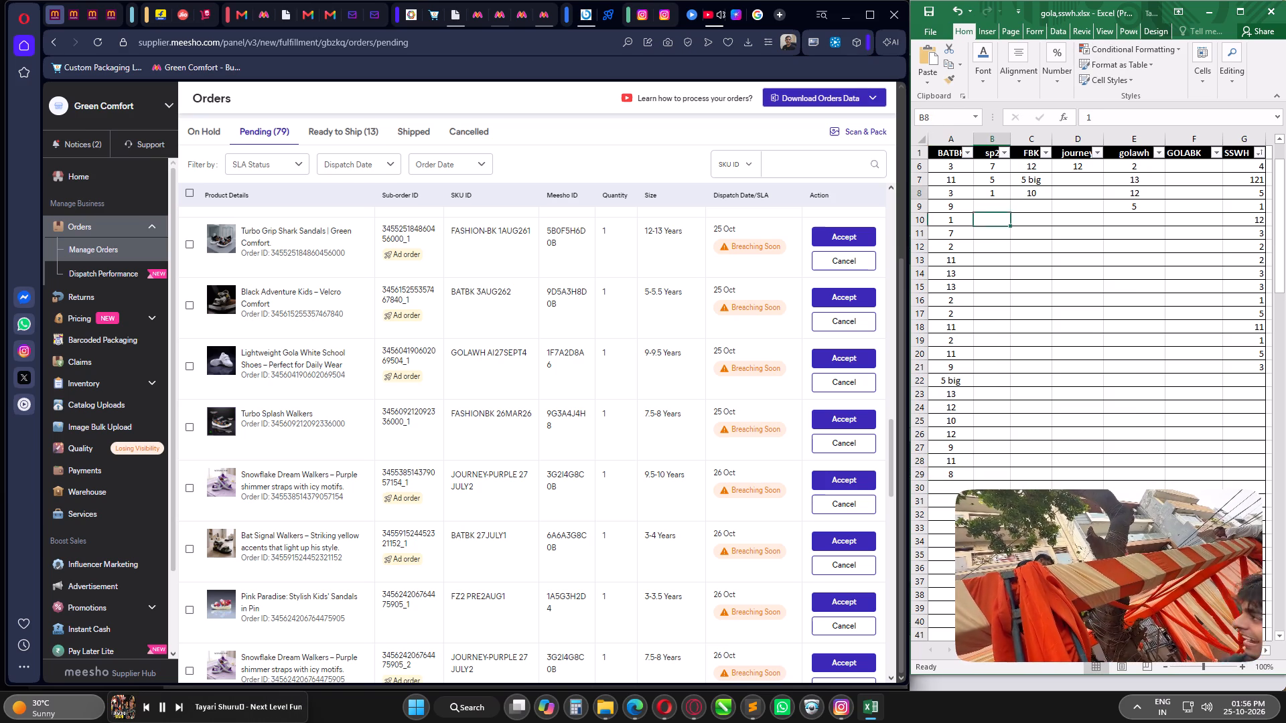
{"action": "key", "text": "Down"}
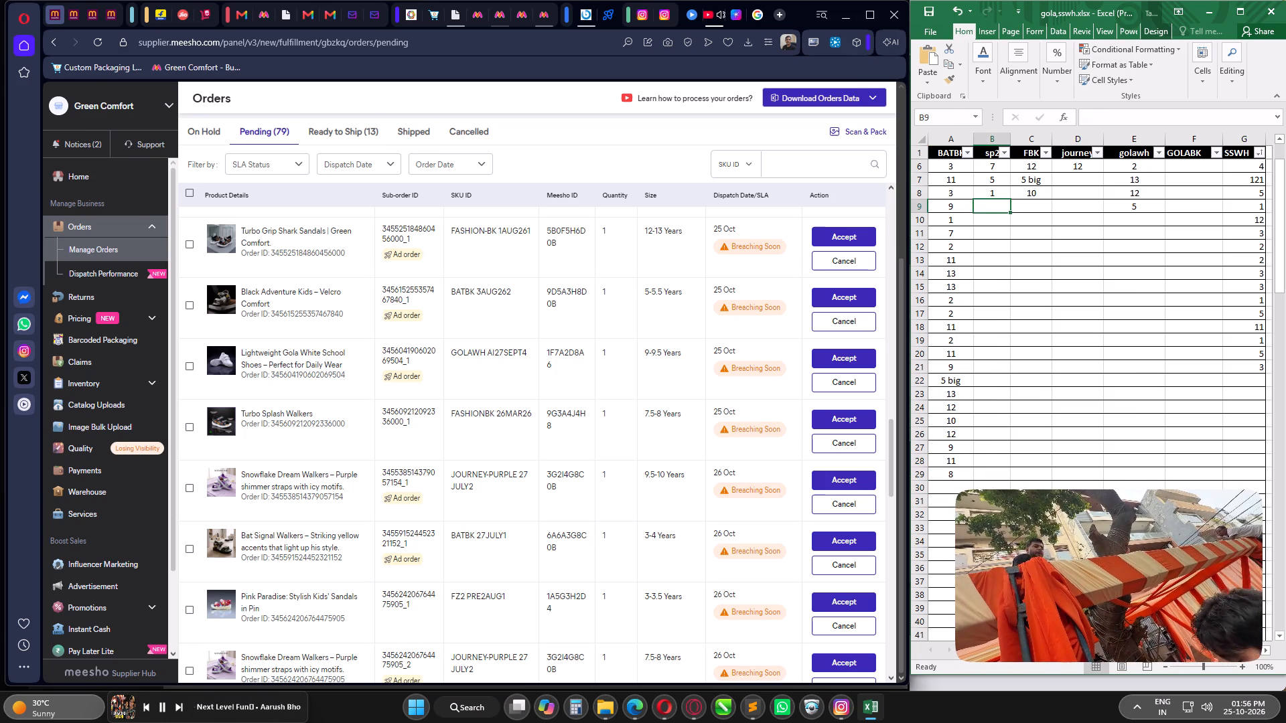
{"action": "key", "text": "Right"}
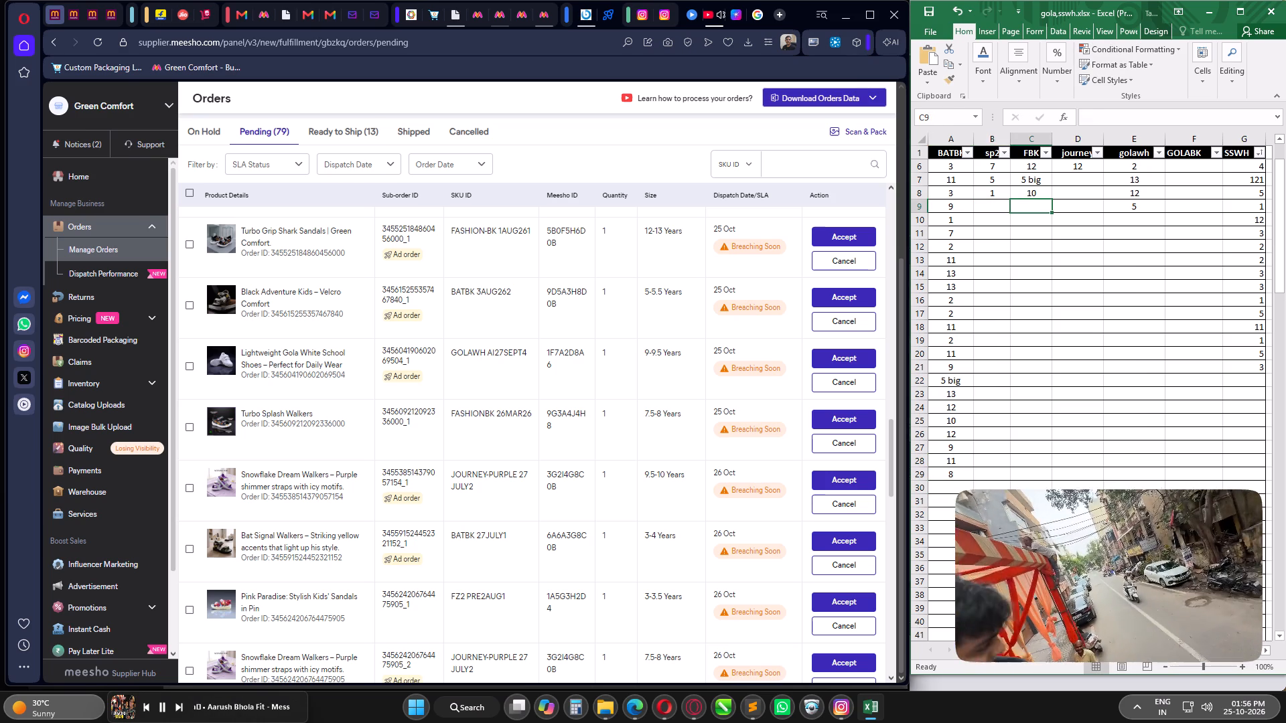
{"action": "type", "text": "5 b"}
{"action": "key", "text": "Return"}
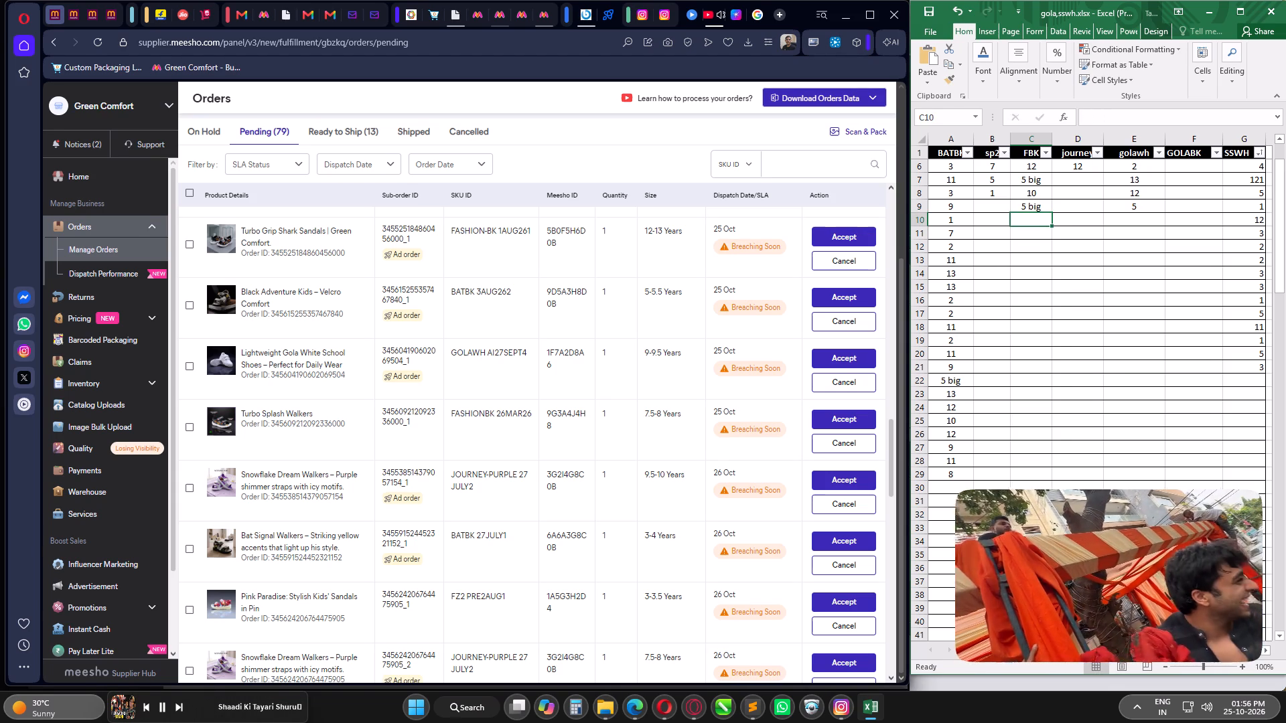
{"action": "type", "text": "13"}
{"action": "key", "text": "Return"}
Enter sizes 2 and 13 in cells D7 and D8 of the journey column and size 2 in cell E10 of the golawh column.
{"action": "key", "text": "Right"}
{"action": "key", "text": "ctrl+Up"}
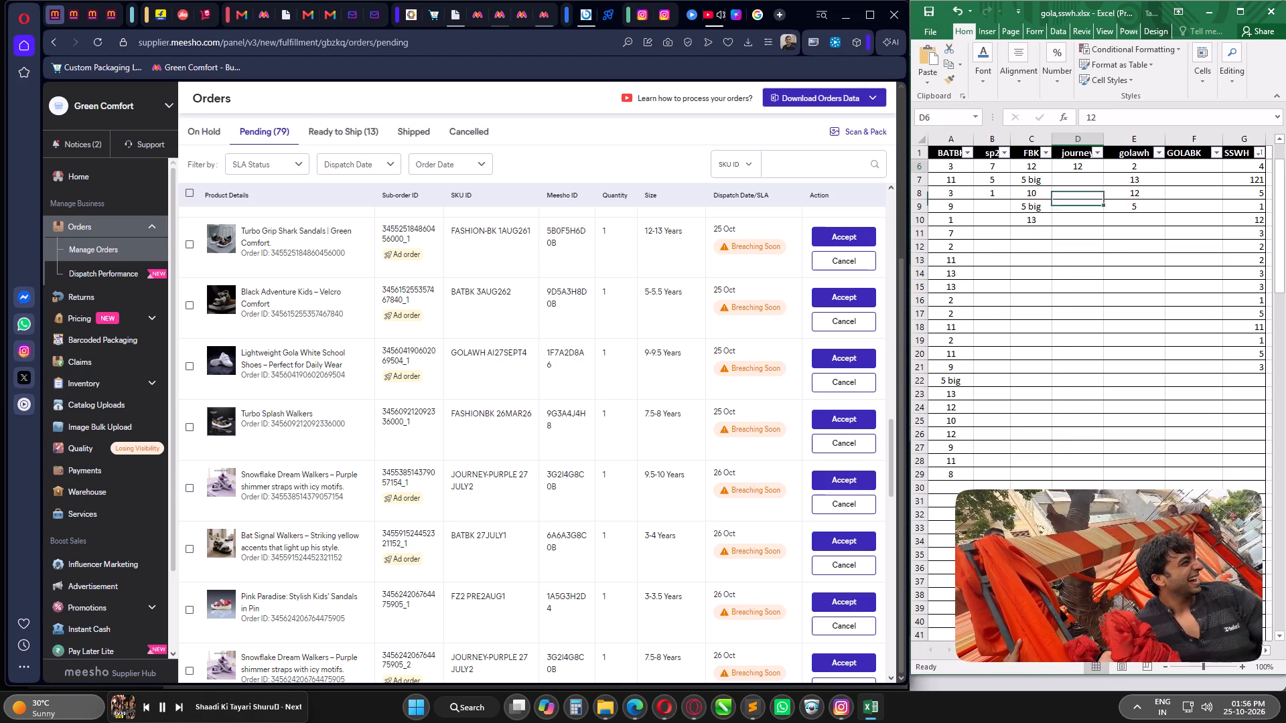
{"action": "key", "text": "Down"}
{"action": "key", "text": "2"}
{"action": "key", "text": "Return"}
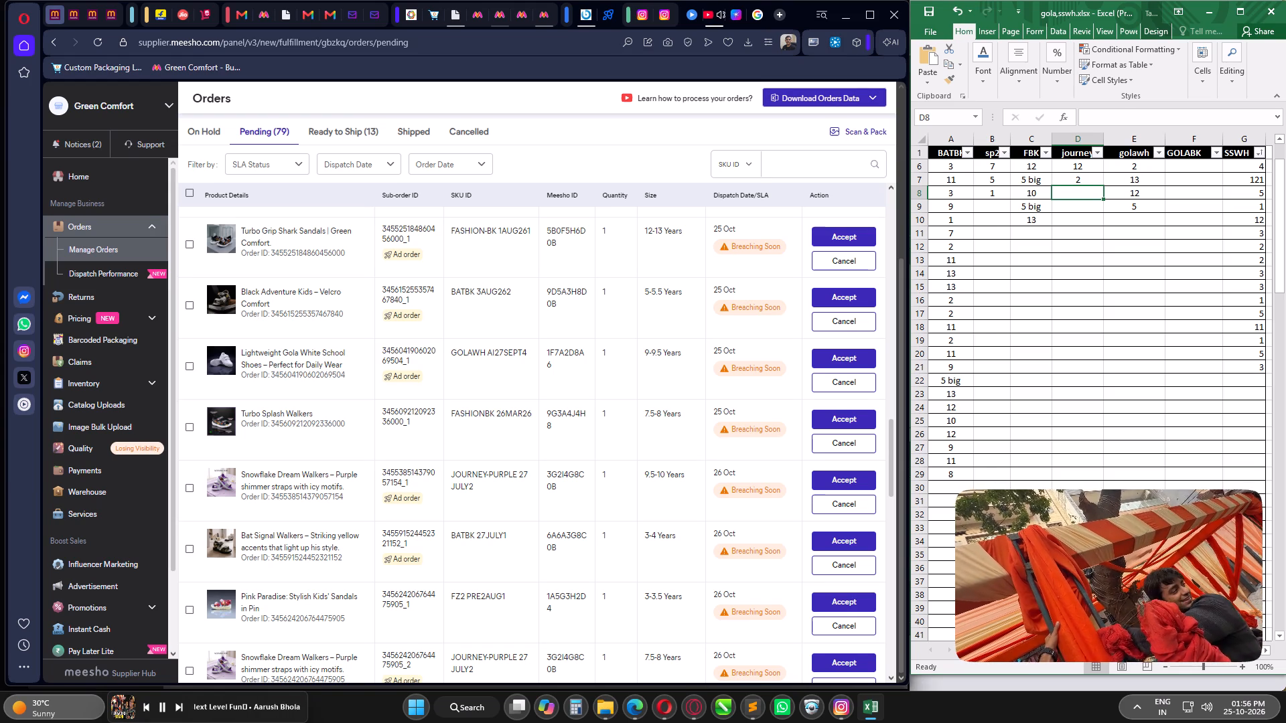
{"action": "type", "text": "13"}
{"action": "key", "text": "Return"}
{"action": "key", "text": "Right"}
{"action": "key", "text": "Down"}
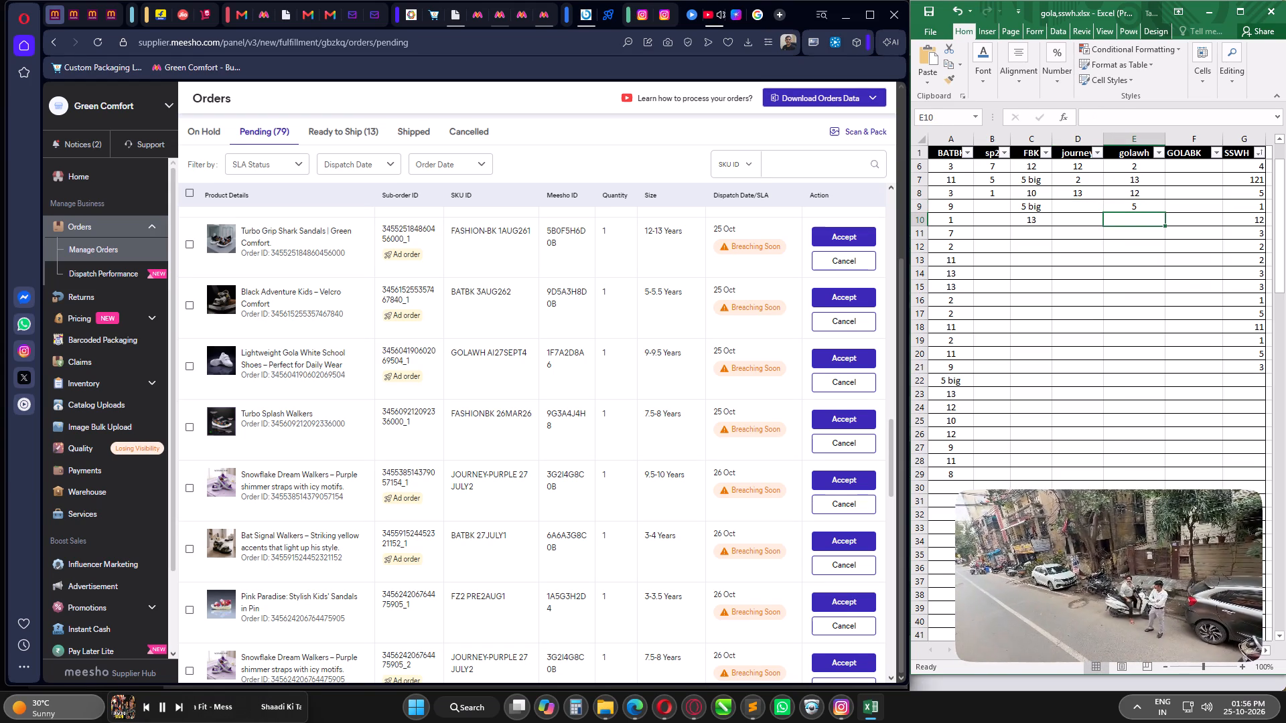
{"action": "key", "text": "2"}
{"action": "key", "text": "Return"}
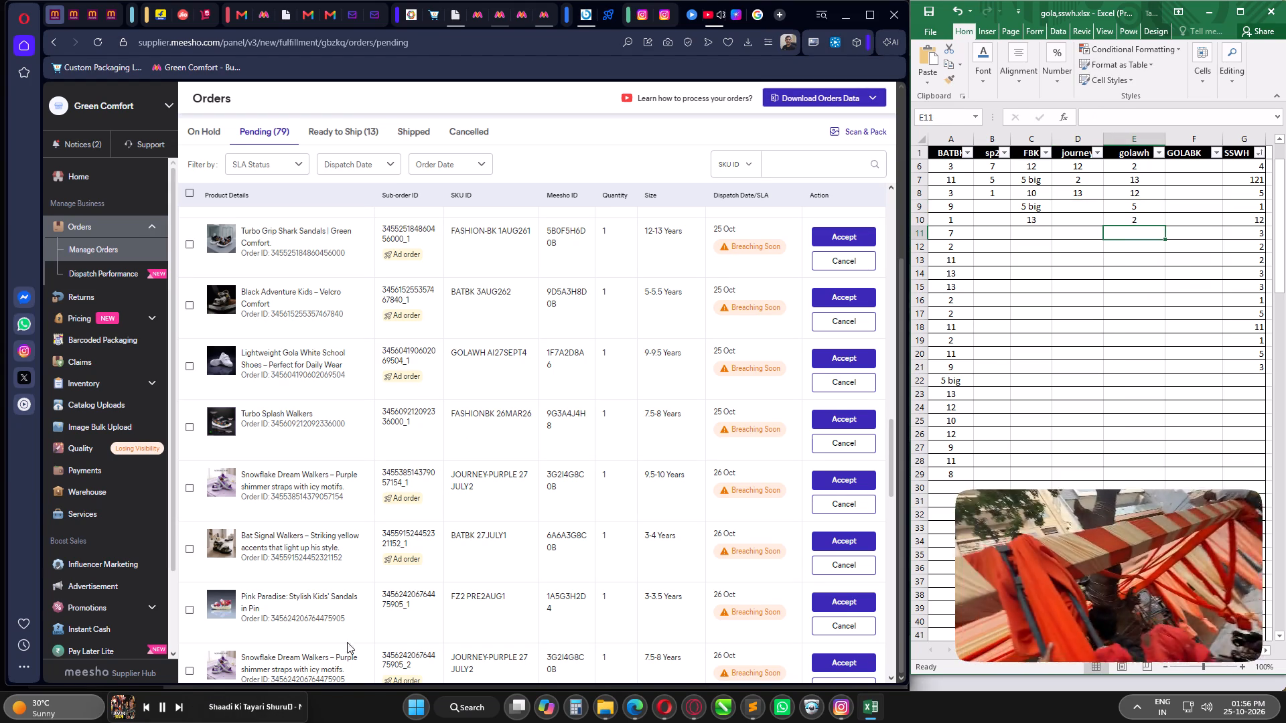
Mark the 7.5-8 Years JOURNEY-PURPLE 27JULY2 order and enter size 6 for the following FASHION-BK order in cell C11.
{"action": "double_click", "coordinate": [394, 662]}
{"action": "scroll", "coordinate": [475, 379], "scroll_direction": "down", "scroll_amount": 4}
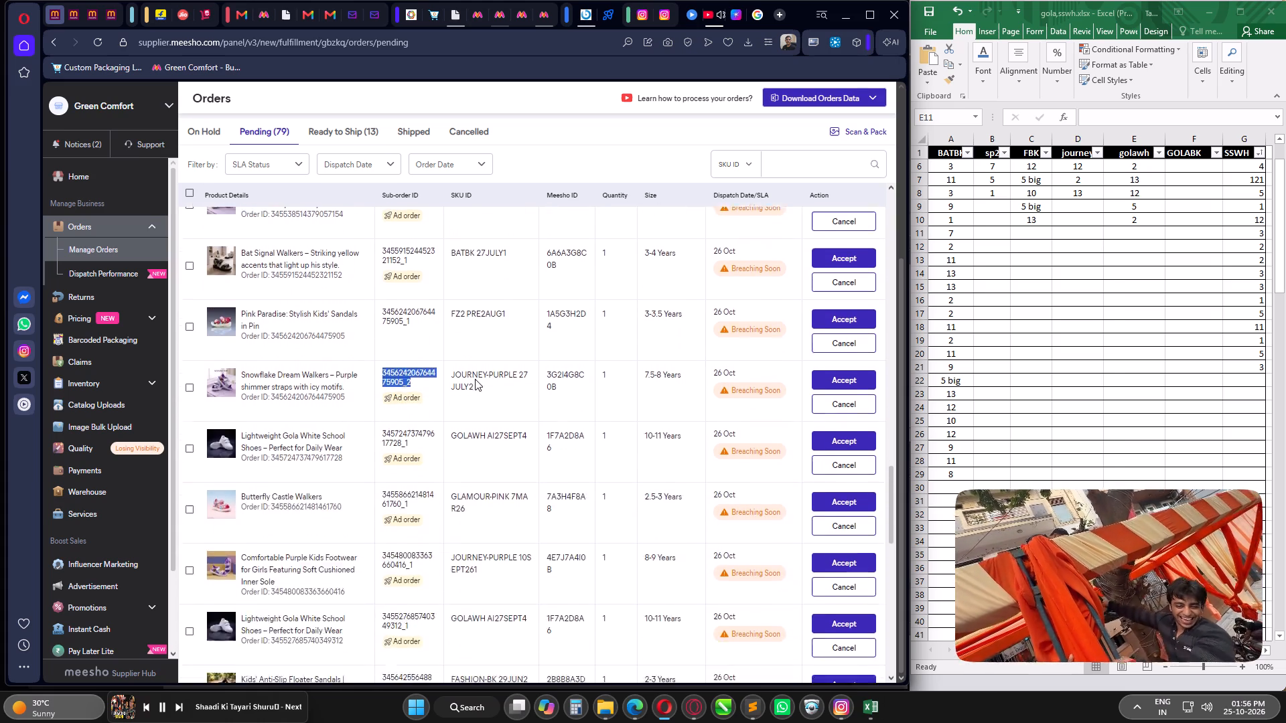
{"action": "scroll", "coordinate": [475, 379], "scroll_direction": "down", "scroll_amount": 3}
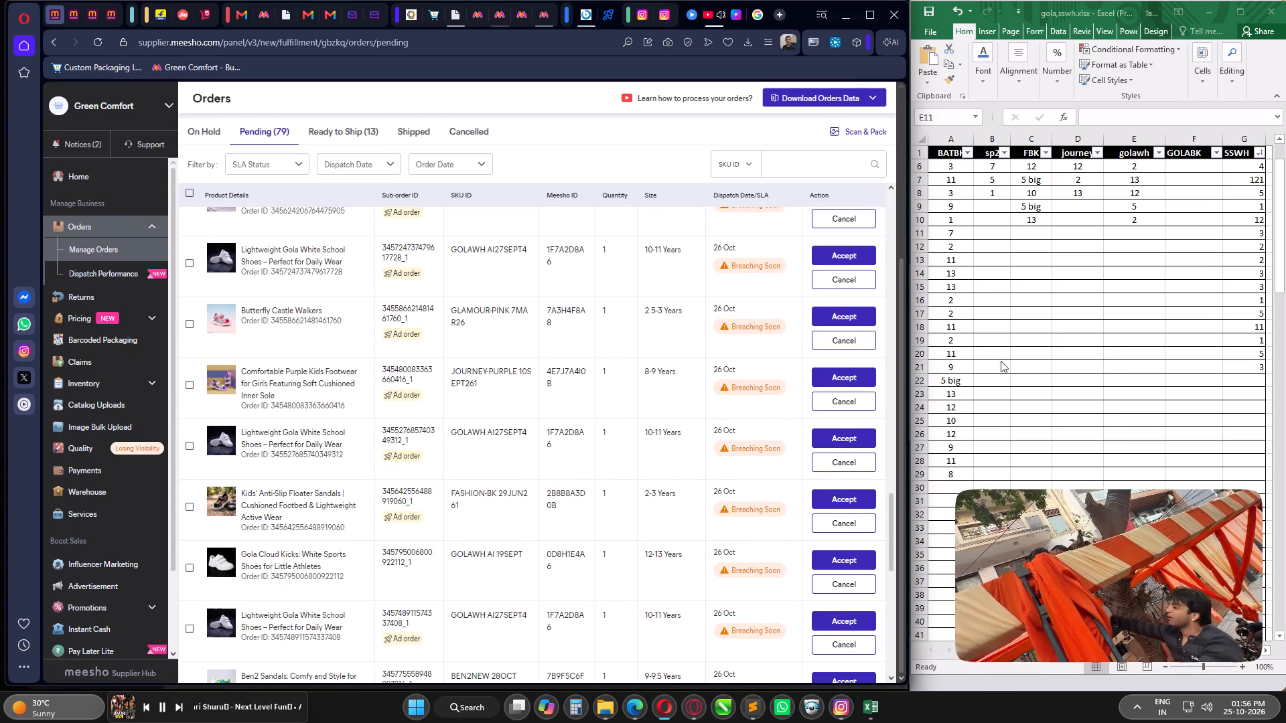
{"action": "left_click", "coordinate": [1001, 361]}
{"action": "scroll", "coordinate": [962, 412], "scroll_direction": "down", "scroll_amount": 1}
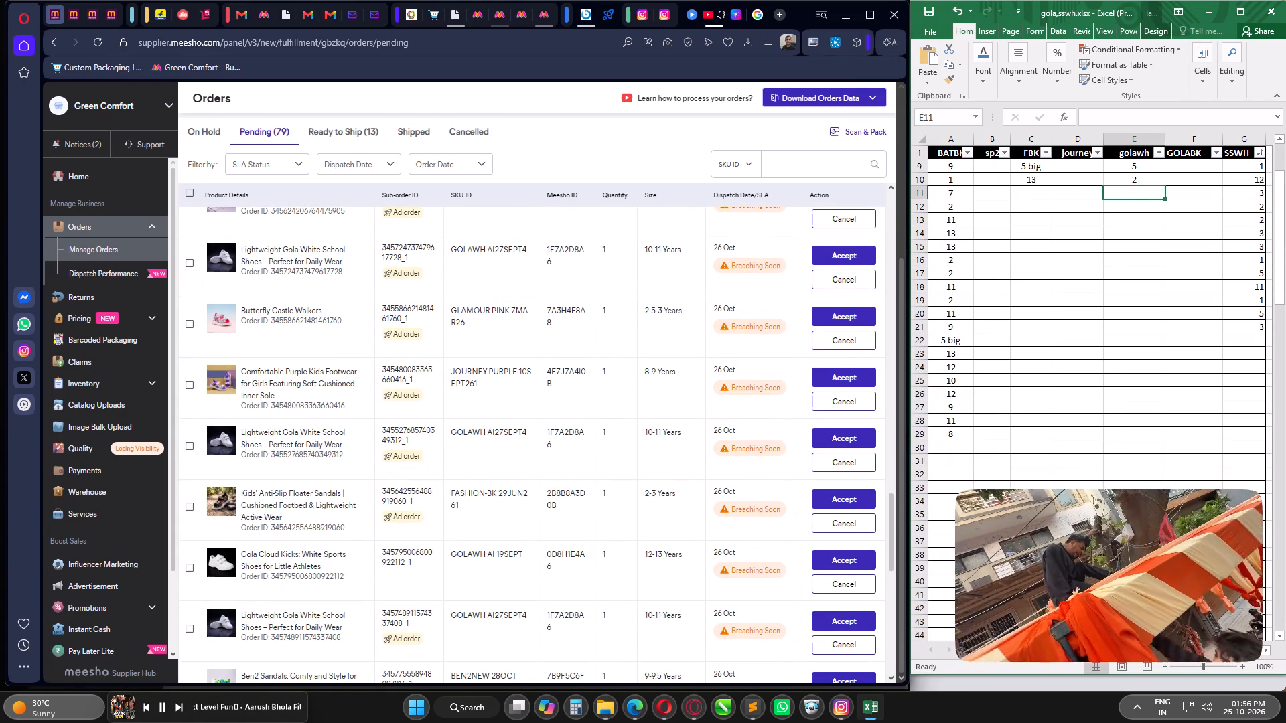
{"action": "scroll", "coordinate": [1053, 389], "scroll_direction": "up", "scroll_amount": 2}
{"action": "left_click", "coordinate": [1024, 274]}
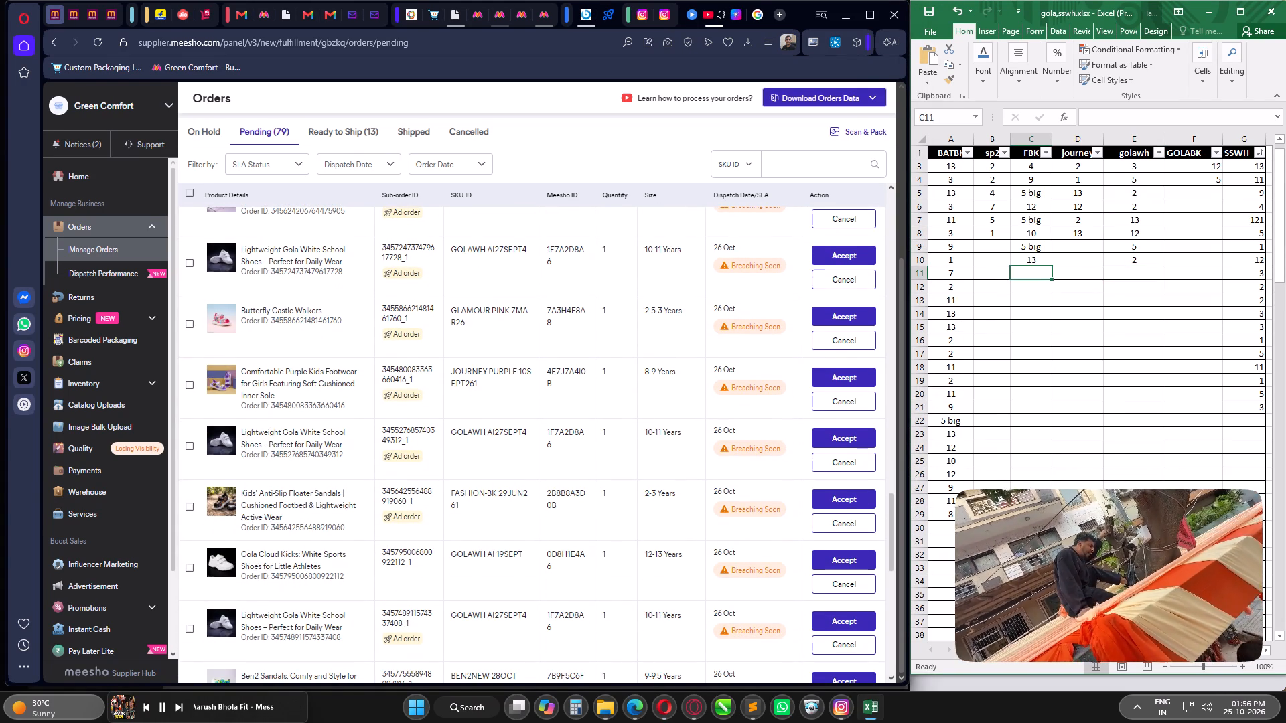
{"action": "key", "text": "6"}
{"action": "key", "text": "Return"}
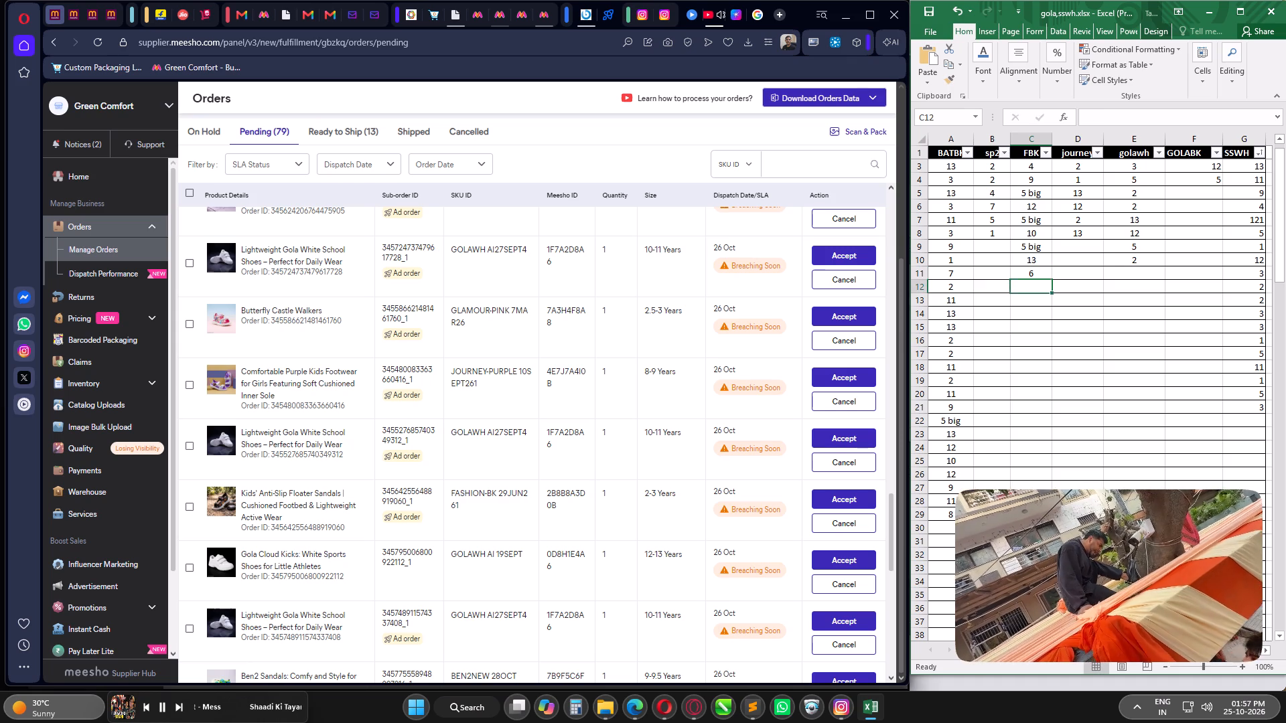
Enter size 1 for the JOURNEY-PURPLE 10SEPT261 order in cell D9 of the journey column.
{"action": "key", "text": "Right"}
{"action": "key", "text": "ctrl+Up"}
{"action": "key", "text": "Down"}
{"action": "key", "text": "1"}
{"action": "key", "text": "Return"}
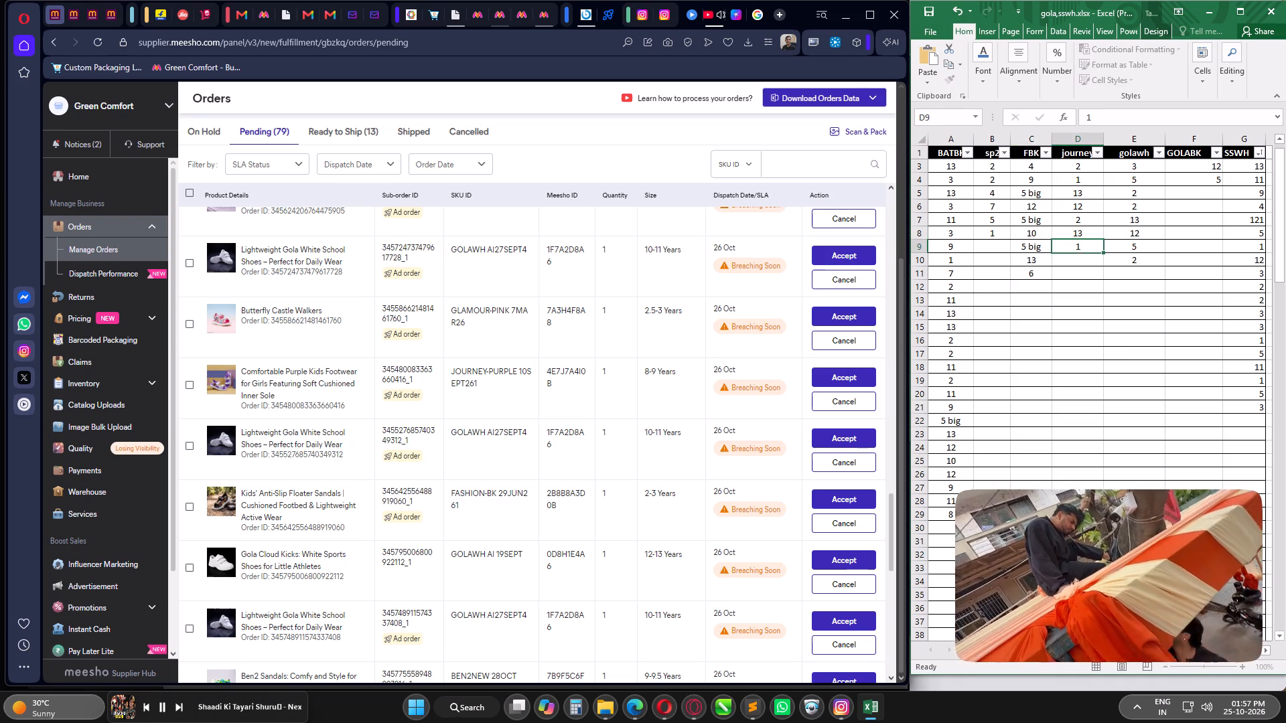
Enter sizes 3, 3, 5 and 3 for the GOLAWH orders in cells E11 to E14 of the golawh column.
{"action": "key", "text": "Right"}
{"action": "key", "text": "Down"}
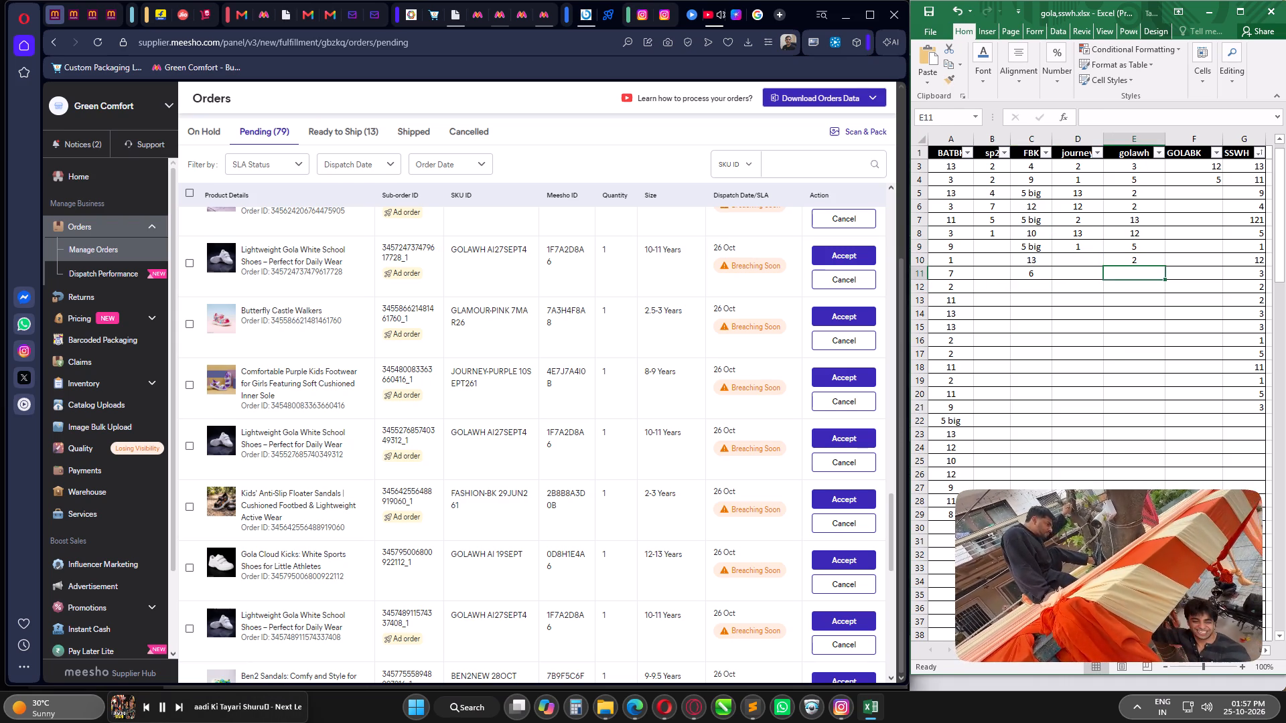
{"action": "key", "text": "3"}
{"action": "key", "text": "Return"}
{"action": "key", "text": "3"}
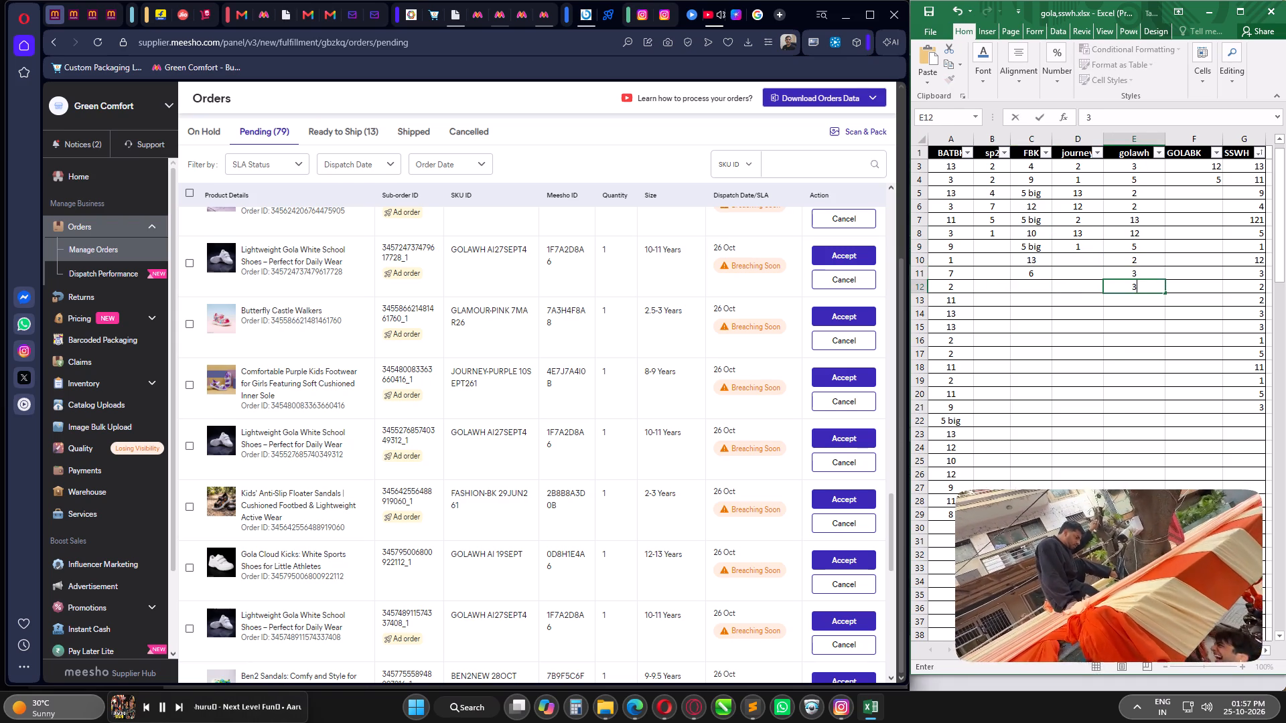
{"action": "key", "text": "Return"}
{"action": "key", "text": "5"}
{"action": "key", "text": "Return"}
{"action": "key", "text": "3"}
{"action": "key", "text": "Return"}
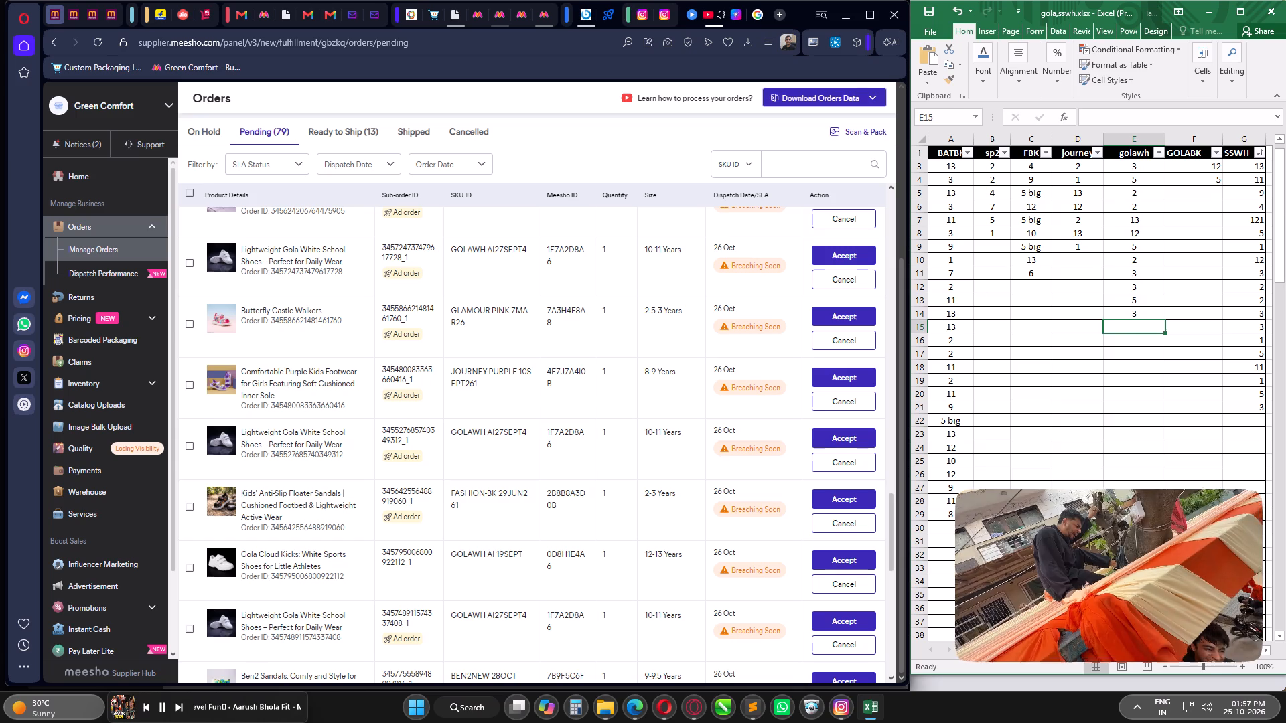
Enter sizes 11 and 12 for the BATBK 3AUG262 and BATBK 10SEPT263 orders in cells A30 and A31.
{"action": "double_click", "coordinate": [403, 674]}
{"action": "scroll", "coordinate": [457, 506], "scroll_direction": "down", "scroll_amount": 2}
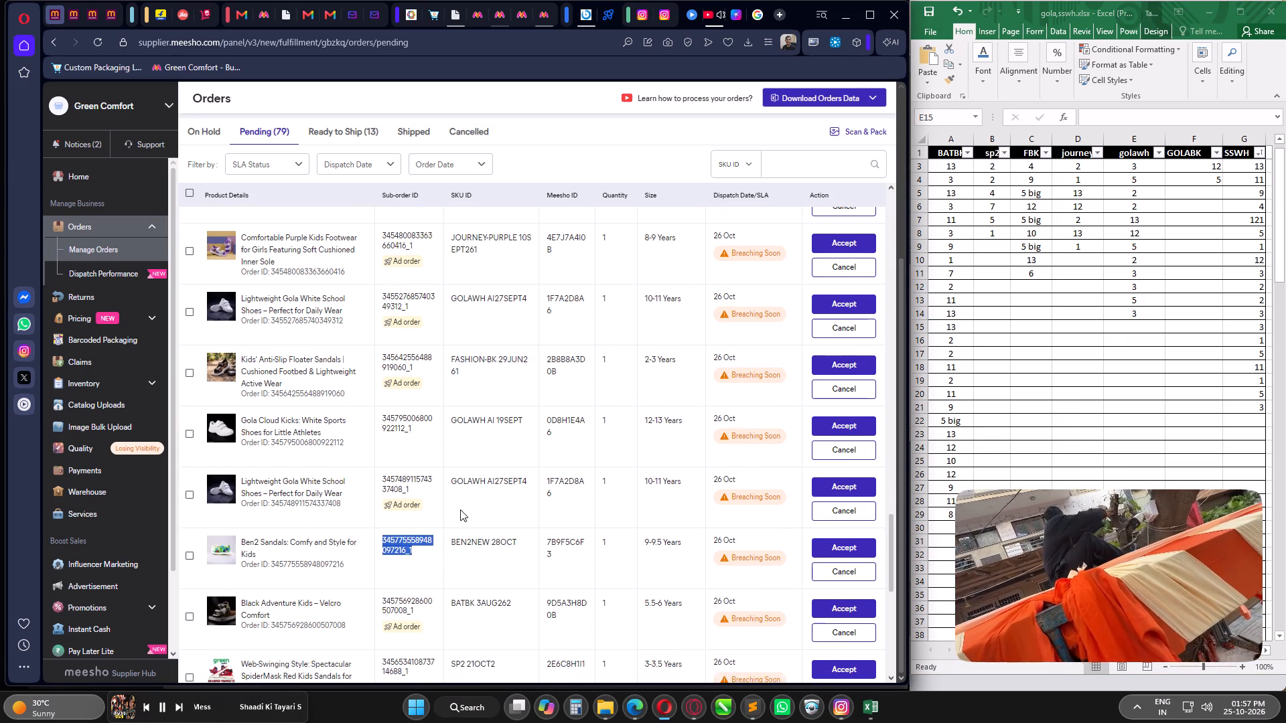
{"action": "scroll", "coordinate": [466, 499], "scroll_direction": "down", "scroll_amount": 6}
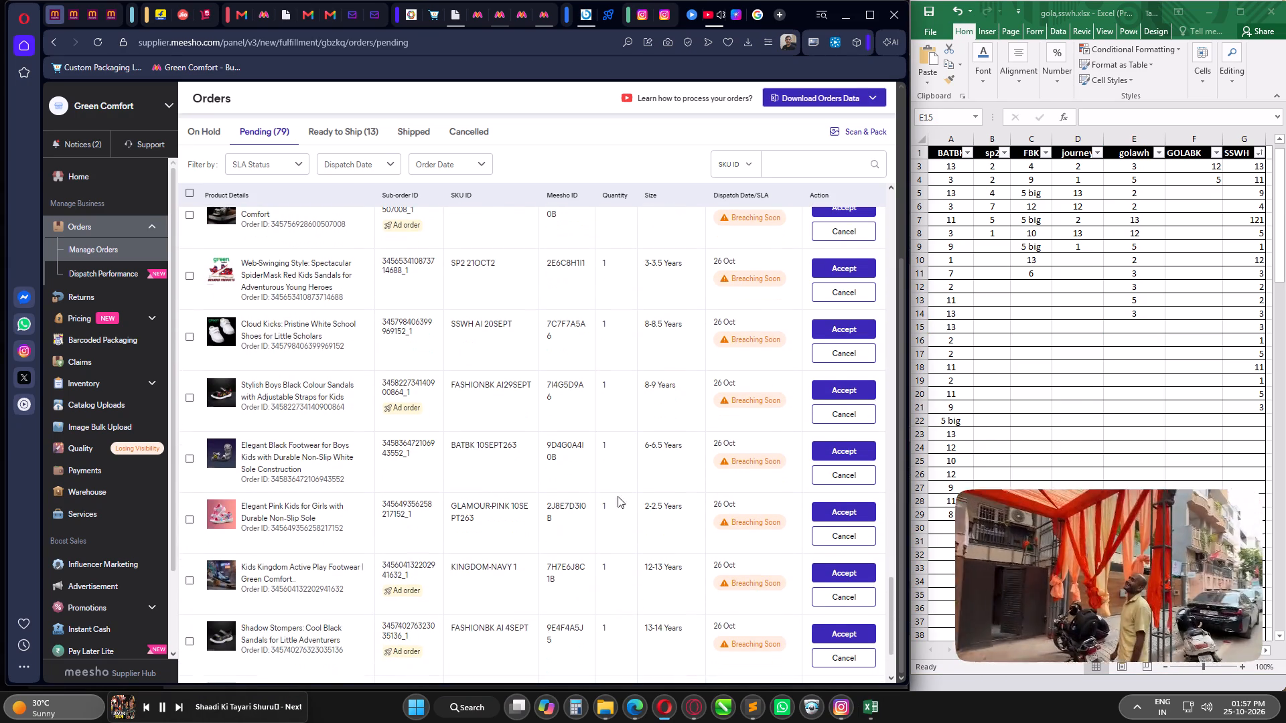
{"action": "left_click", "coordinate": [893, 598]}
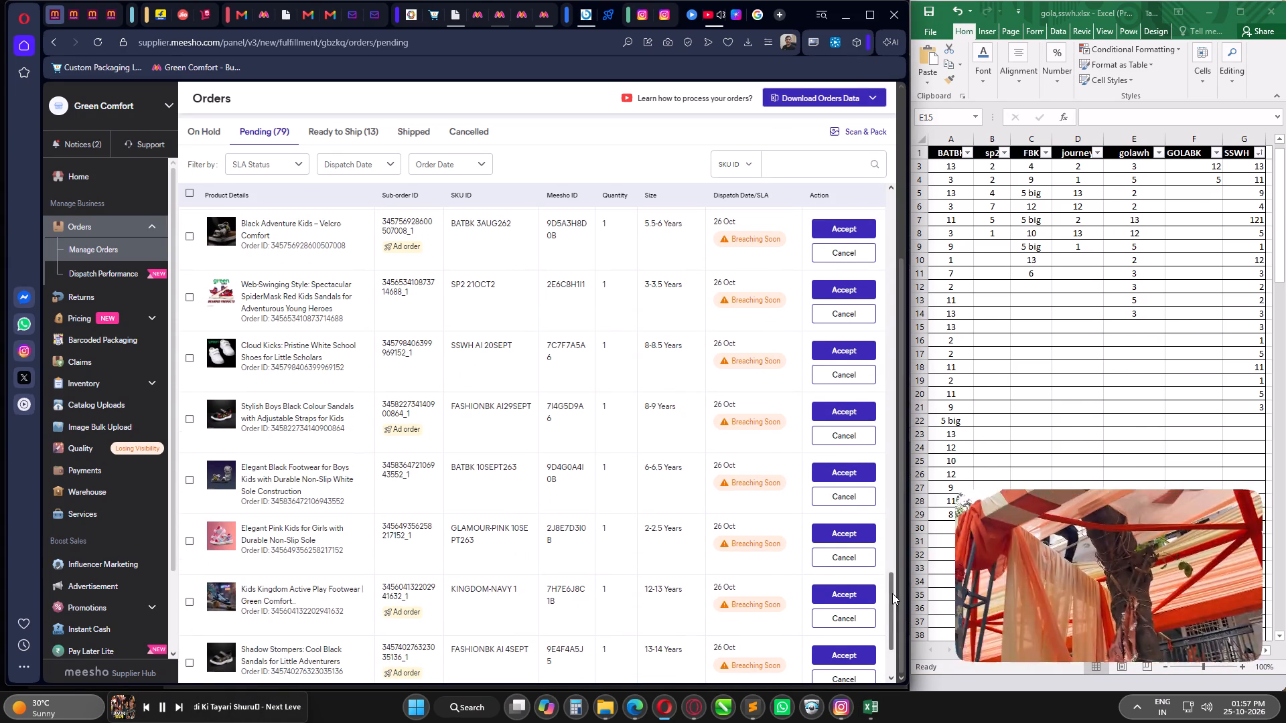
{"action": "left_click", "coordinate": [1005, 438]}
{"action": "scroll", "coordinate": [1001, 411], "scroll_direction": "down", "scroll_amount": 2}
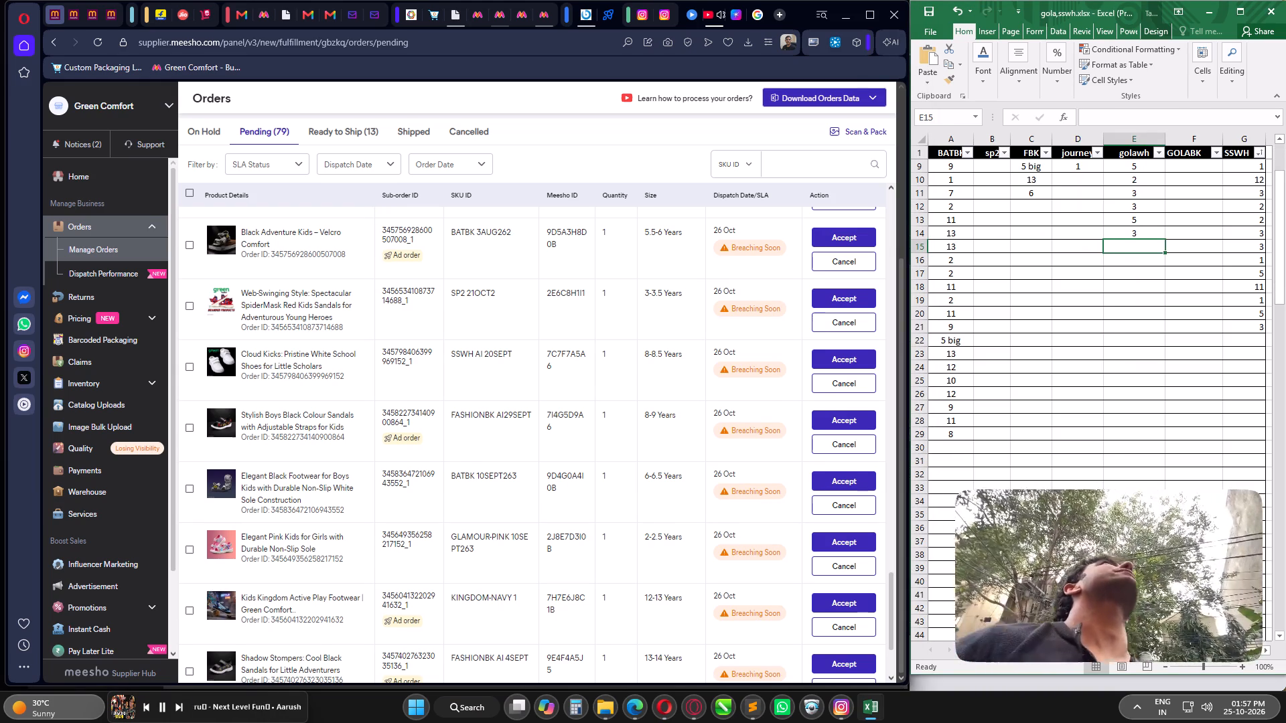
{"action": "left_click", "coordinate": [958, 446]}
{"action": "type", "text": "11"}
{"action": "key", "text": "Return"}
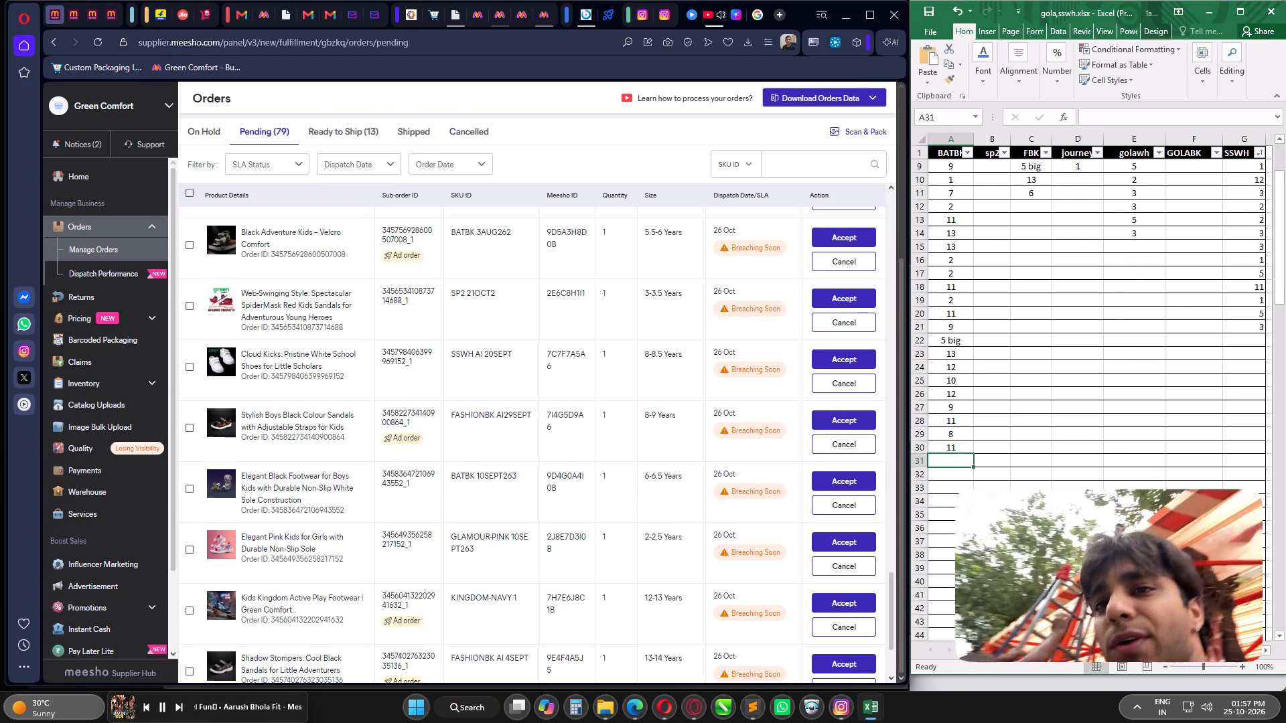
{"action": "type", "text": "12"}
{"action": "key", "text": "Return"}
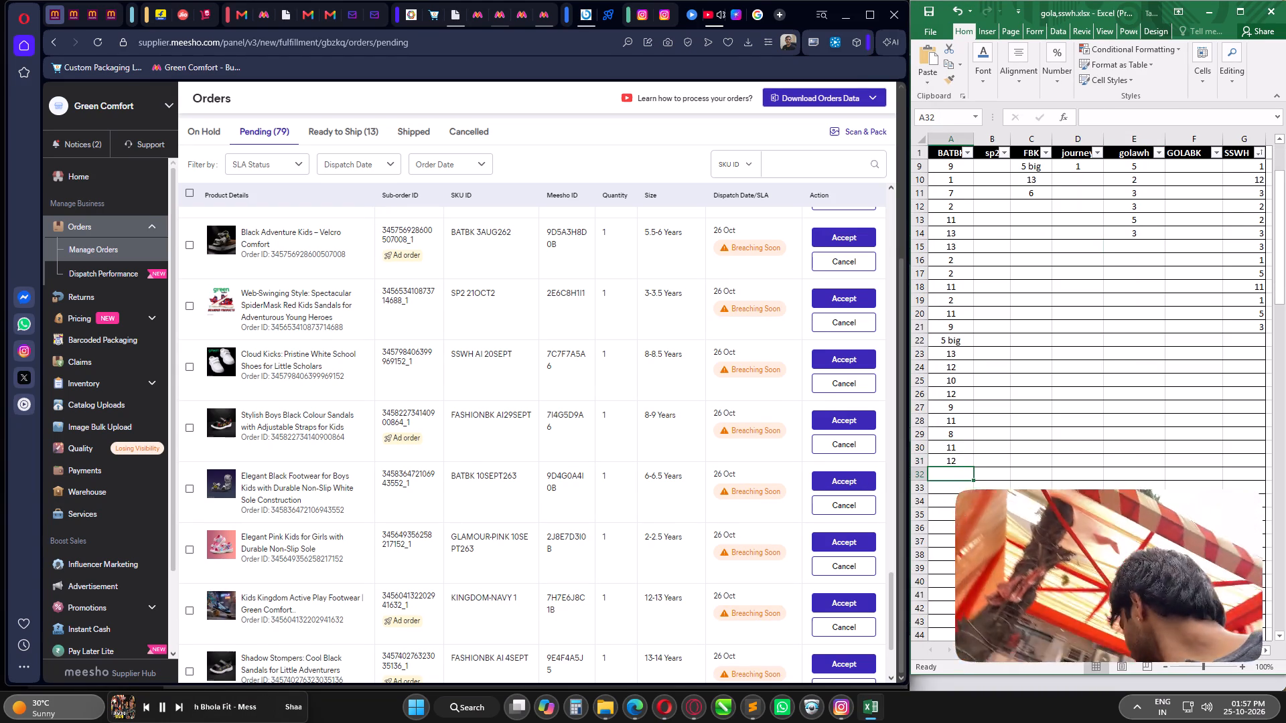
Enter size 7 for the SP2 21OCT2 order in cell B9 of the sp2 column.
{"action": "key", "text": "Right"}
{"action": "key", "text": "ctrl+Up"}
{"action": "key", "text": "Down"}
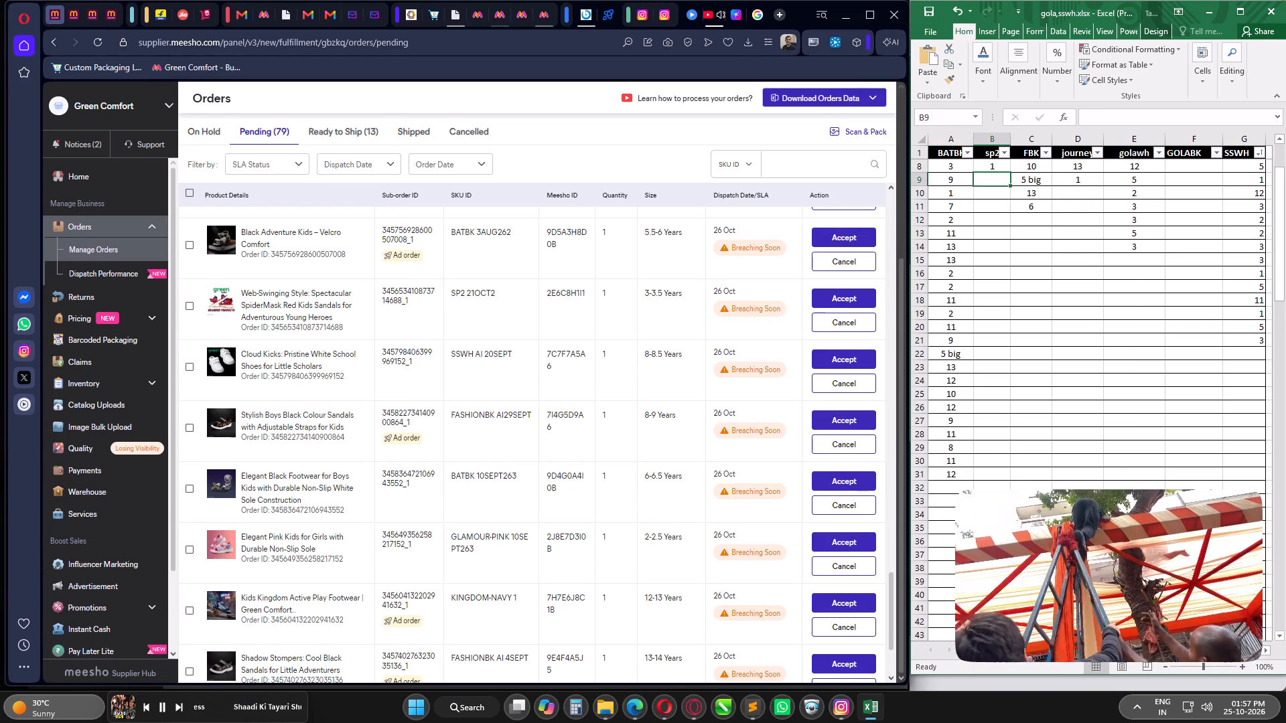
{"action": "key", "text": "7"}
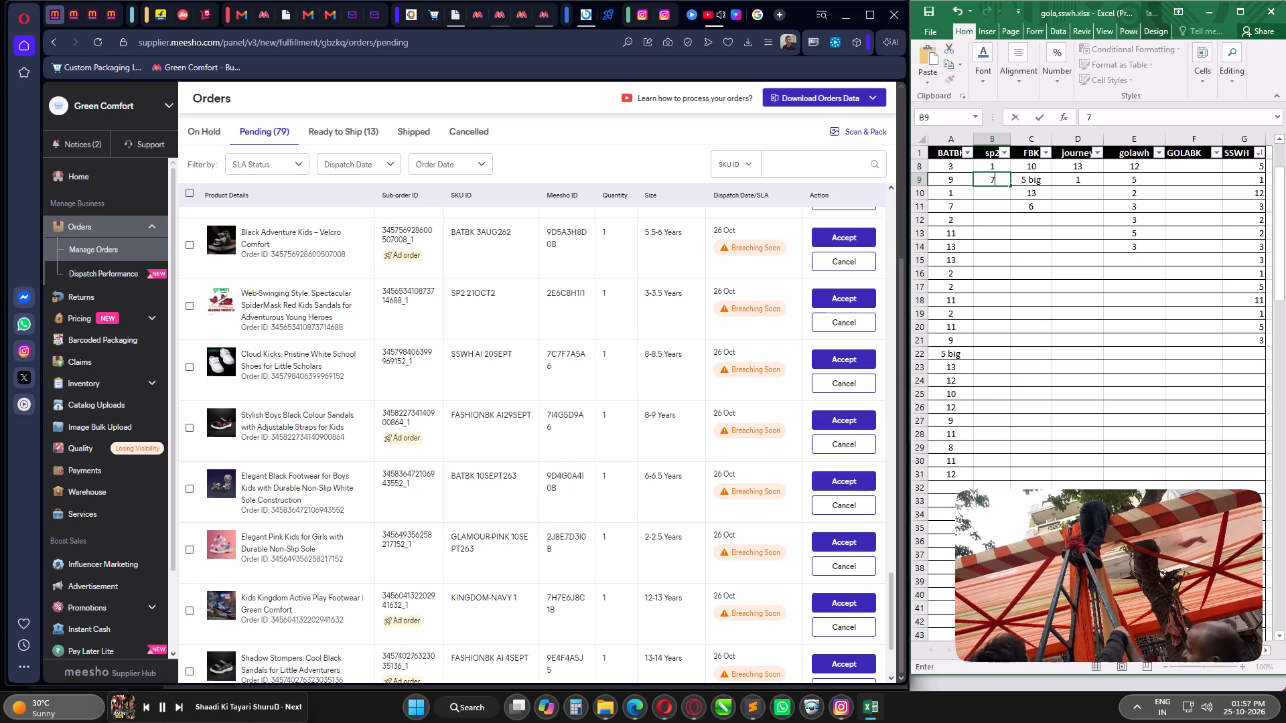
{"action": "key", "text": "Right"}
Enter sizes 1 and 6 big for the two FASHIONBK orders in cells C12 and C13 of the FBK column.
{"action": "key", "text": "Right"}
{"action": "key", "text": "Down"}
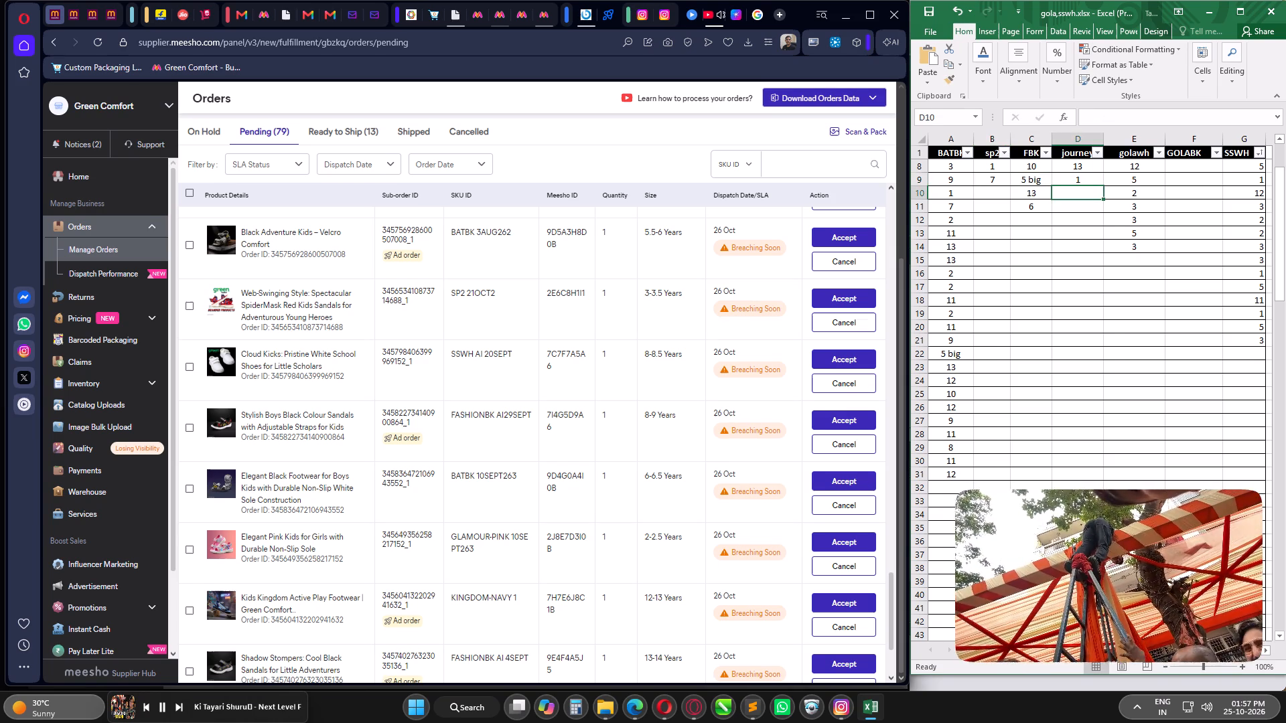
{"action": "key", "text": "Right"}
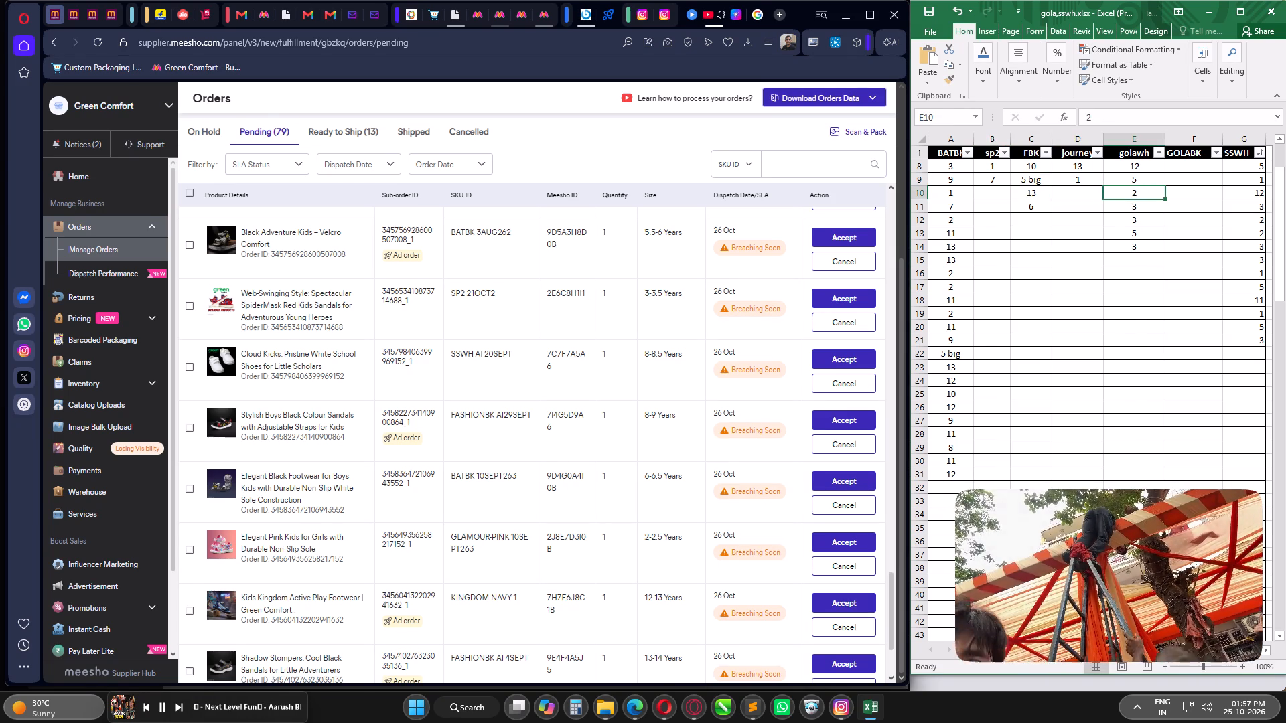
{"action": "key", "text": "ctrl+Down"}
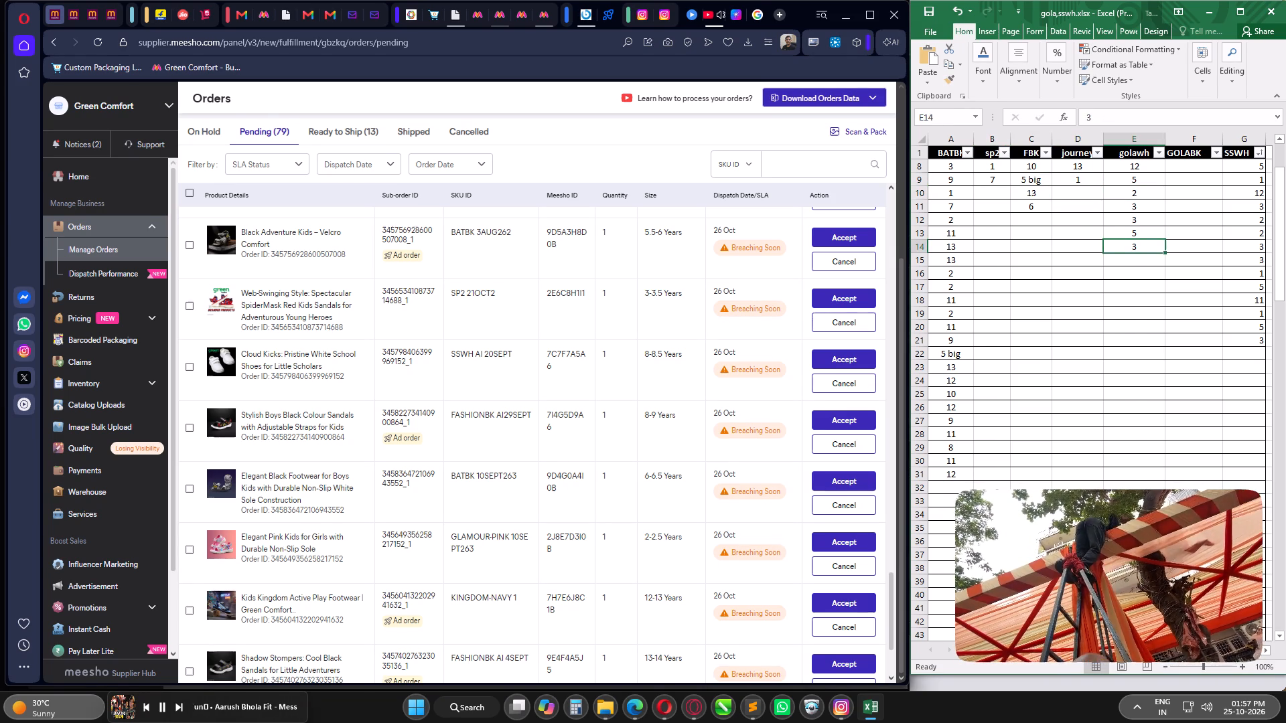
{"action": "key", "text": "Left"}
{"action": "key", "text": "Up"}
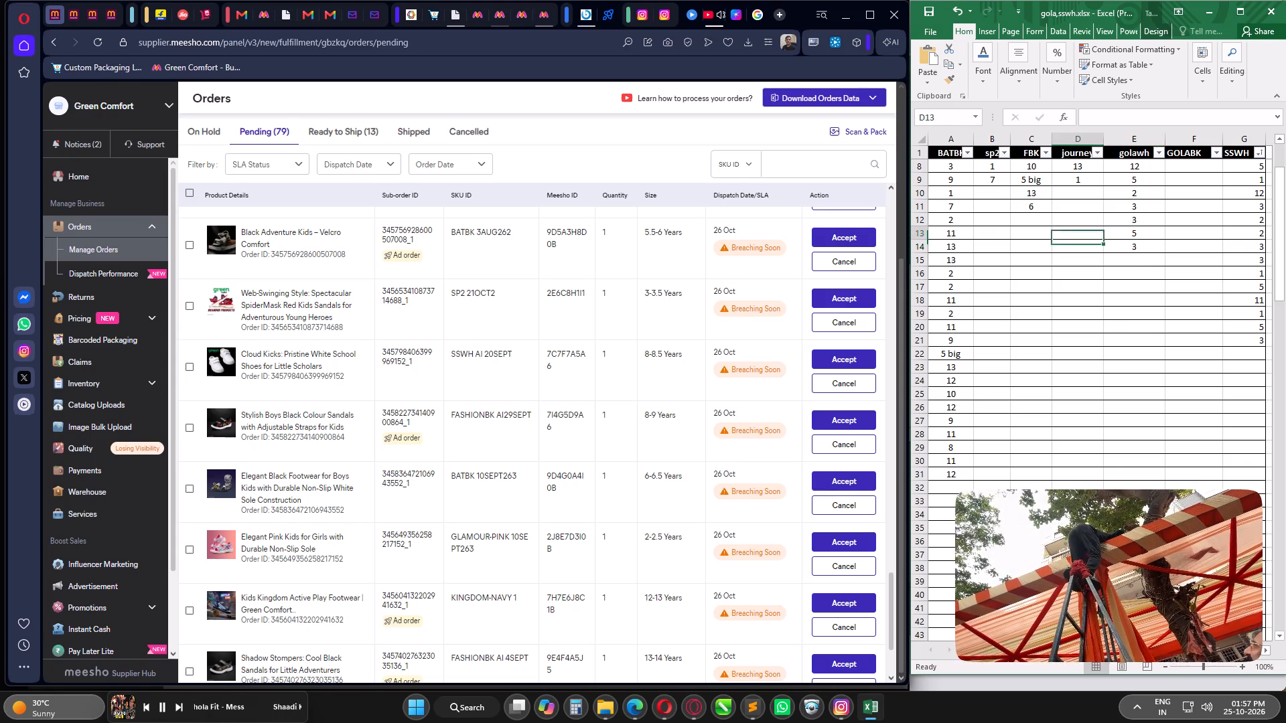
{"action": "key", "text": "Up"}
{"action": "key", "text": "Left"}
{"action": "key", "text": "Up"}
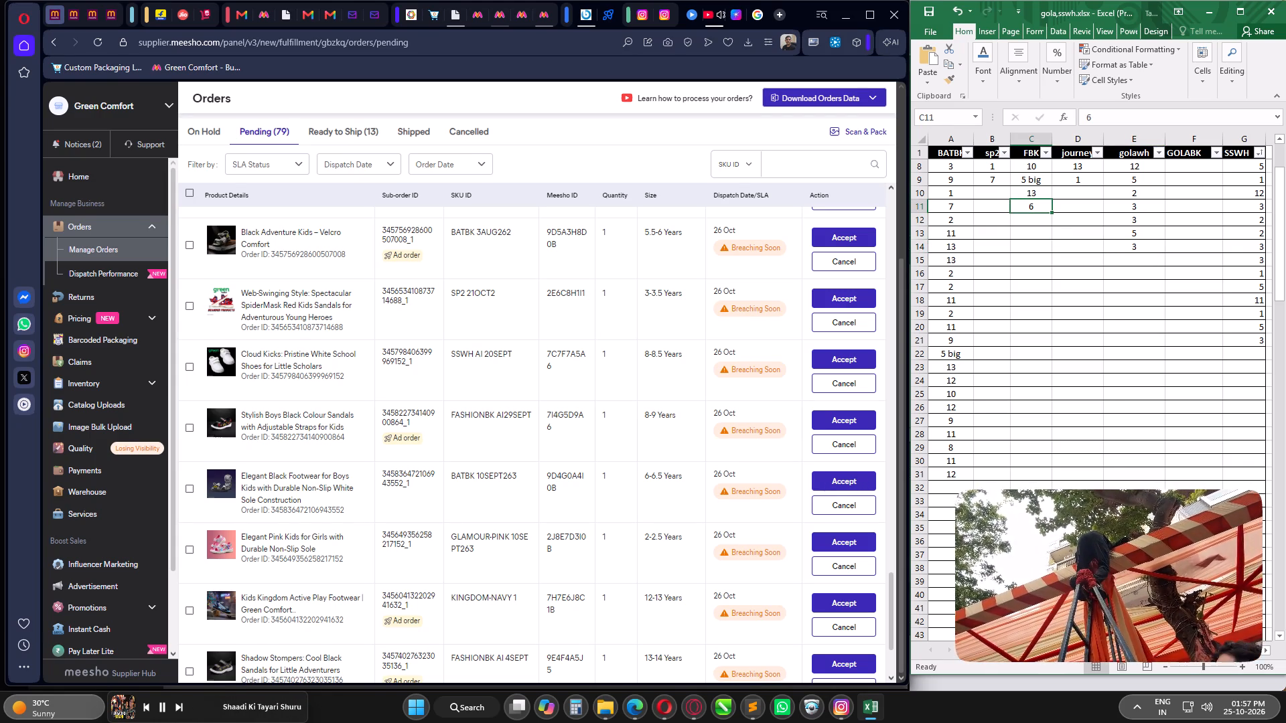
{"action": "key", "text": "Down"}
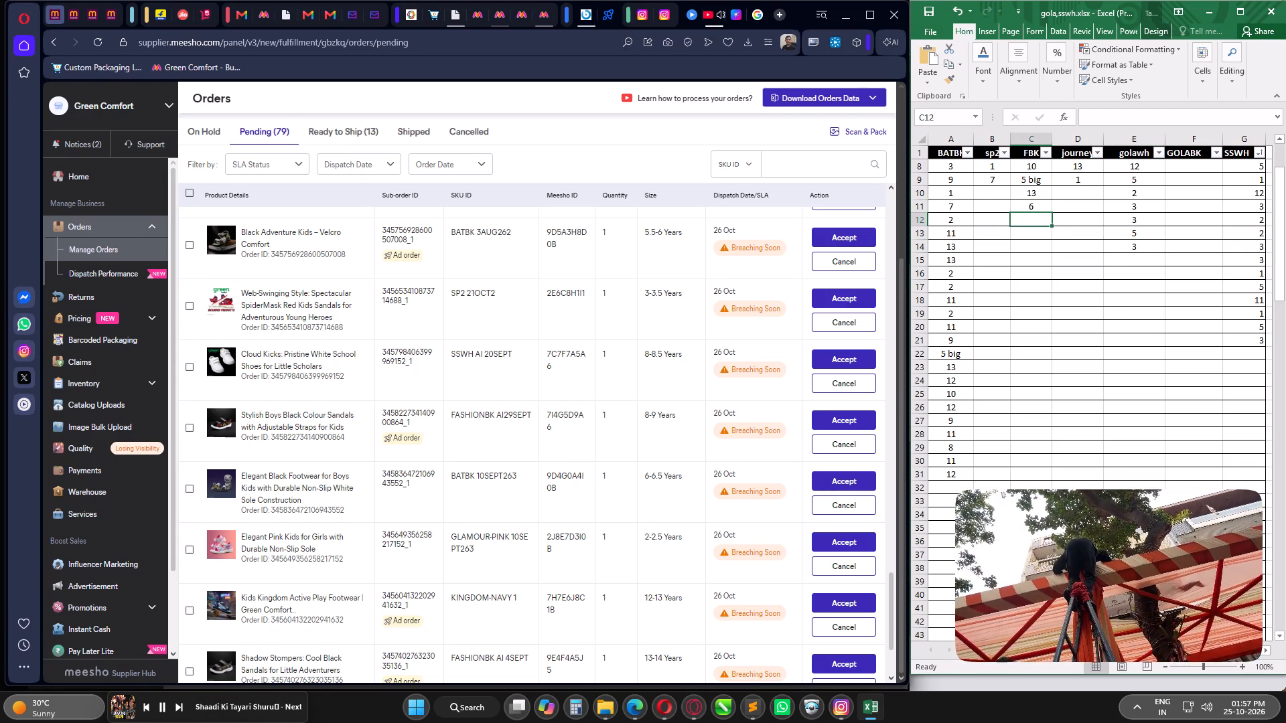
{"action": "key", "text": "1"}
{"action": "key", "text": "Return"}
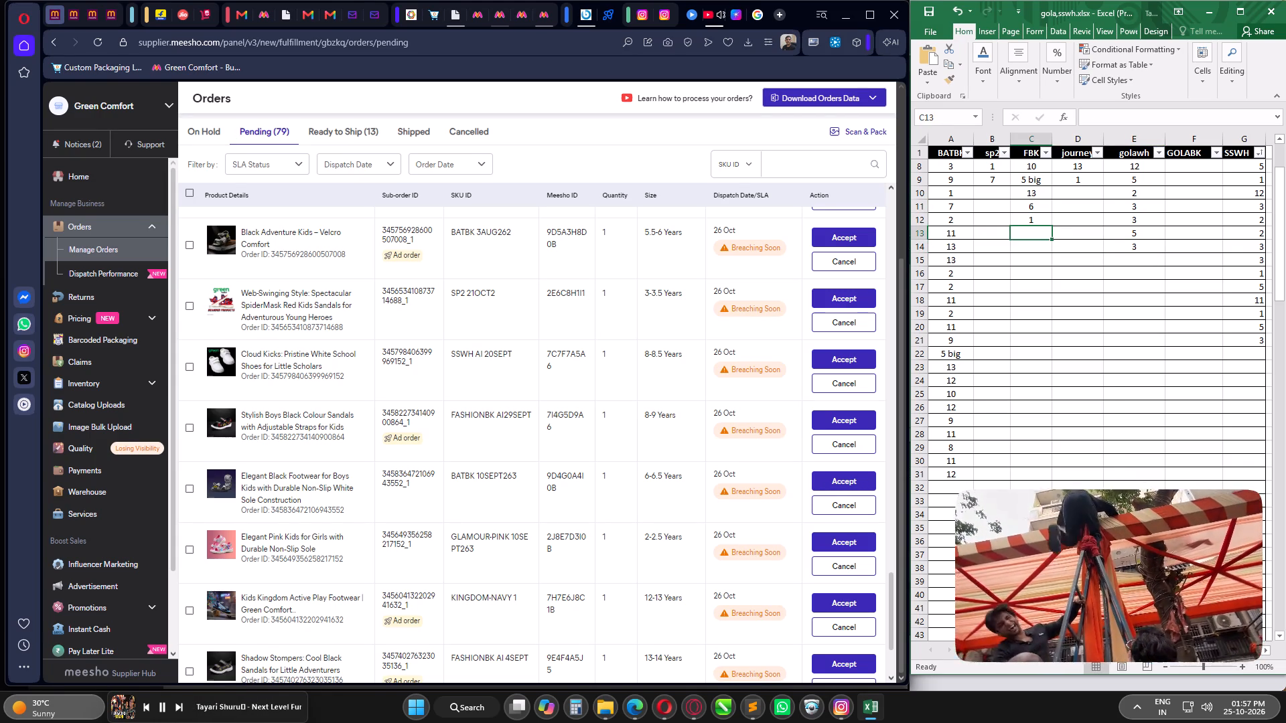
{"action": "type", "text": "6 big"}
{"action": "key", "text": "Return"}
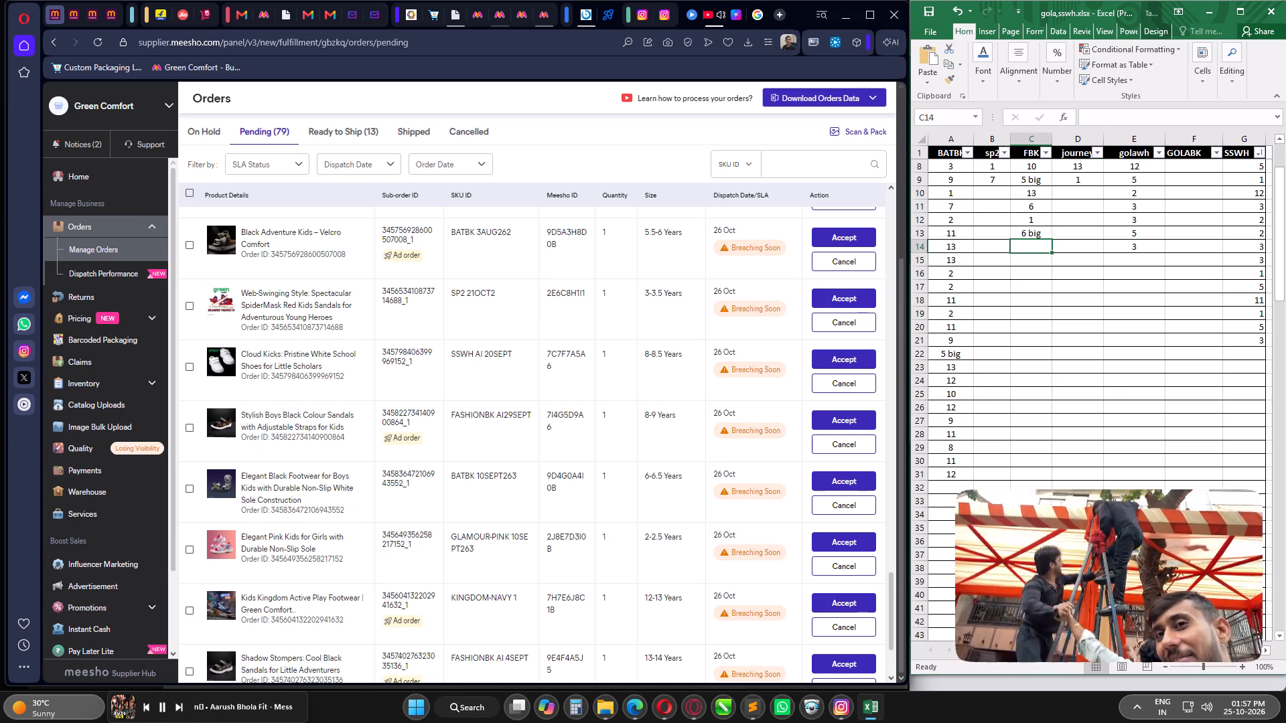
Enter size 1 for the SSWH AI 20SEPT order in cell G22 of the SSWH column.
{"action": "key", "text": "Right"}
{"action": "key", "text": "Right"}
{"action": "key", "text": "Right"}
{"action": "key", "text": "Right"}
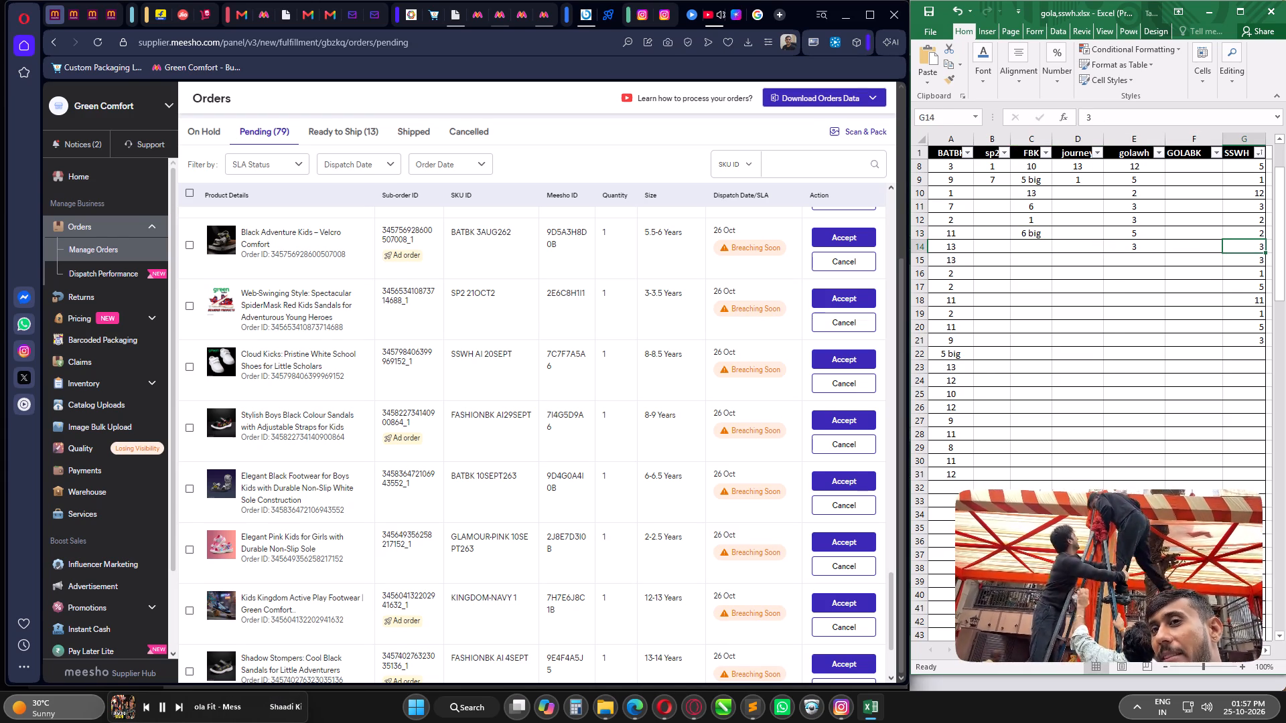
{"action": "key", "text": "ctrl+Down"}
{"action": "key", "text": "Down"}
{"action": "key", "text": "1"}
{"action": "key", "text": "Return"}
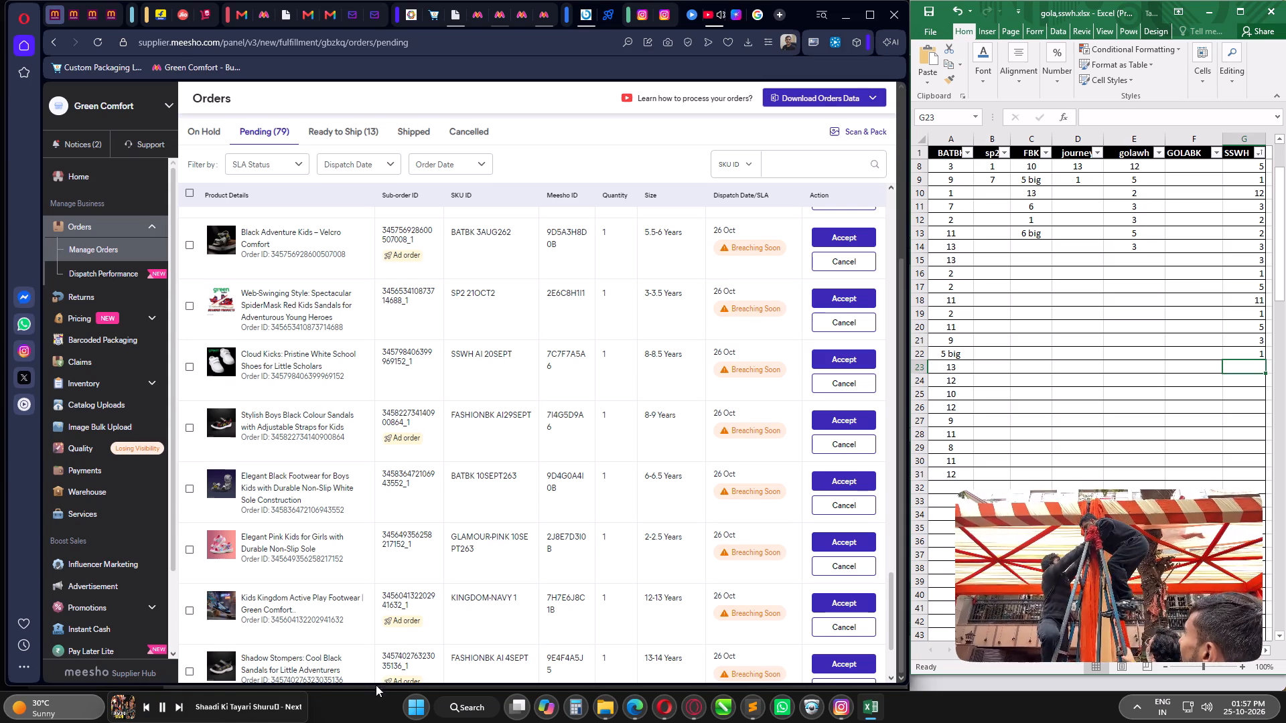
Enter size 12 for the BATBK 29SEPT261 order in cell A32.
{"action": "double_click", "coordinate": [394, 660]}
{"action": "scroll", "coordinate": [485, 438], "scroll_direction": "down", "scroll_amount": 3}
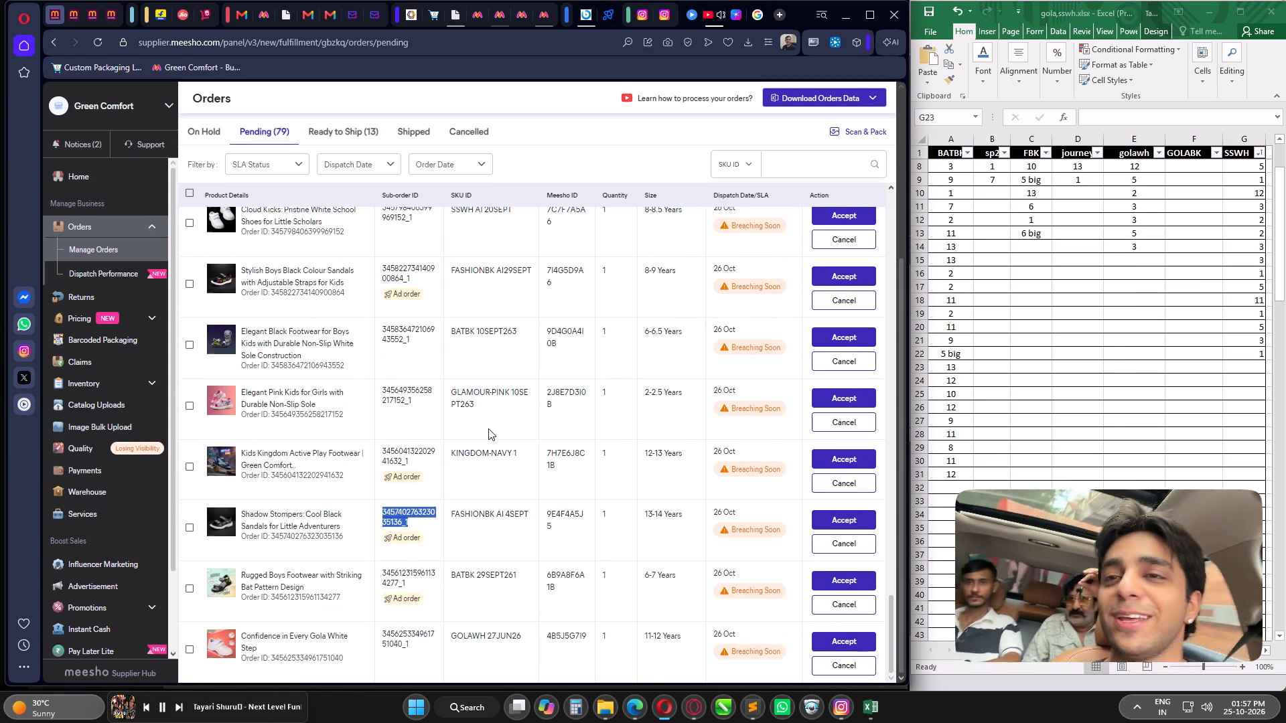
{"action": "scroll", "coordinate": [488, 428], "scroll_direction": "down", "scroll_amount": 14}
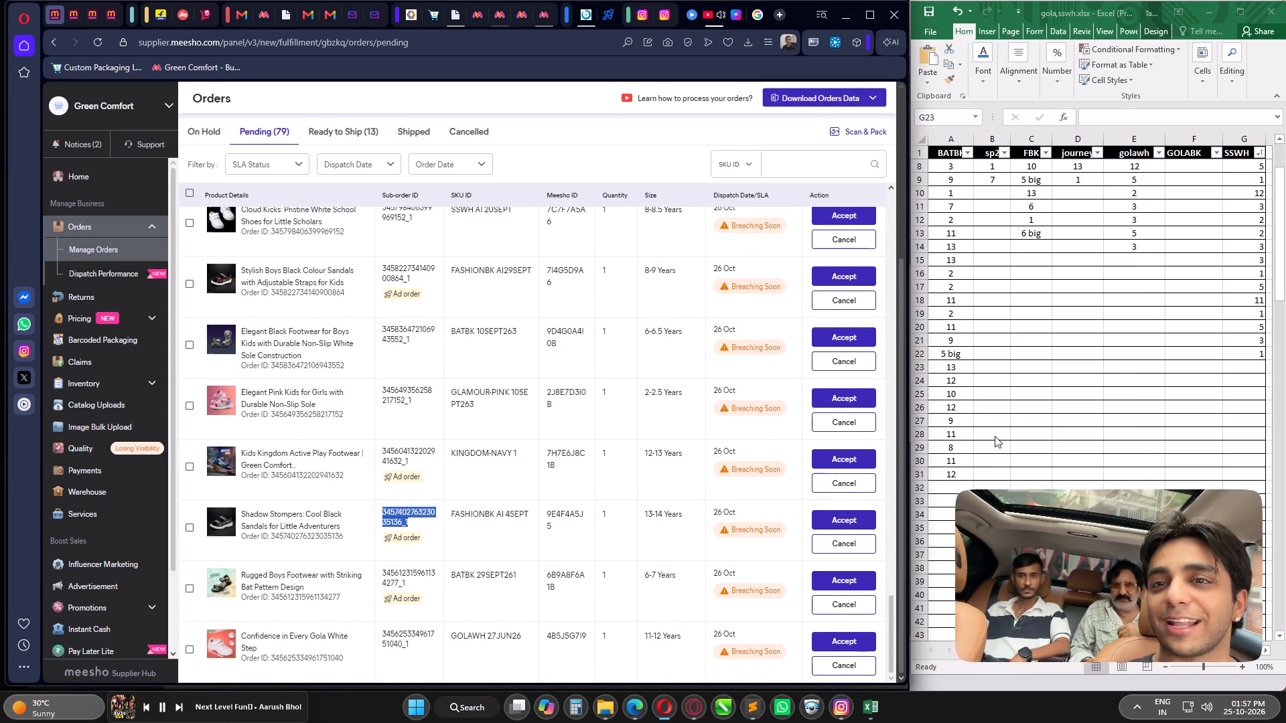
{"action": "left_click", "coordinate": [995, 436]}
{"action": "left_click", "coordinate": [952, 487]}
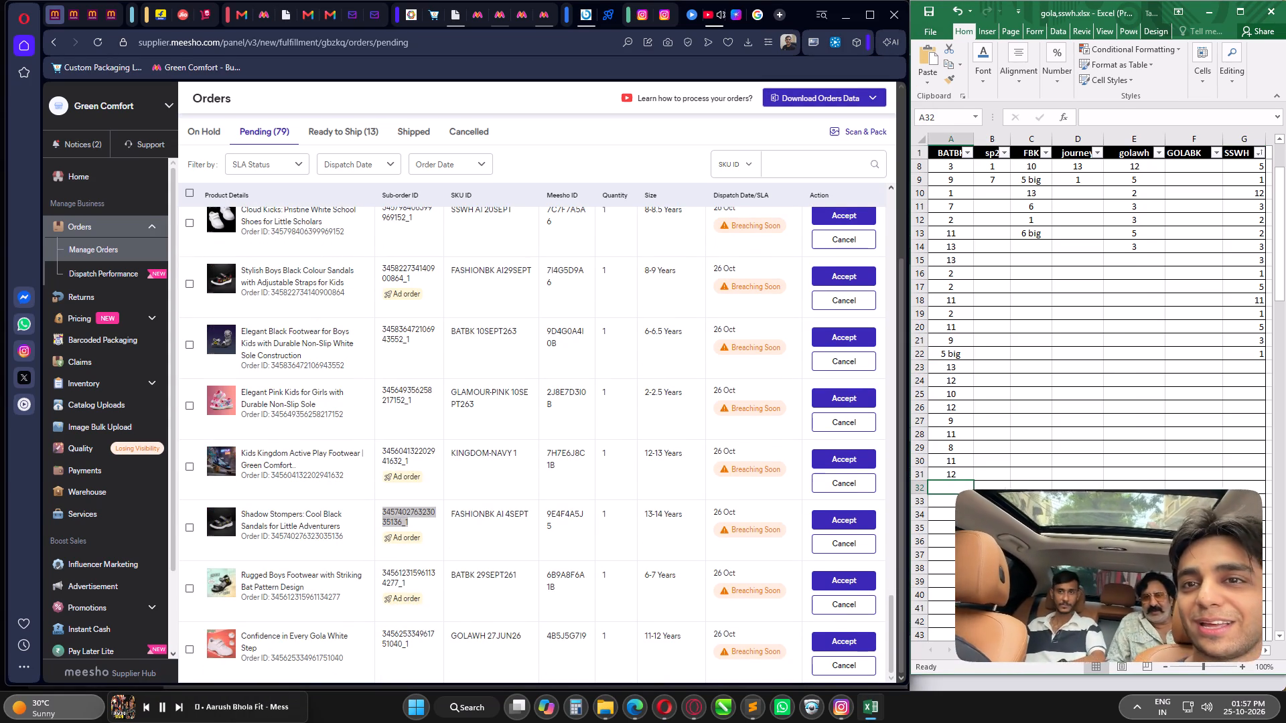
{"action": "type", "text": "12"}
{"action": "key", "text": "Return"}
Enter size 4 for the GOLAWH 27JUN26 order in cell E15 of the golawh column and save the workbook.
{"action": "key", "text": "Right"}
{"action": "key", "text": "Right"}
{"action": "key", "text": "Right"}
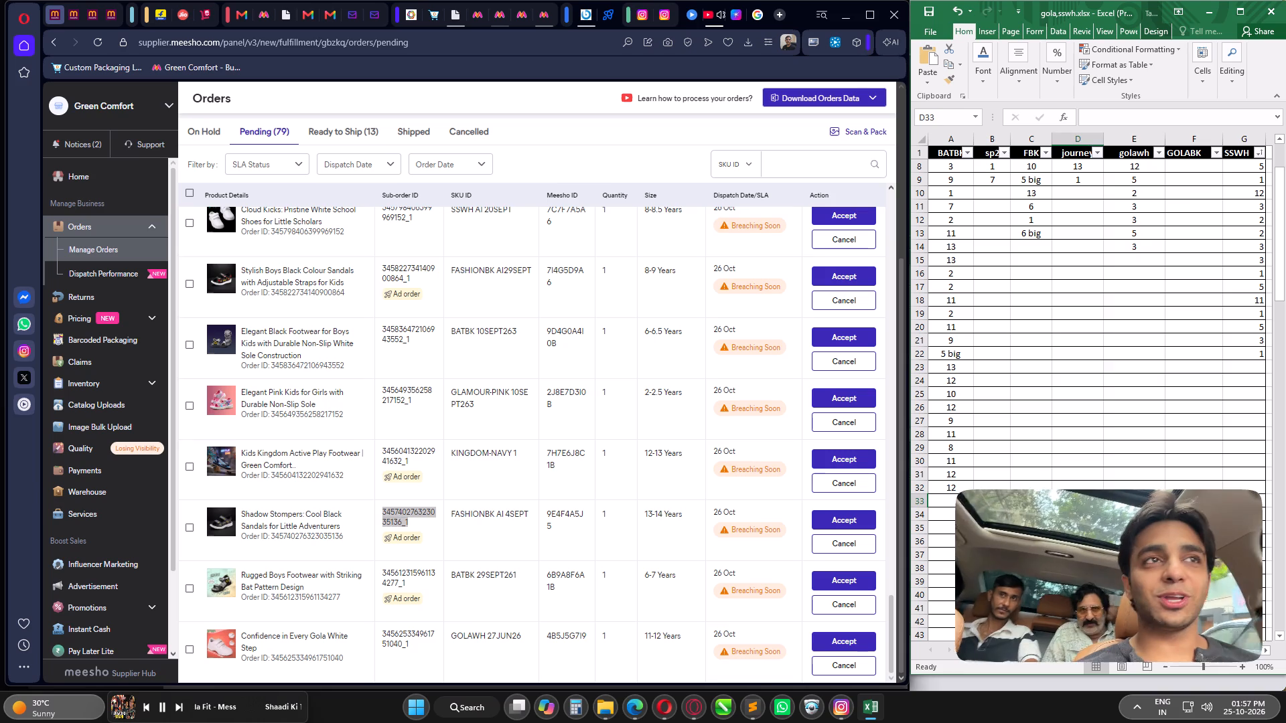
{"action": "key", "text": "Right"}
{"action": "key", "text": "ctrl+Up"}
{"action": "key", "text": "Down"}
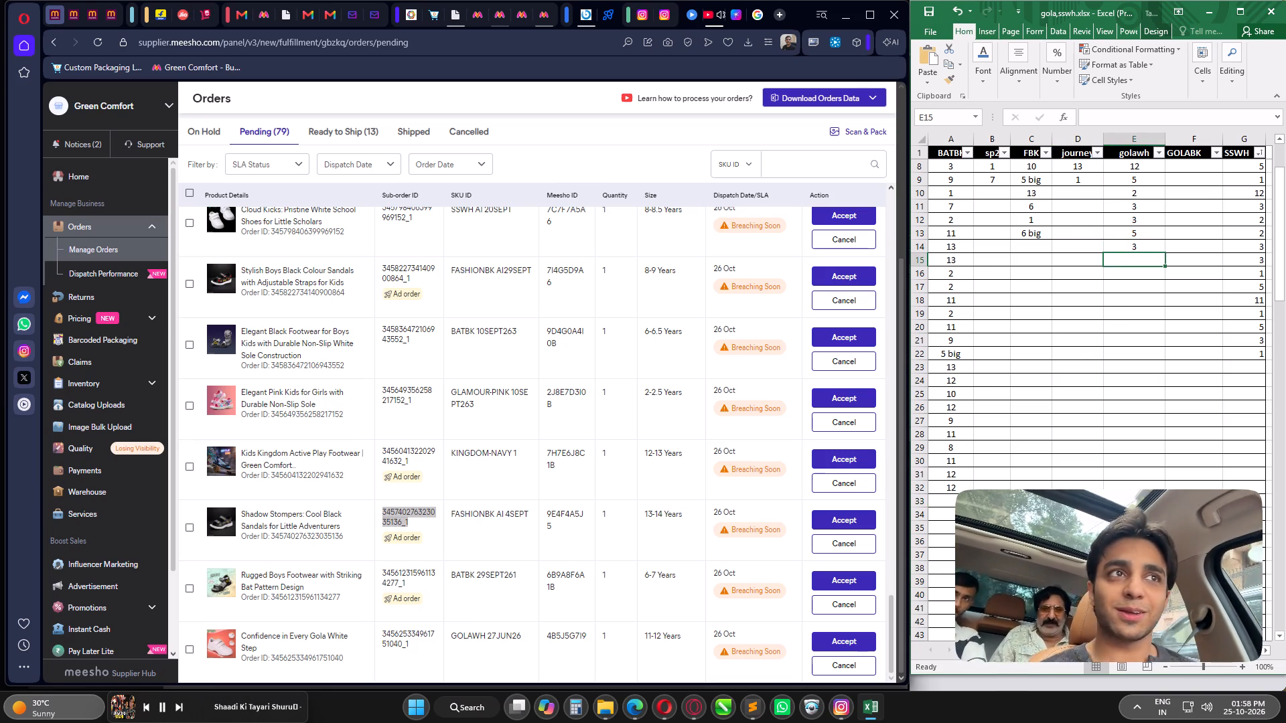
{"action": "key", "text": "4"}
{"action": "key", "text": "Return"}
{"action": "key", "text": "ctrl+s"}
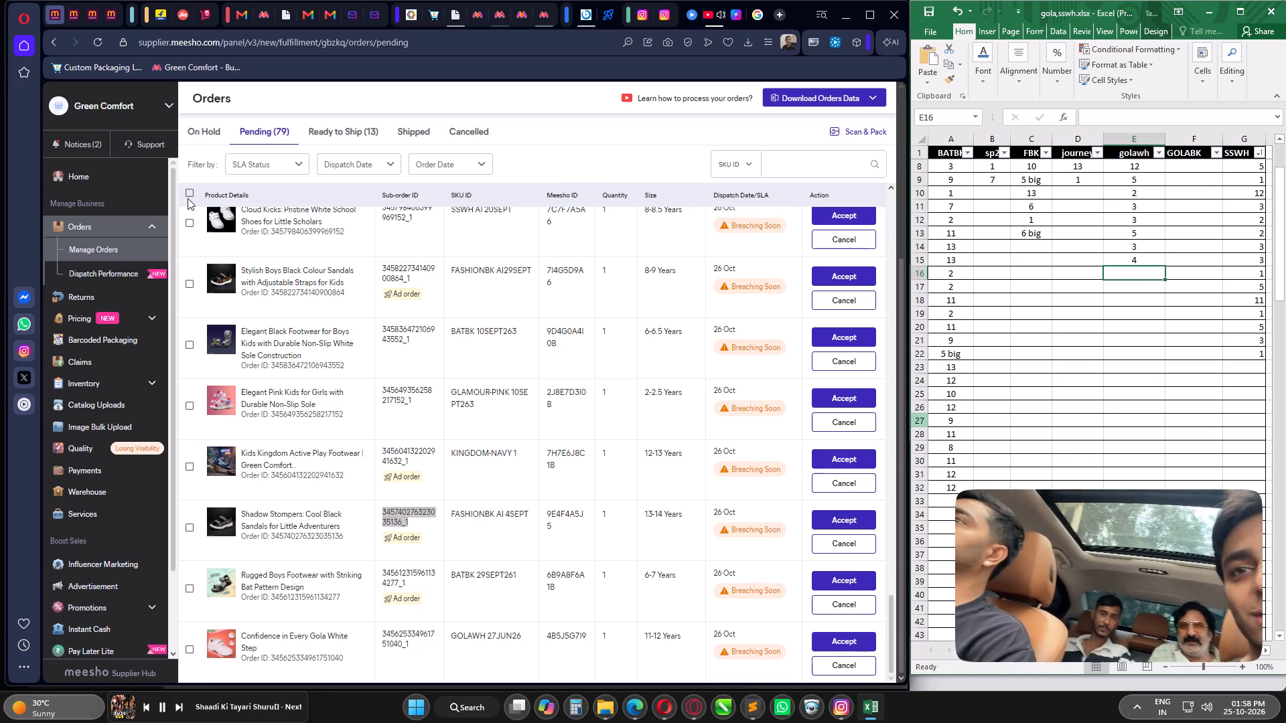
Select all pending orders of the Green Comfort account and accept them.
{"action": "left_click", "coordinate": [187, 193]}
{"action": "left_click", "coordinate": [819, 664]}
{"action": "left_click", "coordinate": [412, 426]}
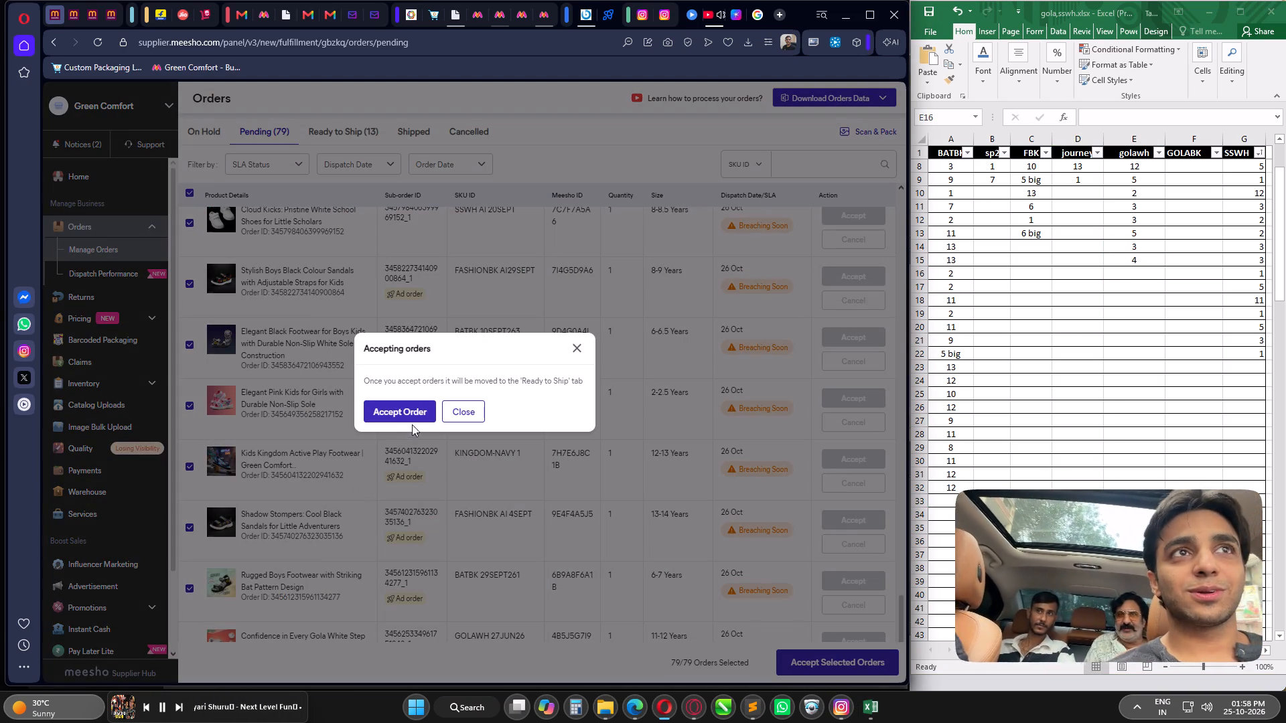
{"action": "left_click", "coordinate": [403, 412]}
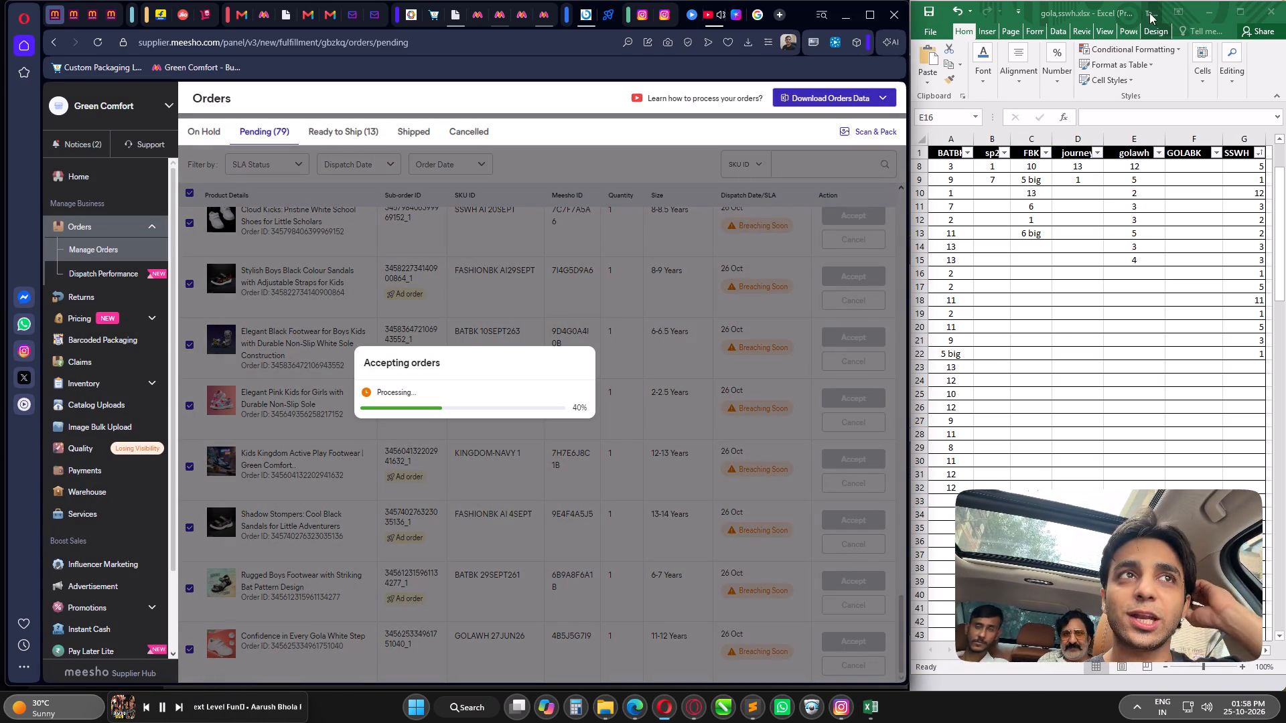
Move the gola,sswh.xlsx window over the browser and save the workbook again.
{"action": "left_click_drag", "start_coordinate": [1137, 10], "coordinate": [756, 15]}
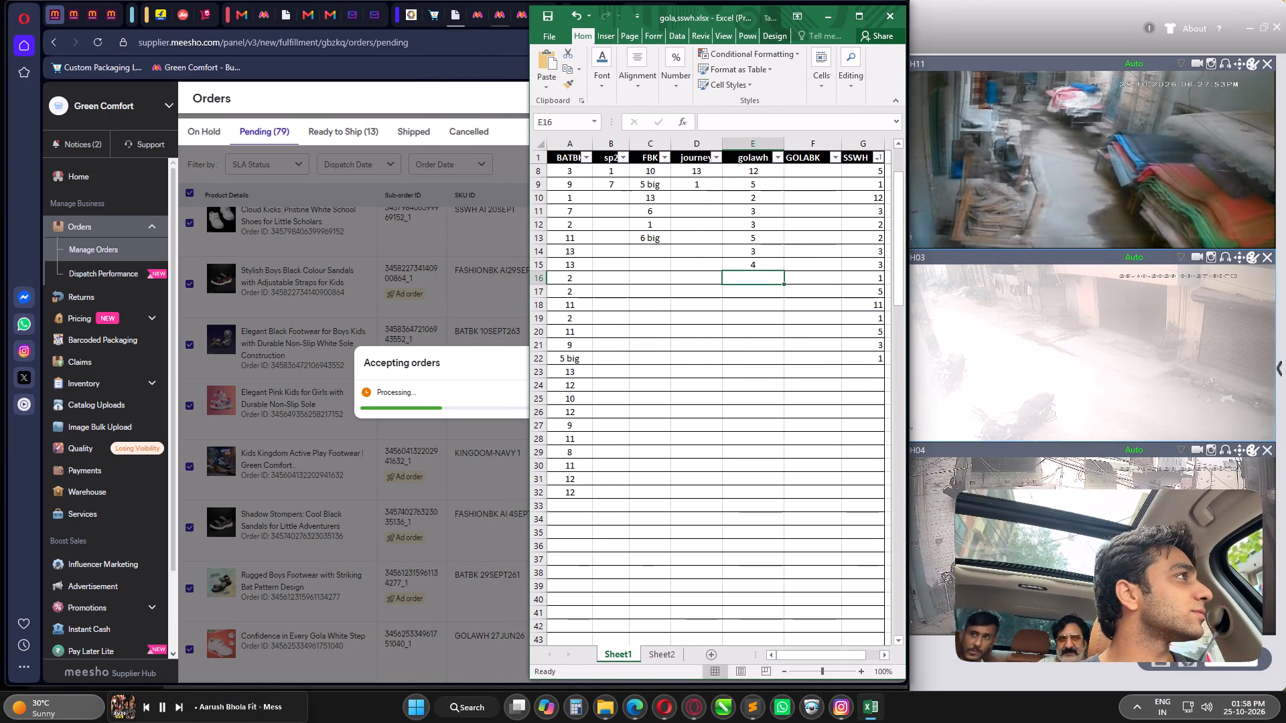
{"action": "left_click", "coordinate": [727, 293]}
{"action": "key", "text": "ctrl+s"}
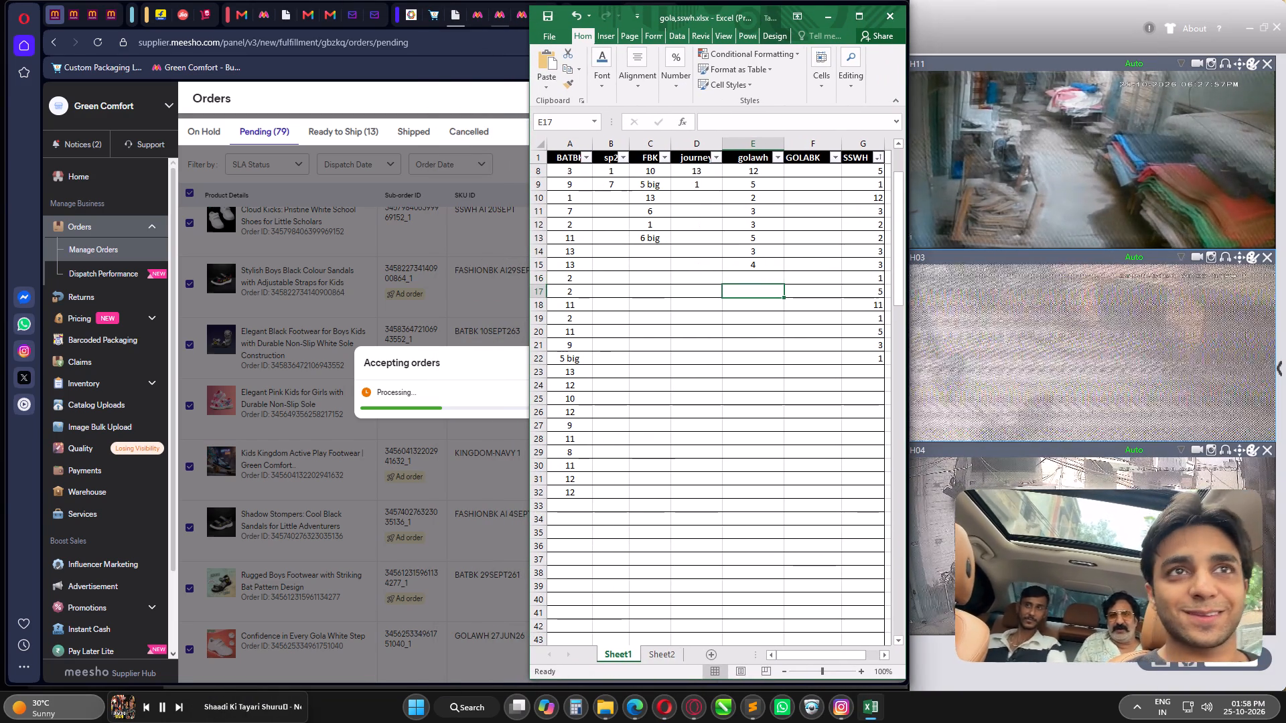
Dismiss the order acceptance notice and reload the Green Comfort account's pending orders page.
{"action": "left_click", "coordinate": [412, 485]}
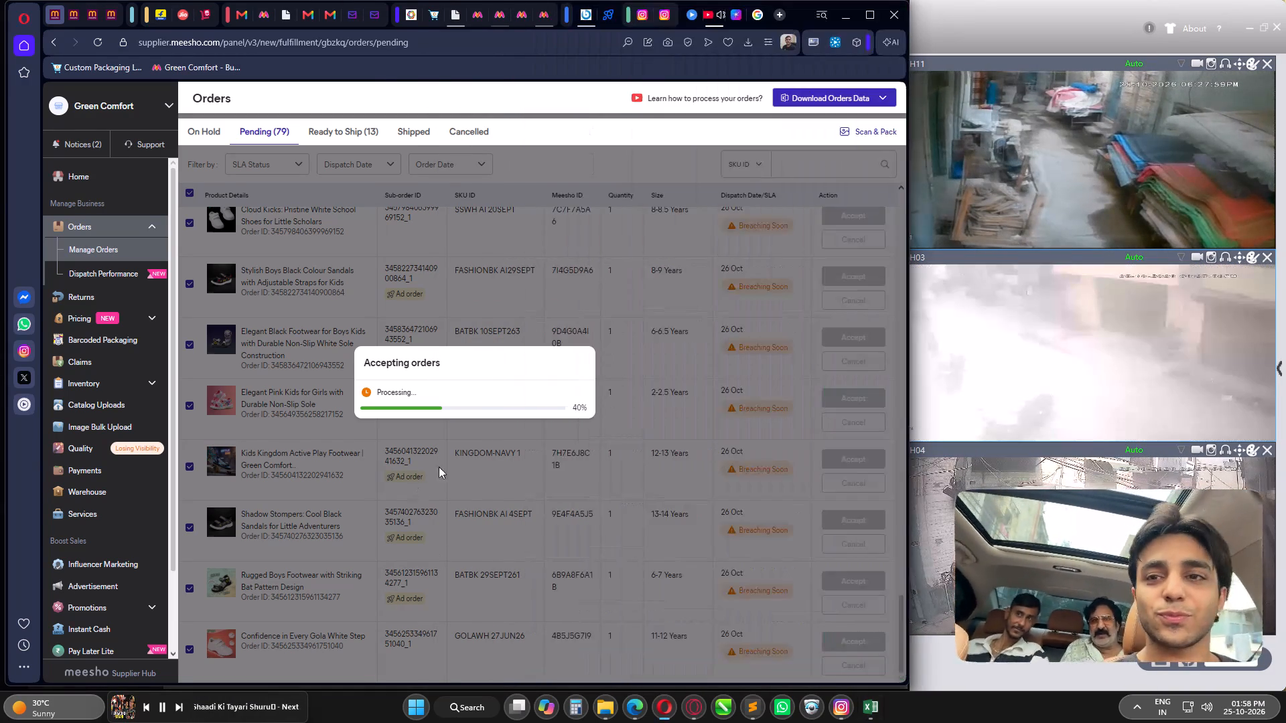
{"action": "key", "text": "F5"}
{"action": "left_click", "coordinate": [396, 430]}
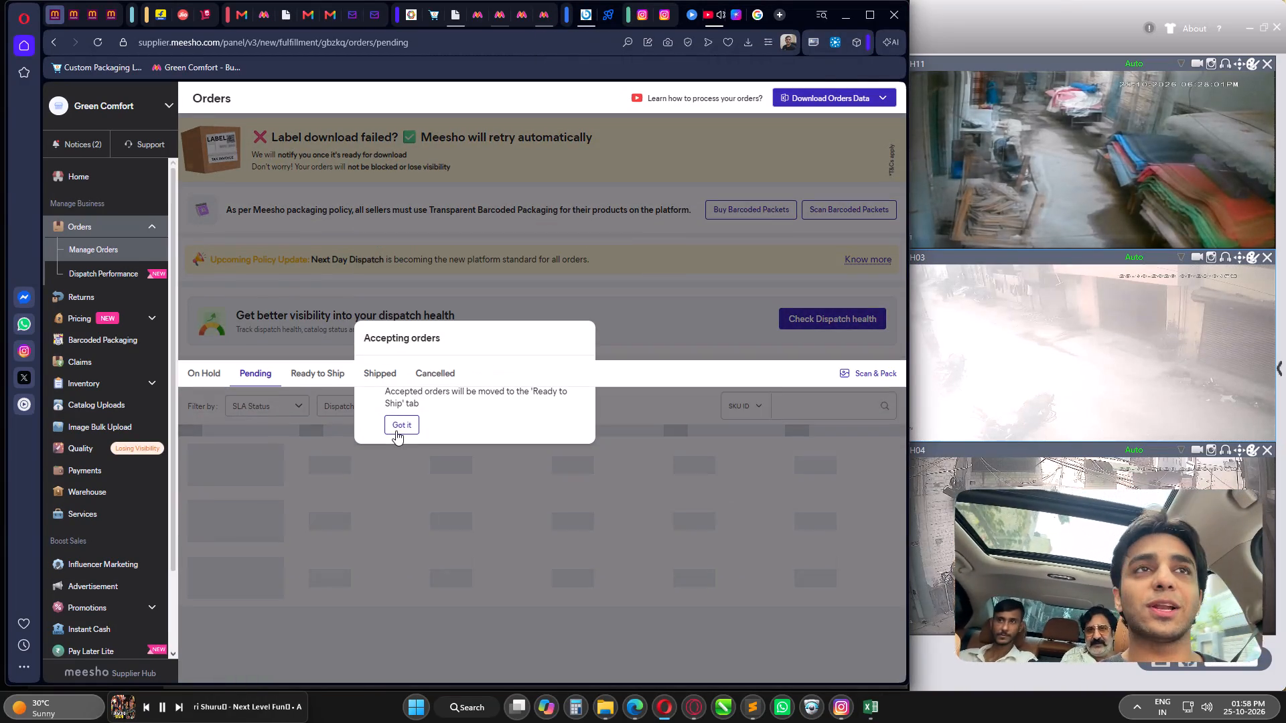
{"action": "left_click", "coordinate": [543, 504]}
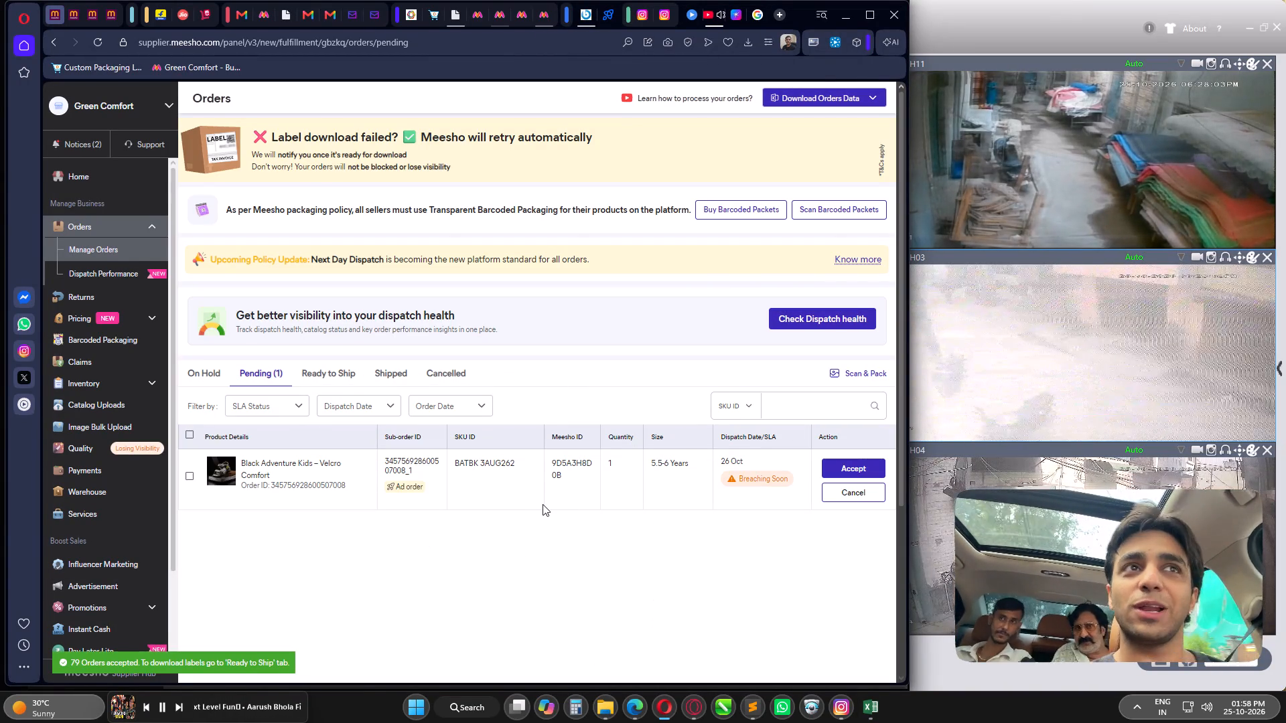
{"action": "key", "text": "F5"}
{"action": "left_click", "coordinate": [541, 519]}
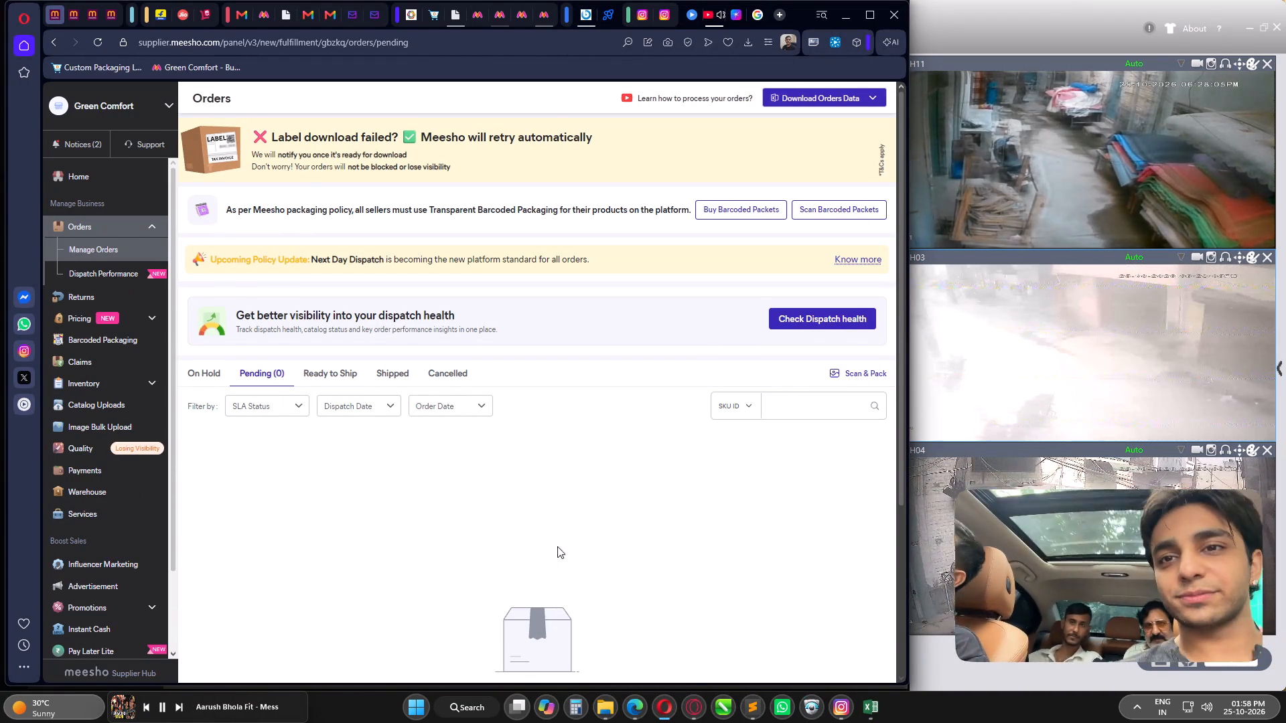
Switch to Opera GX, reload the Green Comfort Footwear Collection pending orders and dismiss the acceptance notice.
{"action": "left_click", "coordinate": [698, 696]}
{"action": "key", "text": "F5"}
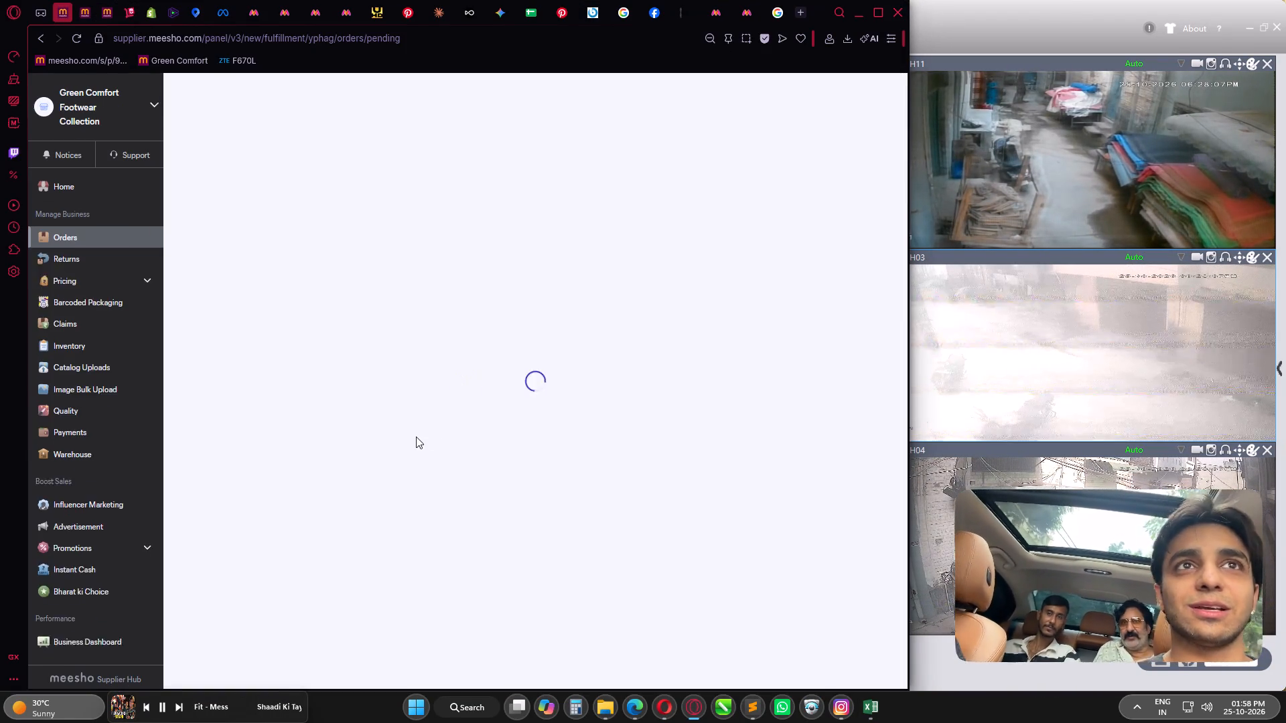
{"action": "left_click", "coordinate": [397, 425]}
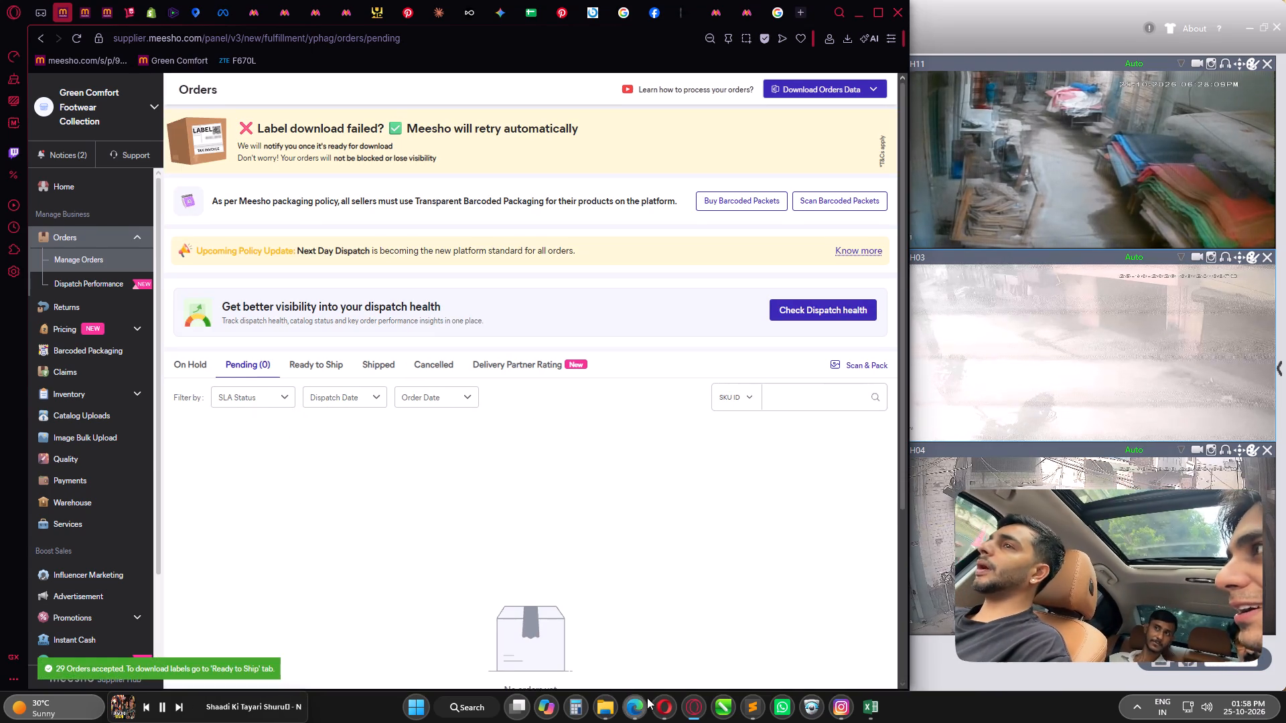
Switch to Microsoft Edge and dismiss the acceptance notice in the Green Comfort shoes & Sandals account.
{"action": "left_click", "coordinate": [664, 700]}
{"action": "left_click", "coordinate": [632, 714]}
{"action": "left_click", "coordinate": [374, 414]}
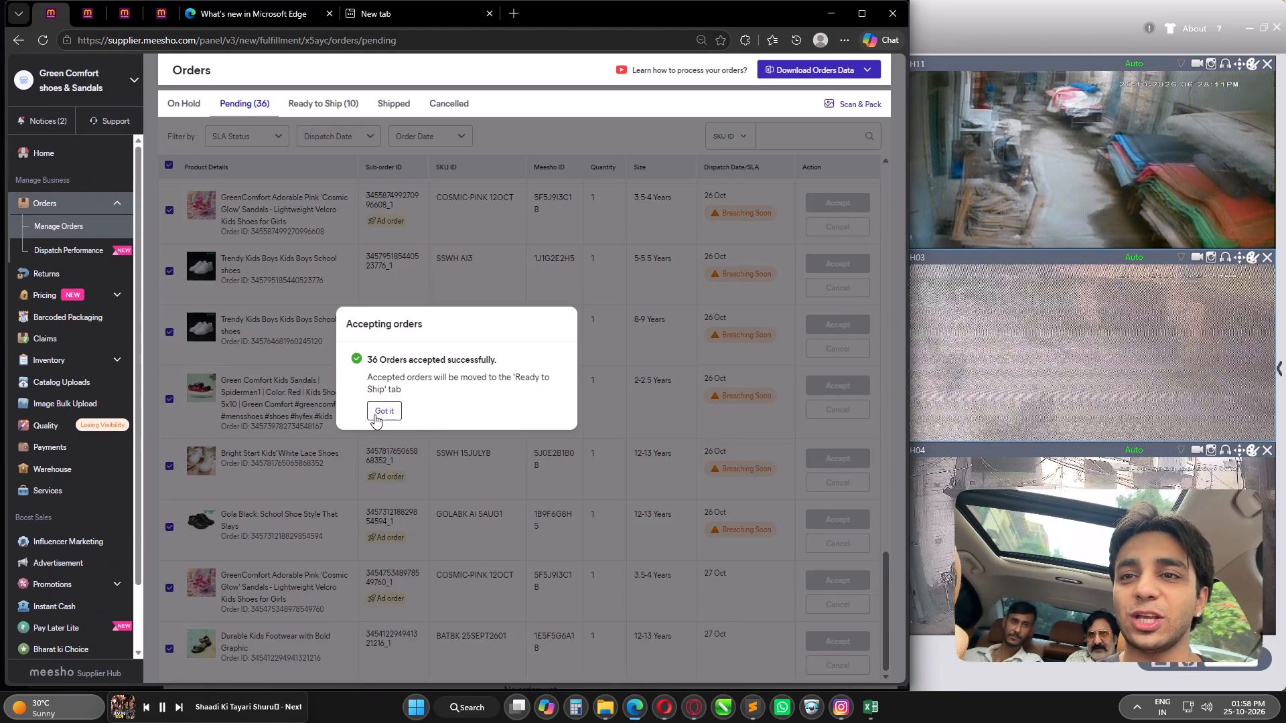
Add 29, 76 and 36 in Calculator, and close it.
{"action": "left_click", "coordinate": [575, 697]}
{"action": "key", "text": "2"}
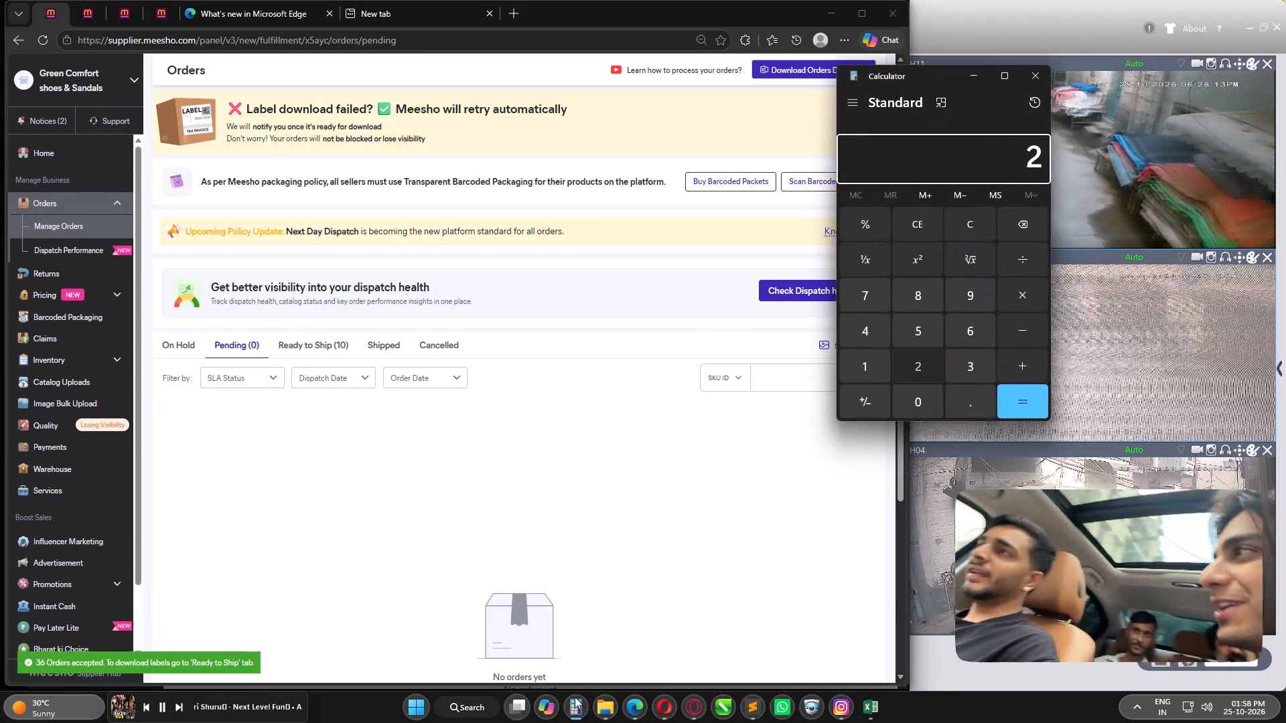
{"action": "key", "text": "9"}
{"action": "type", "text": "+76+36"}
{"action": "key", "text": "Return"}
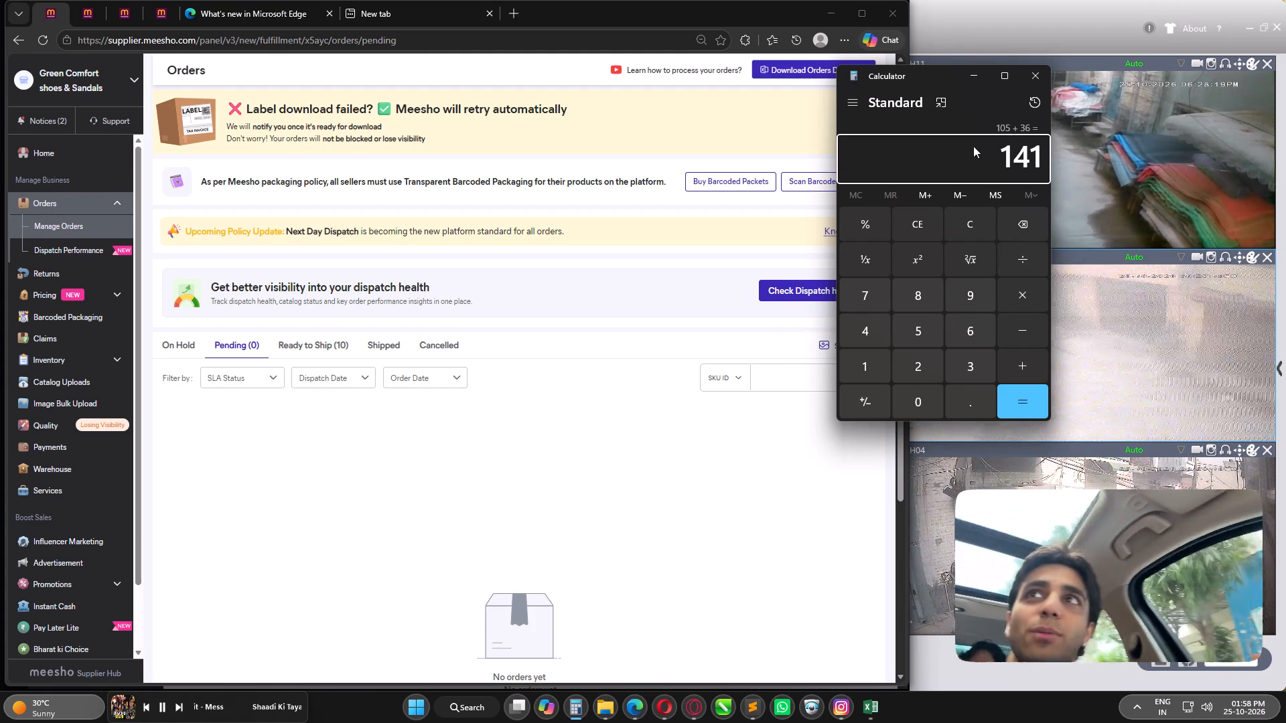
{"action": "left_click", "coordinate": [1029, 78]}
Filter the Green Comfort shoes & Sandals ready-to-ship orders to Label downloaded: Yes and review the list.
{"action": "left_click", "coordinate": [305, 351]}
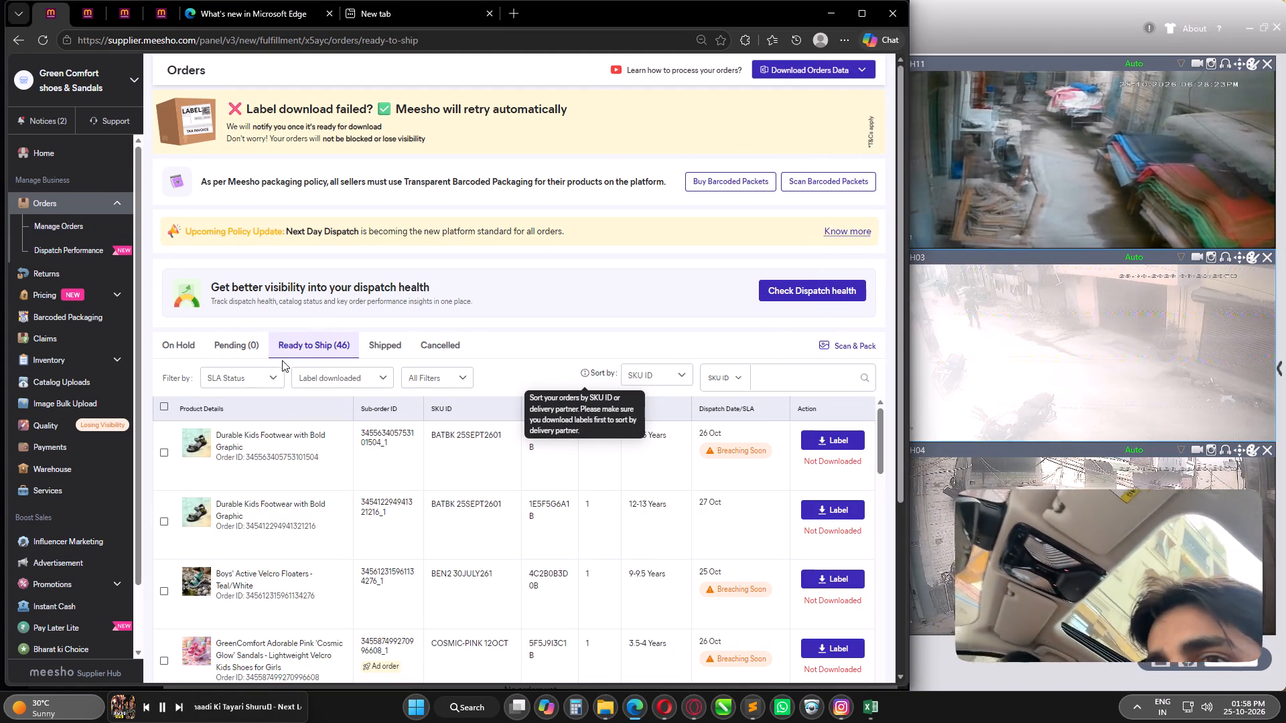
{"action": "left_click", "coordinate": [324, 387]}
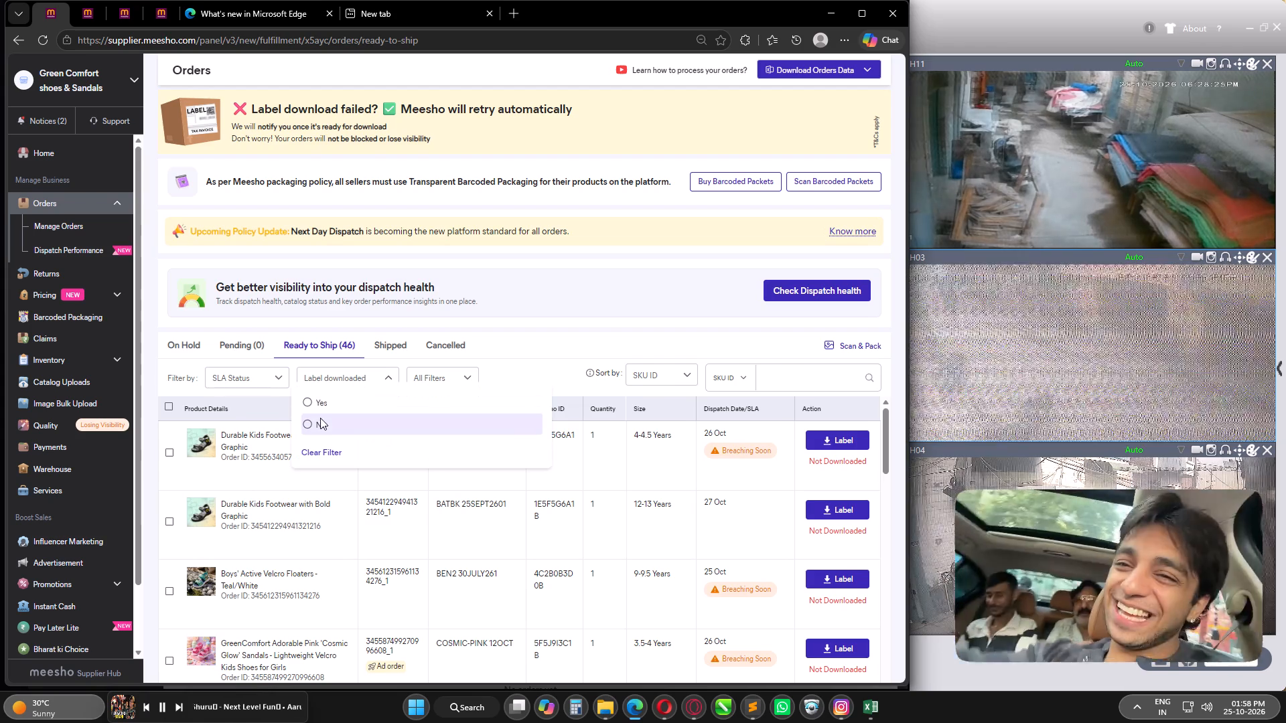
{"action": "left_click", "coordinate": [320, 411]}
{"action": "left_click", "coordinate": [522, 551]}
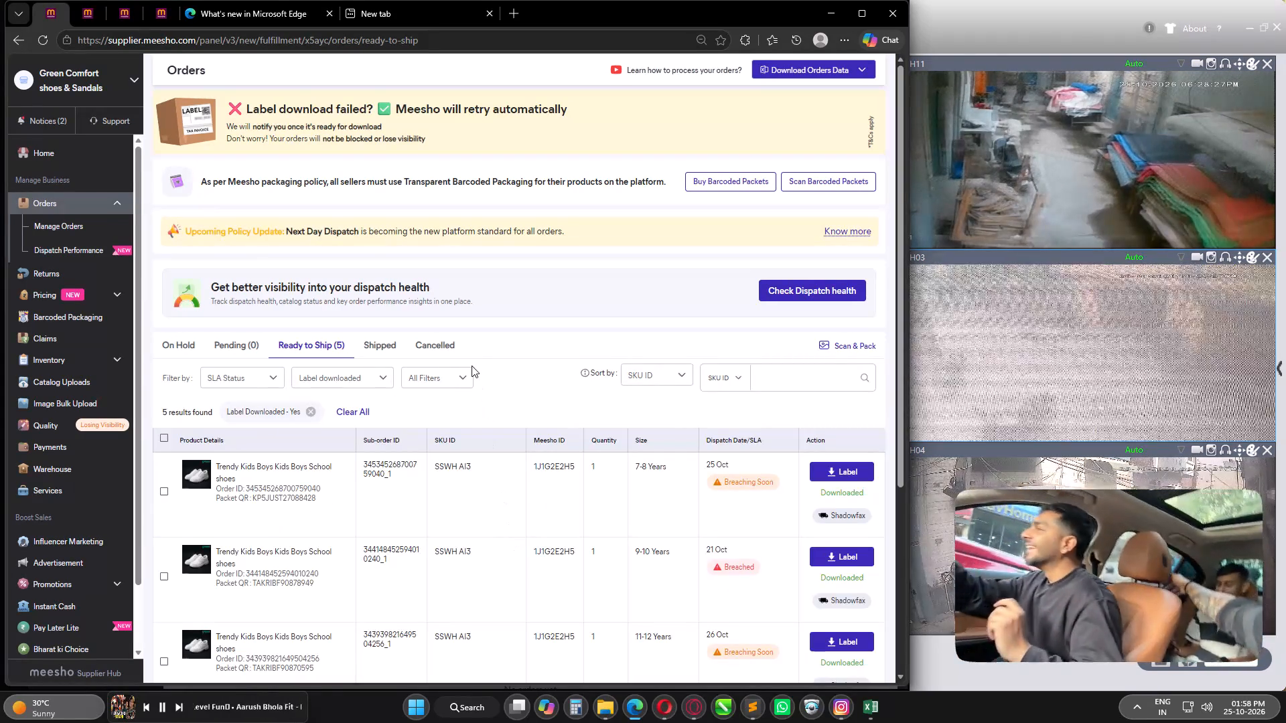
{"action": "scroll", "coordinate": [490, 297], "scroll_direction": "down", "scroll_amount": 4}
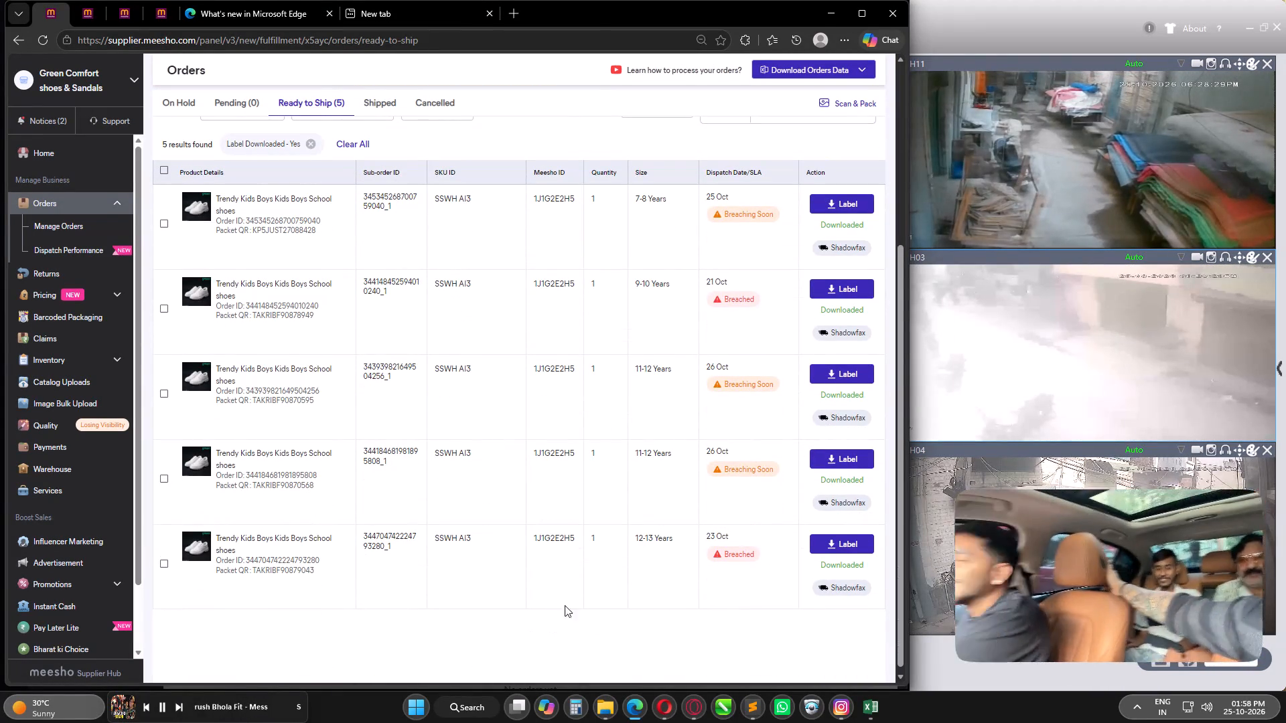
Switch to Opera, filter the Green Comfort account's ready-to-ship orders to Label downloaded: Yes and review the list.
{"action": "left_click", "coordinate": [670, 711]}
{"action": "left_click", "coordinate": [340, 366]}
{"action": "left_click", "coordinate": [340, 404]}
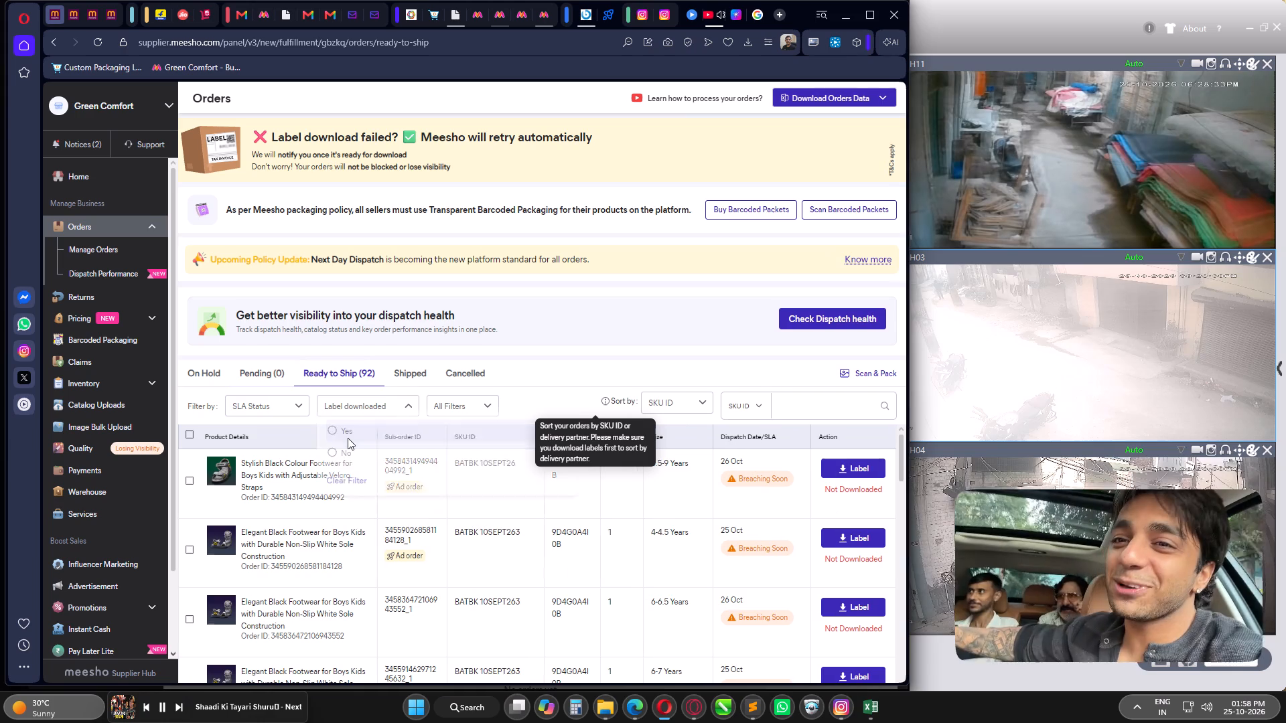
{"action": "left_click", "coordinate": [345, 437]}
{"action": "left_click", "coordinate": [548, 573]}
{"action": "scroll", "coordinate": [509, 307], "scroll_direction": "down", "scroll_amount": 3}
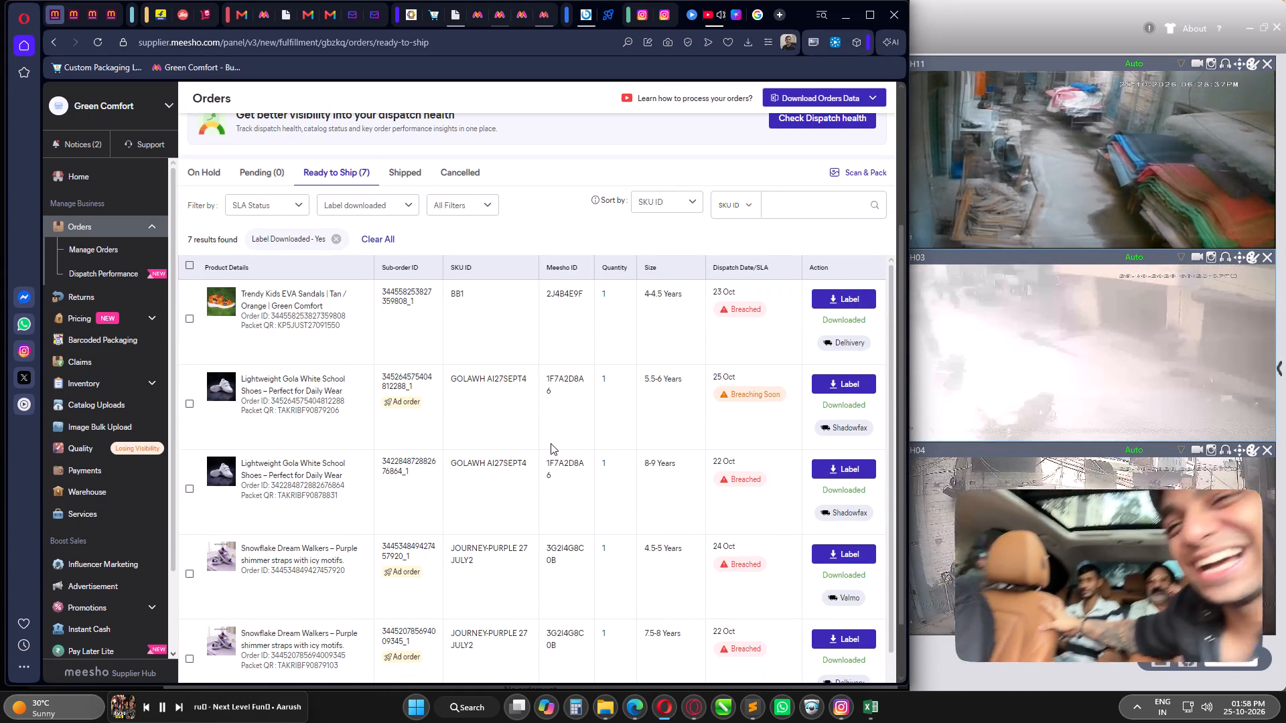
{"action": "scroll", "coordinate": [551, 443], "scroll_direction": "down", "scroll_amount": 20}
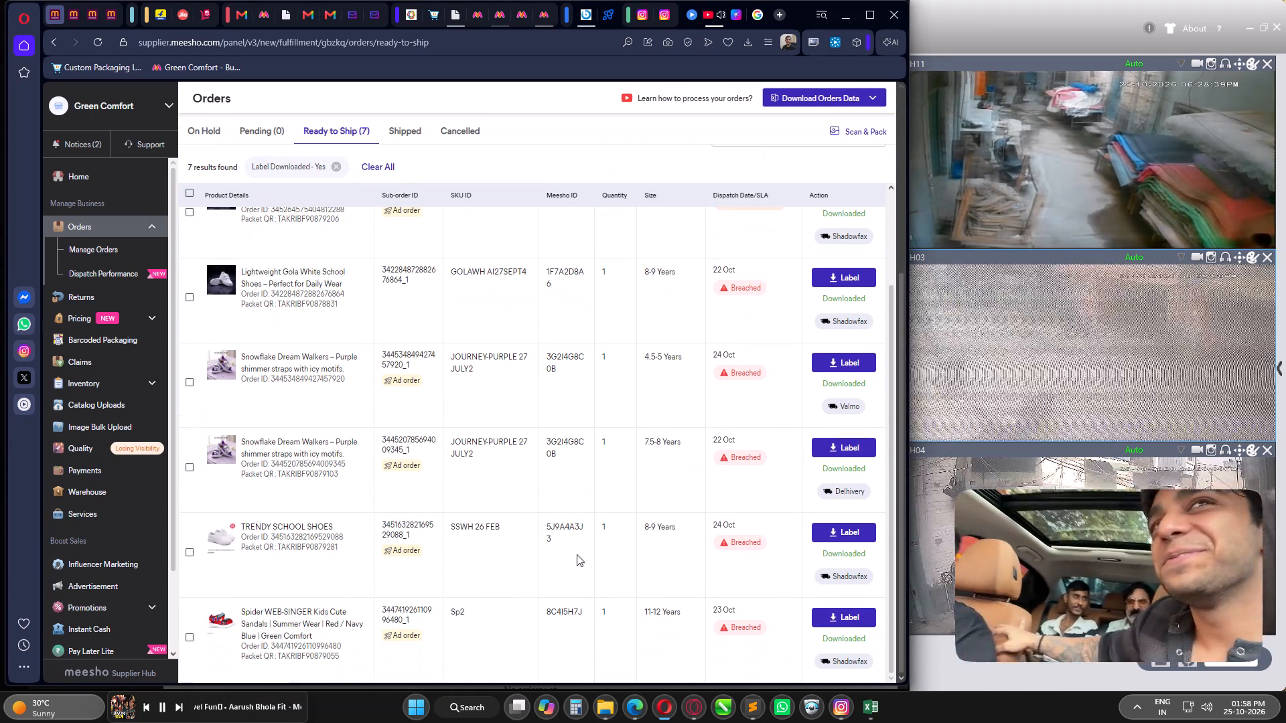
Switch to Opera GX, filter the Footwear Collection's ready-to-ship orders to Label downloaded: No, and return to the pending orders.
{"action": "left_click", "coordinate": [696, 706]}
{"action": "left_click", "coordinate": [315, 355]}
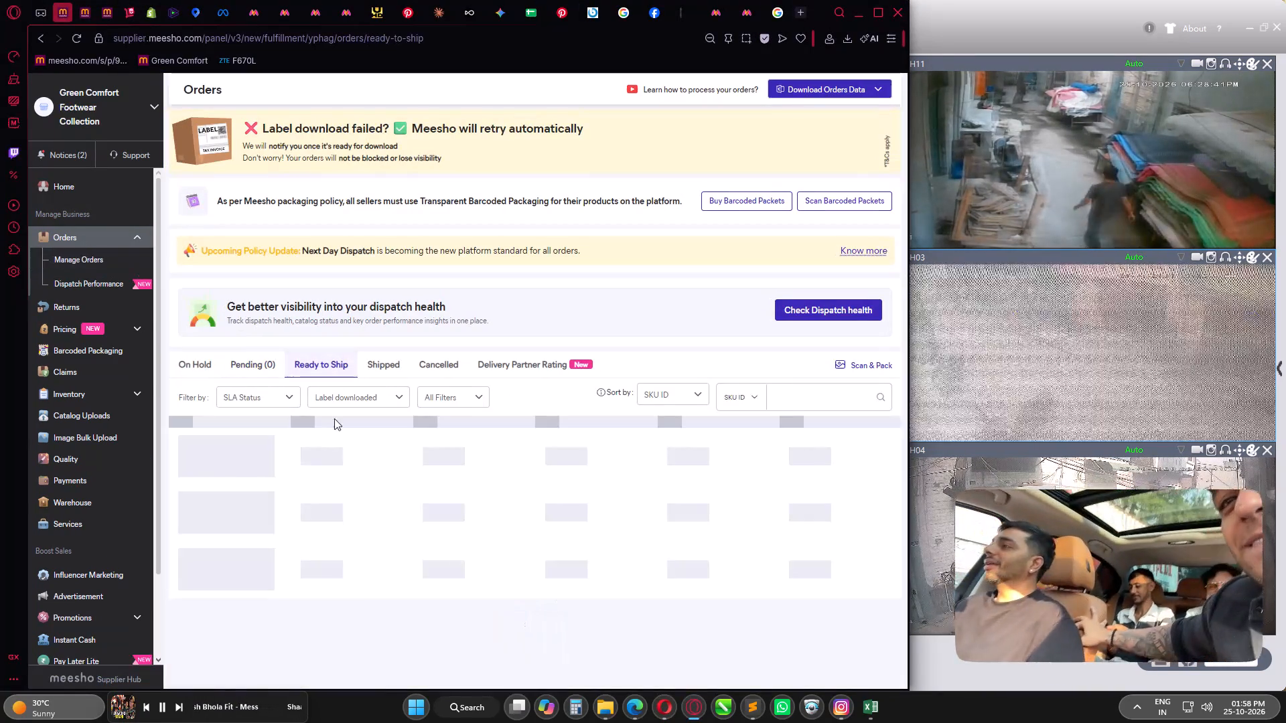
{"action": "left_click", "coordinate": [338, 404]}
{"action": "left_click", "coordinate": [325, 435]}
{"action": "left_click", "coordinate": [326, 428]}
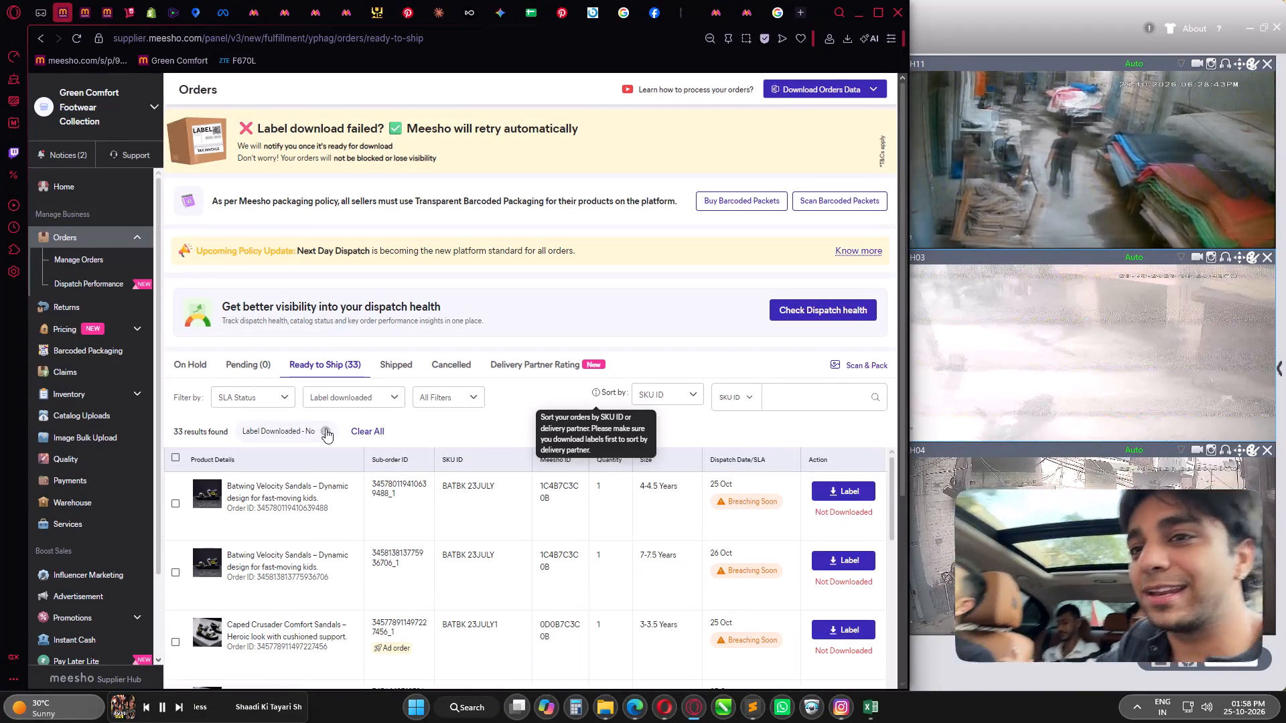
{"action": "left_click", "coordinate": [247, 351]}
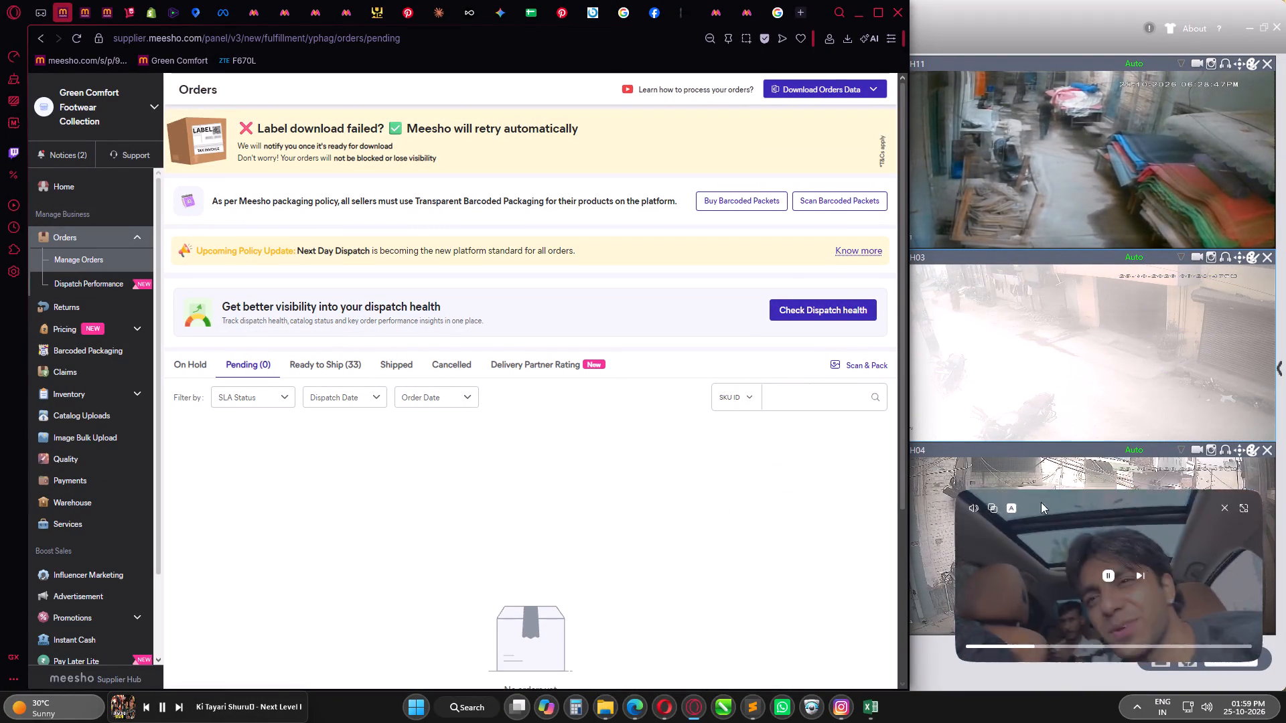
Move the floating video over the middle camera view and enlarge it to cover that view.
{"action": "left_click_drag", "start_coordinate": [1111, 526], "coordinate": [1115, 320]}
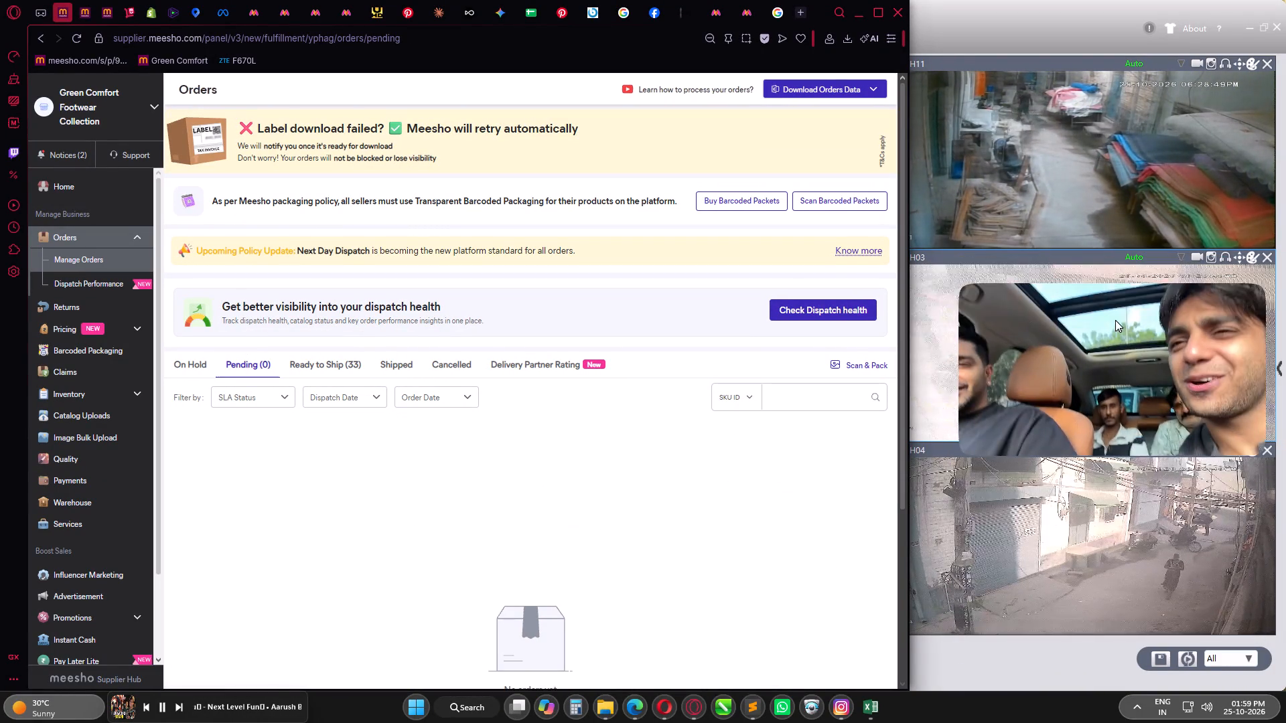
{"action": "left_click_drag", "start_coordinate": [1115, 320], "coordinate": [1129, 320]}
{"action": "left_click_drag", "start_coordinate": [981, 286], "coordinate": [973, 283]}
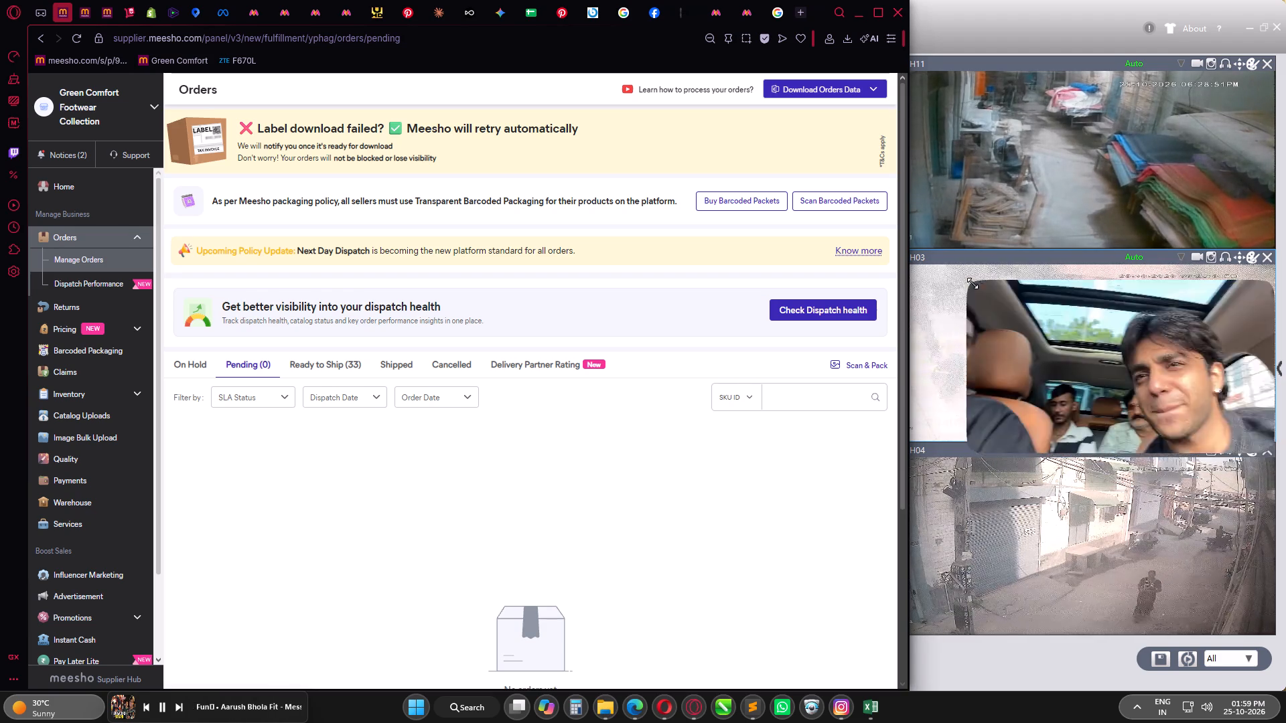
{"action": "left_click_drag", "start_coordinate": [973, 283], "coordinate": [920, 272]}
{"action": "left_click", "coordinate": [613, 457]}
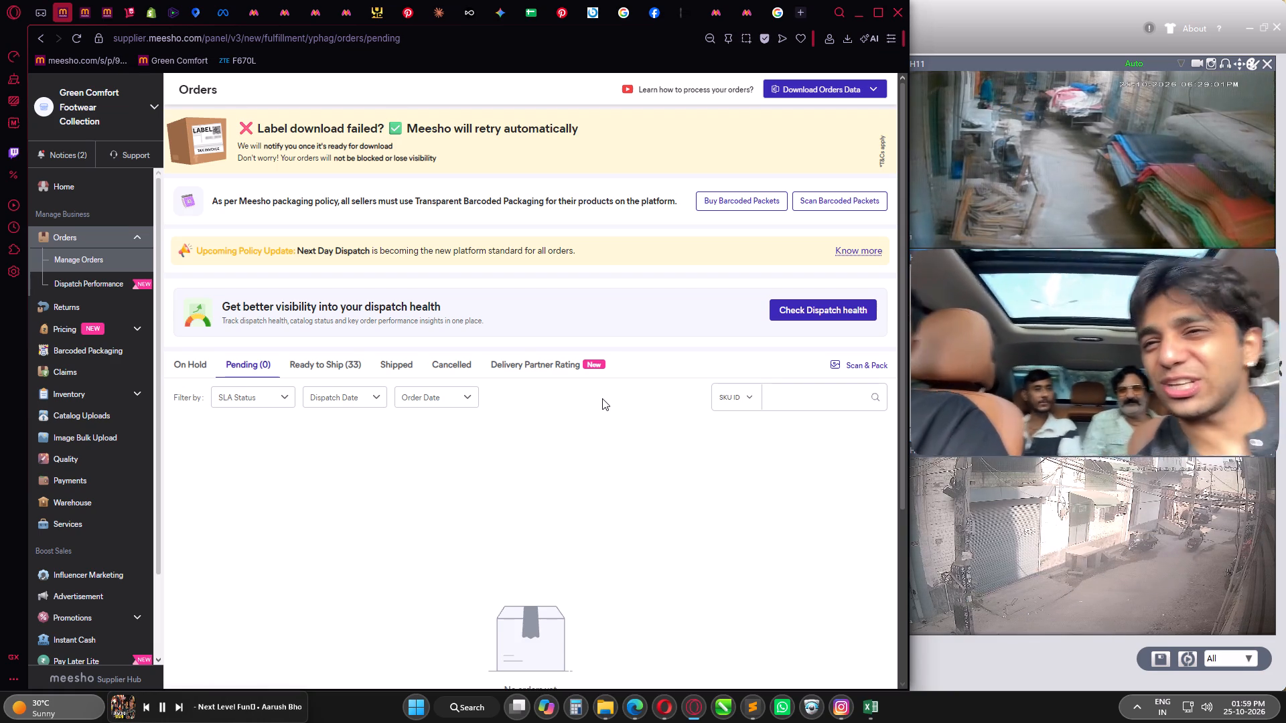
Switch to gola,sswh.xlsx, sort the table by the BATBK column in ascending order and save the workbook.
{"action": "left_click", "coordinate": [872, 711]}
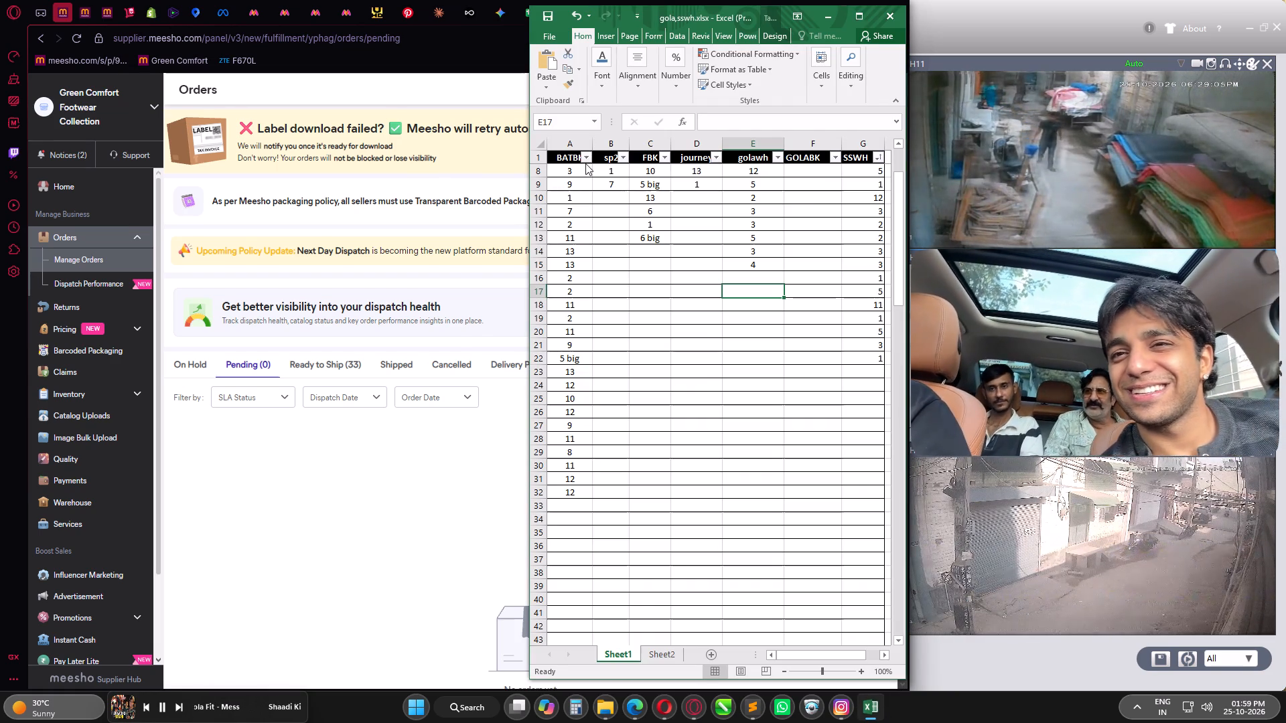
{"action": "left_click", "coordinate": [586, 163]}
{"action": "left_click", "coordinate": [555, 172]}
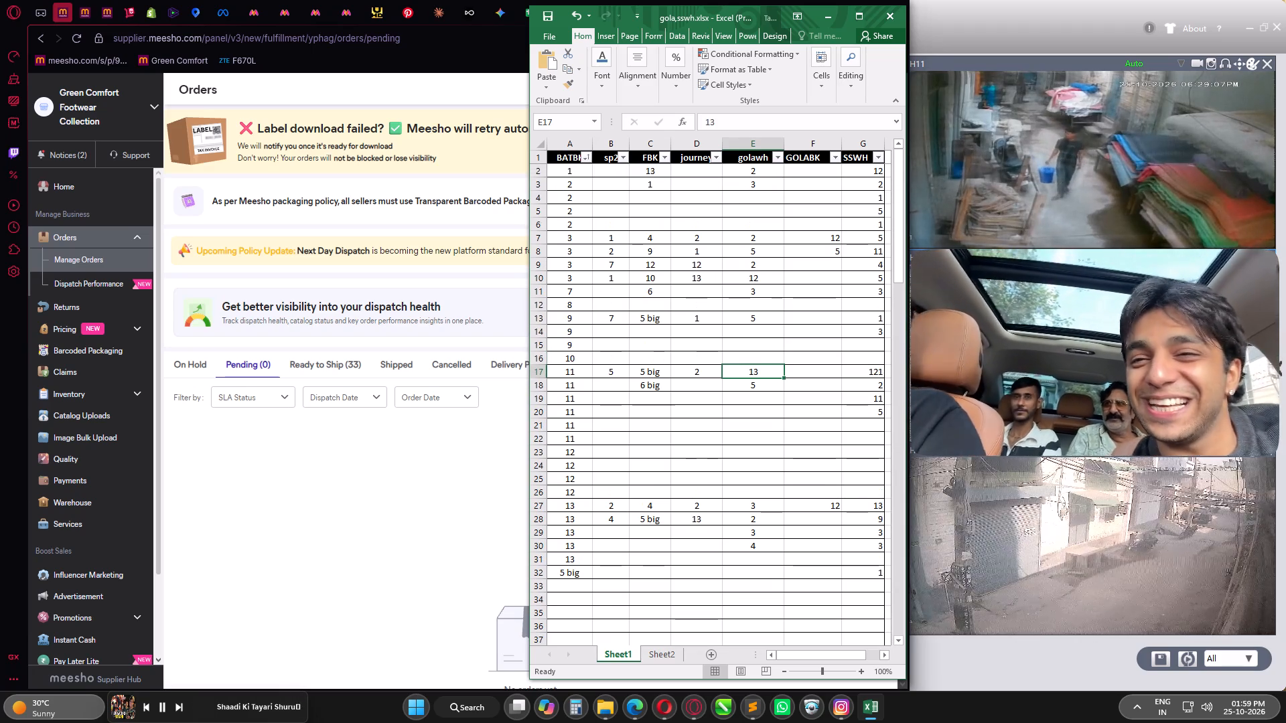
{"action": "left_click", "coordinate": [573, 173]}
{"action": "key", "text": "ctrl+shift+Down"}
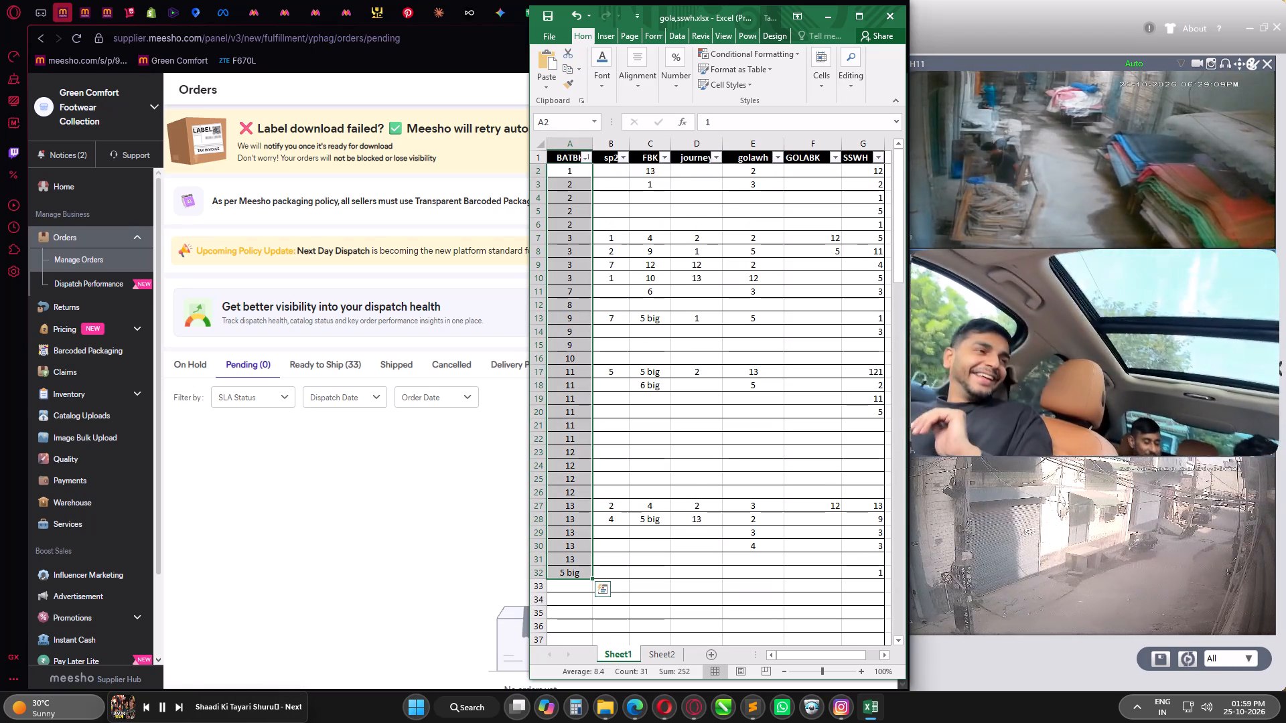
{"action": "key", "text": "Up"}
{"action": "key", "text": "Down"}
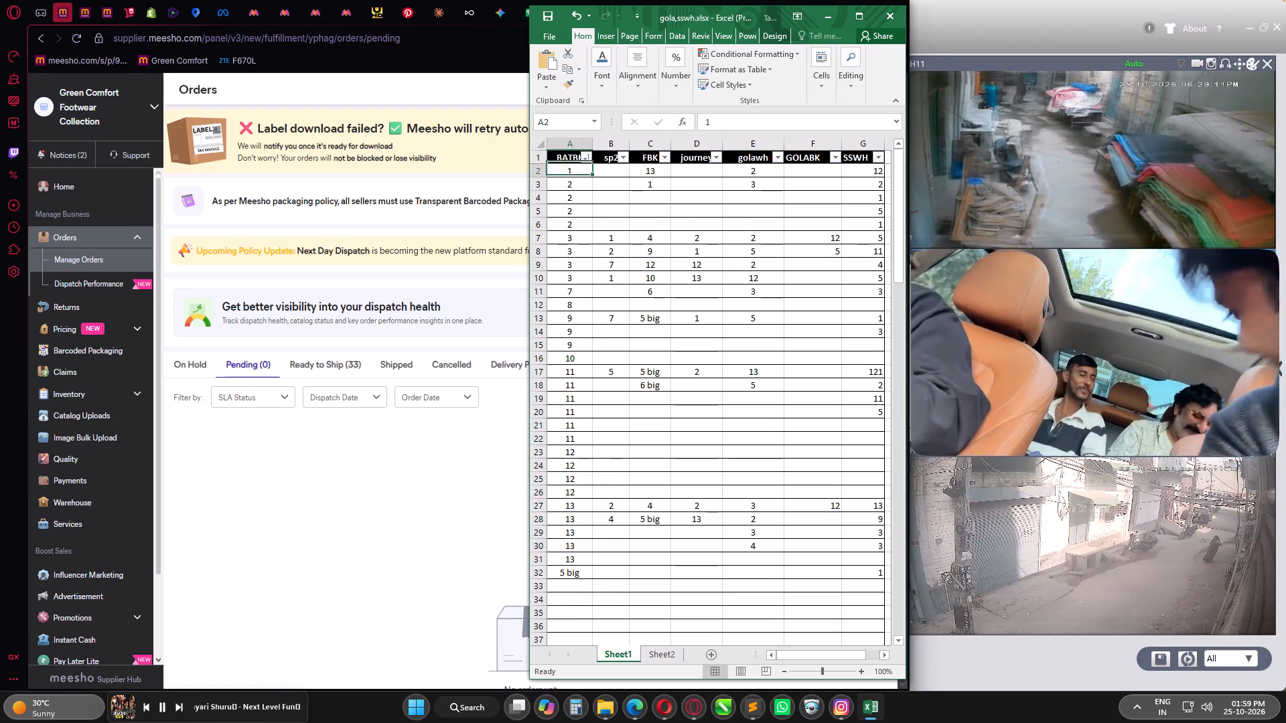
{"action": "key", "text": "Up"}
{"action": "key", "text": "ctrl+s"}
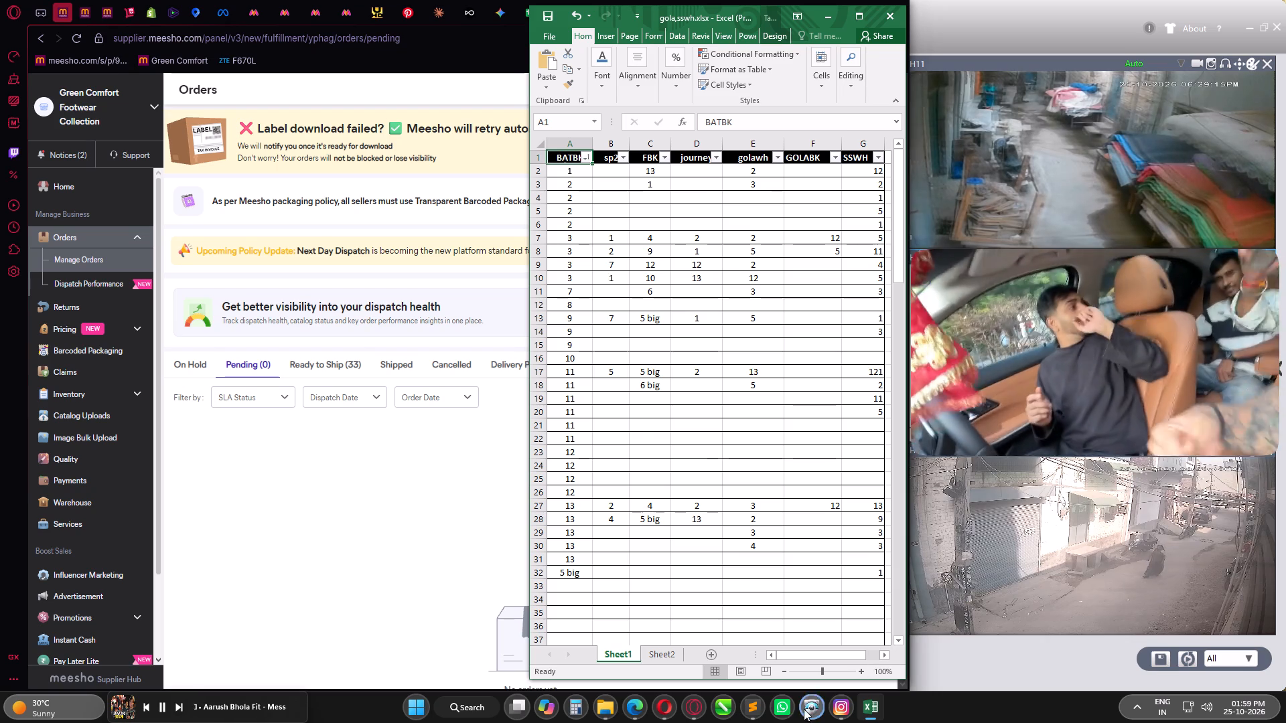
Switch to Sublime Text and create a new empty file.
{"action": "left_click", "coordinate": [756, 708]}
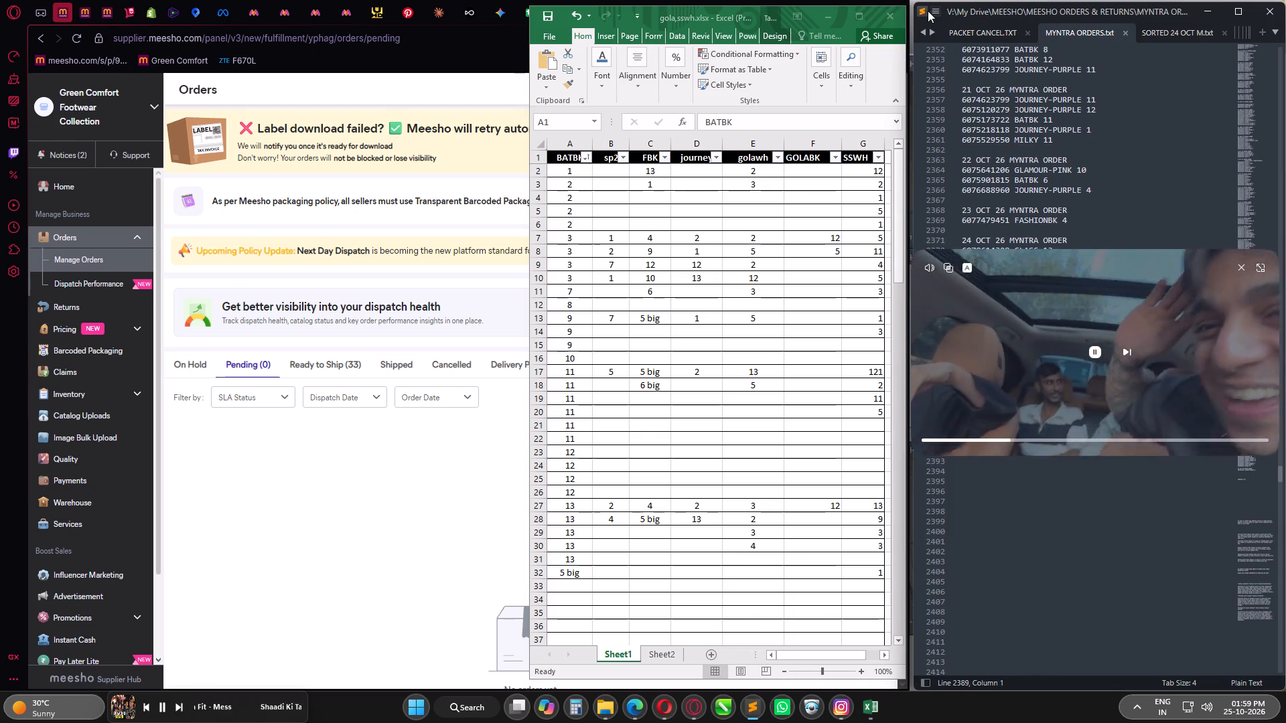
{"action": "left_click", "coordinate": [932, 12]}
{"action": "key", "text": "Down"}
{"action": "left_click", "coordinate": [963, 23]}
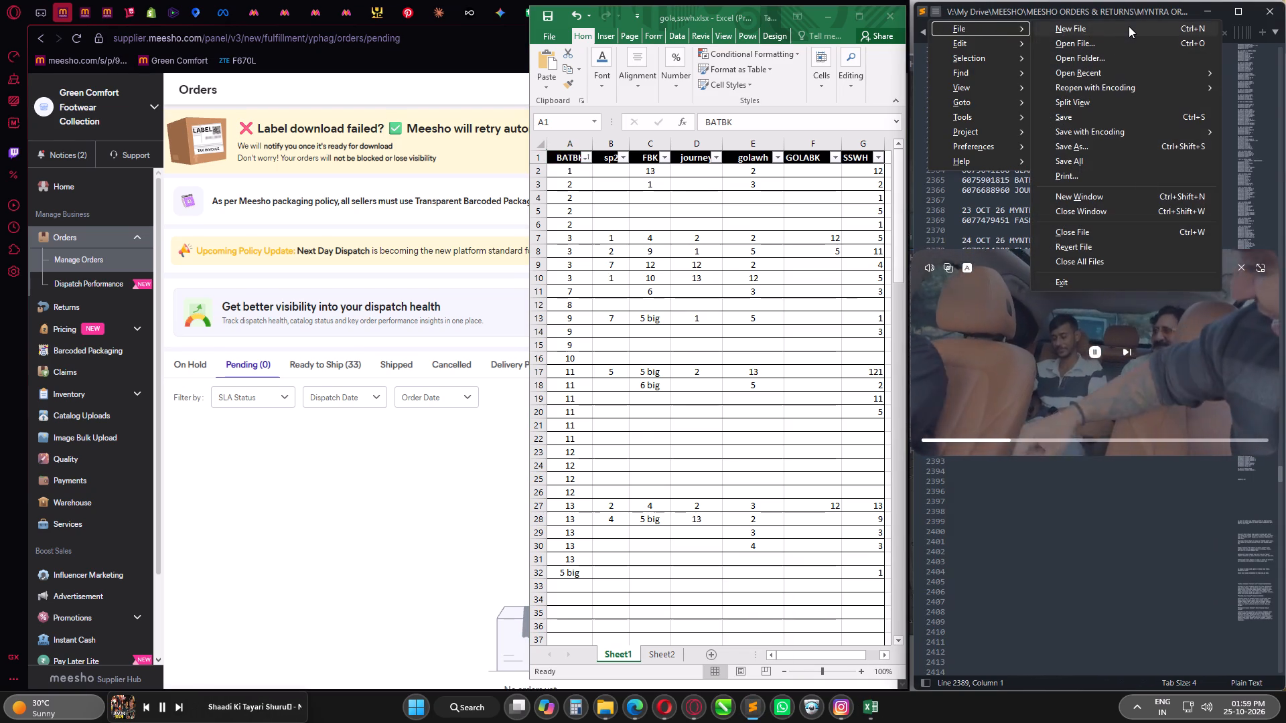
{"action": "left_click", "coordinate": [1129, 26]}
Copy the BATBK heading and its sizes from the workbook into the new text file, adding a line break after them.
{"action": "left_click", "coordinate": [563, 155]}
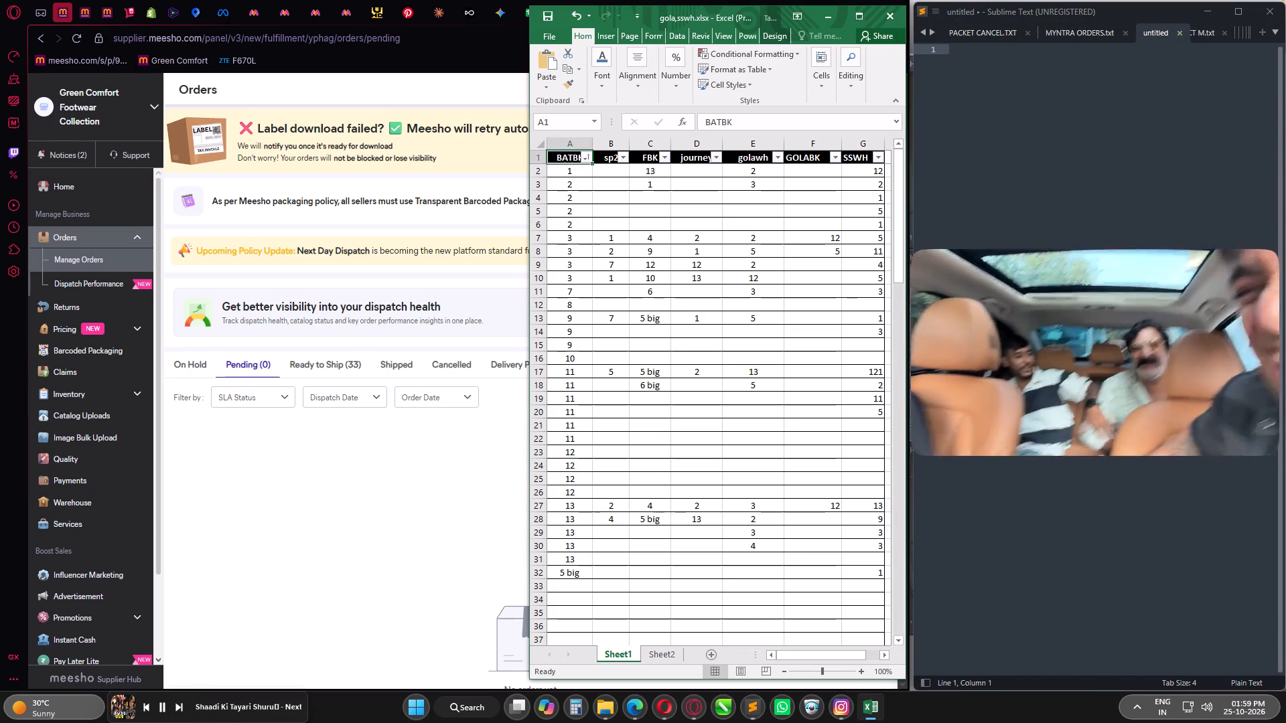
{"action": "key", "text": "ctrl+shift+Down"}
{"action": "key", "text": "ctrl+c"}
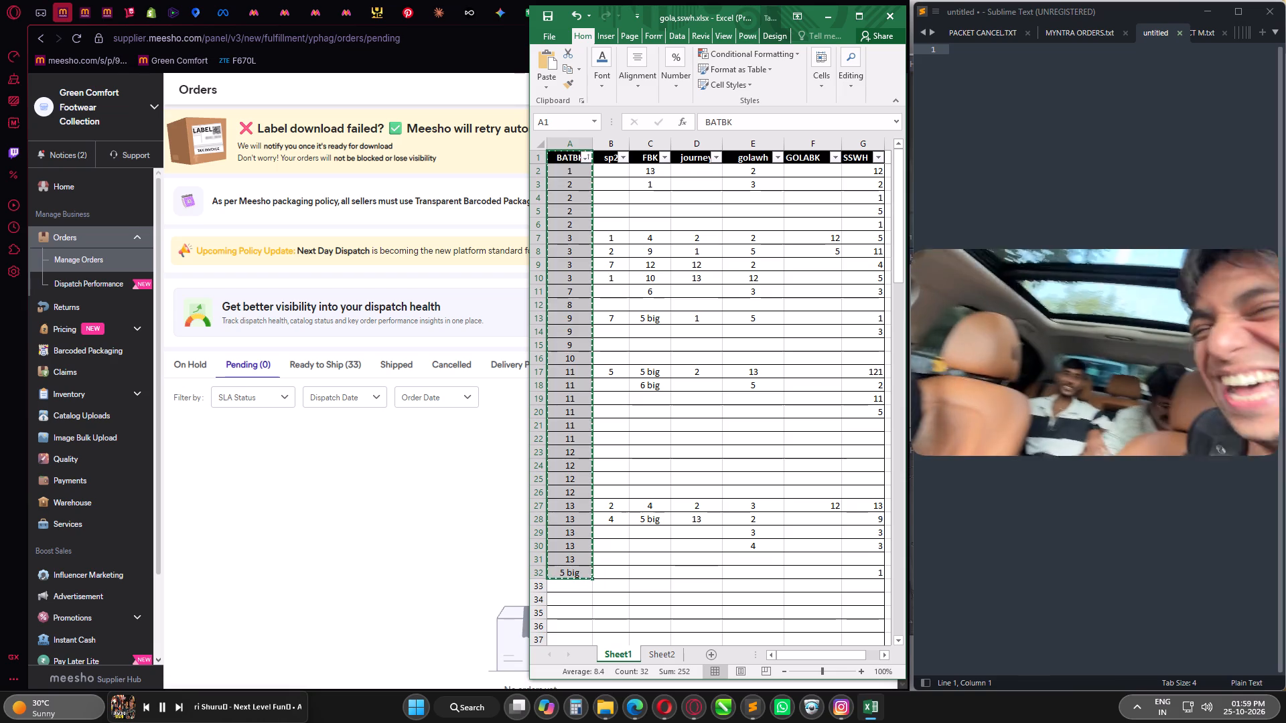
{"action": "left_click", "coordinate": [1003, 55]}
{"action": "key", "text": "ctrl+v"}
{"action": "key", "text": "Return"}
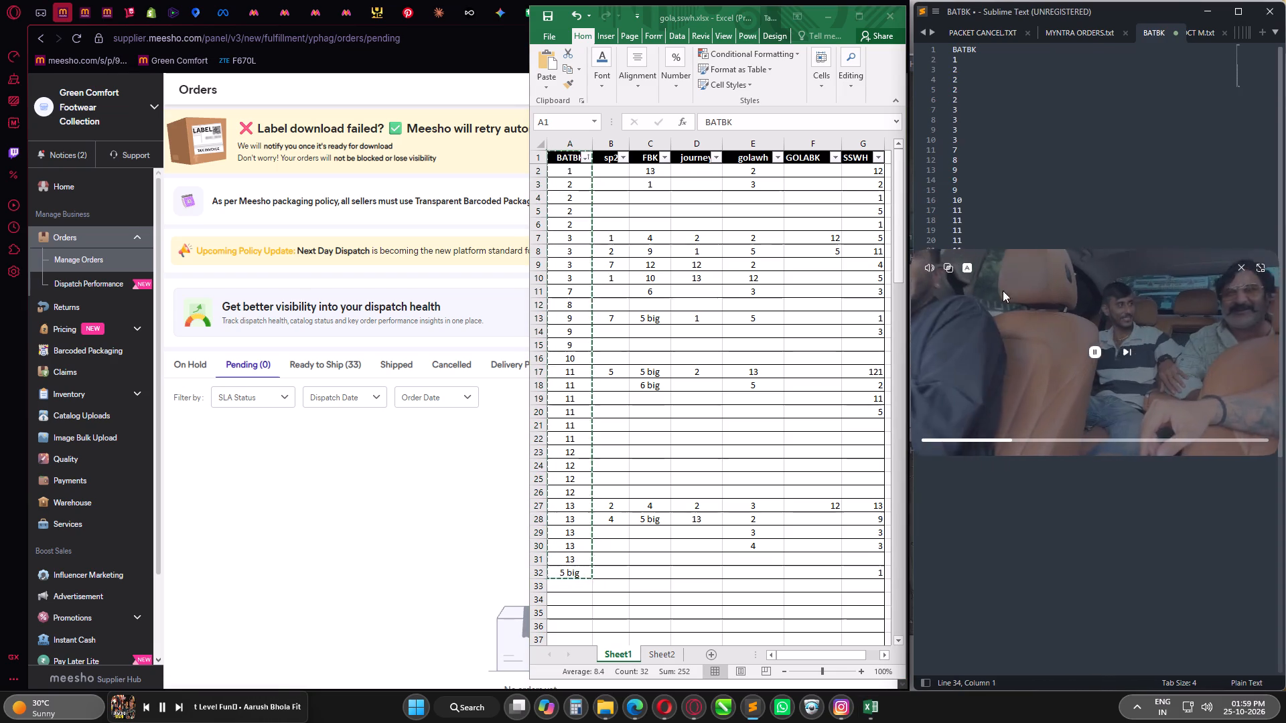
Shrink the floating video so it no longer covers the pasted size list.
{"action": "left_click_drag", "start_coordinate": [912, 256], "coordinate": [1031, 287]}
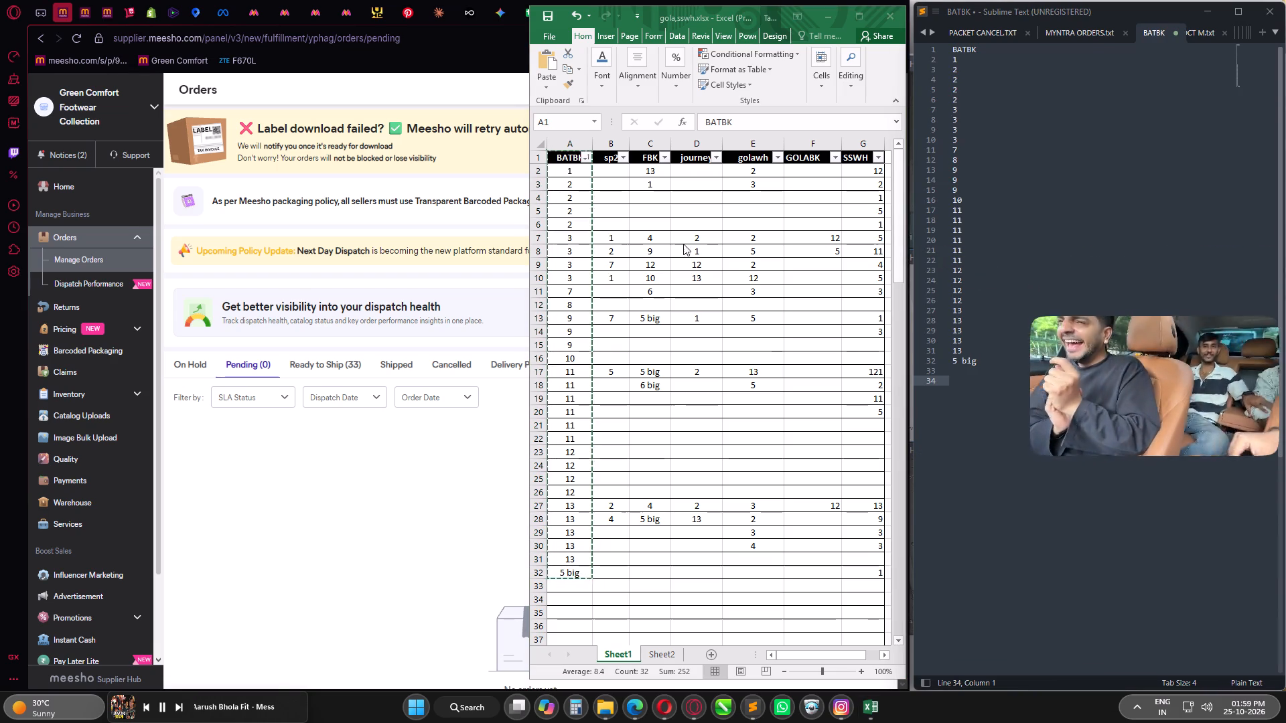
Sort the table by the sp2 column in ascending order and copy its heading and sizes below the BATBK list.
{"action": "left_click", "coordinate": [644, 171]}
{"action": "left_click", "coordinate": [620, 156]}
{"action": "left_click", "coordinate": [551, 175]}
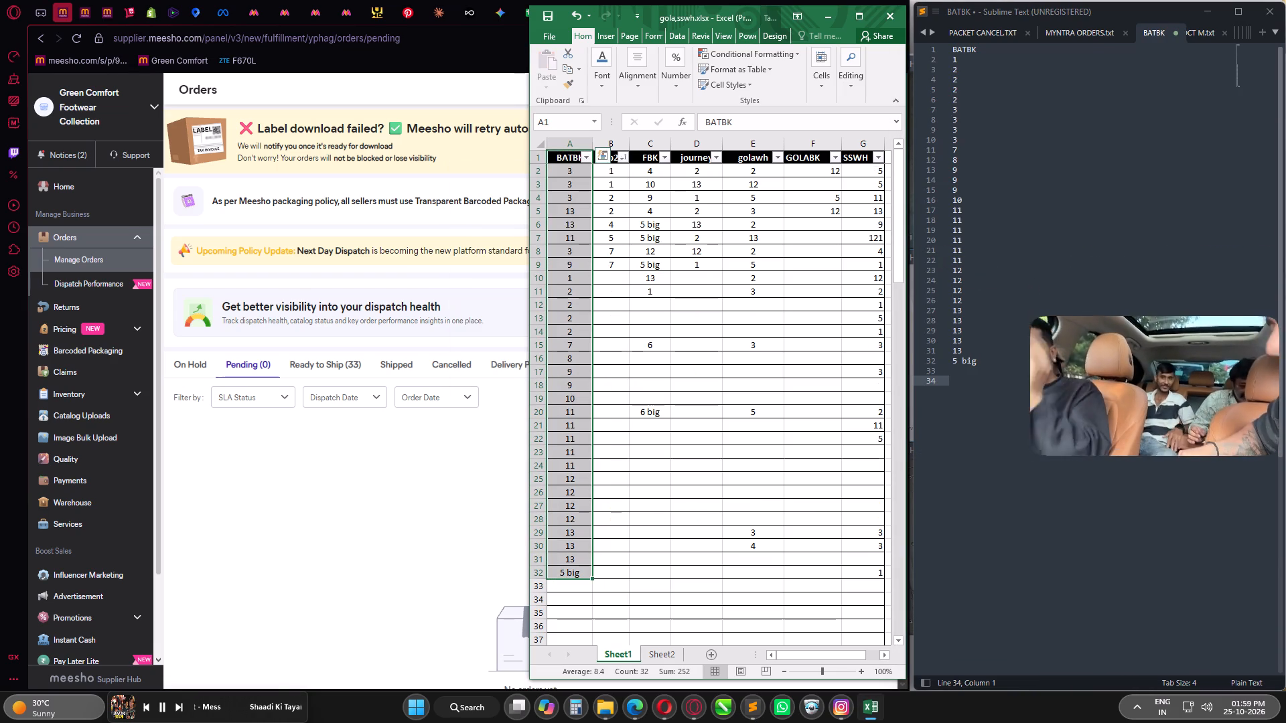
{"action": "left_click", "coordinate": [650, 199]}
{"action": "left_click", "coordinate": [608, 155]}
{"action": "key", "text": "ctrl+shift+Down"}
{"action": "key", "text": "ctrl+c"}
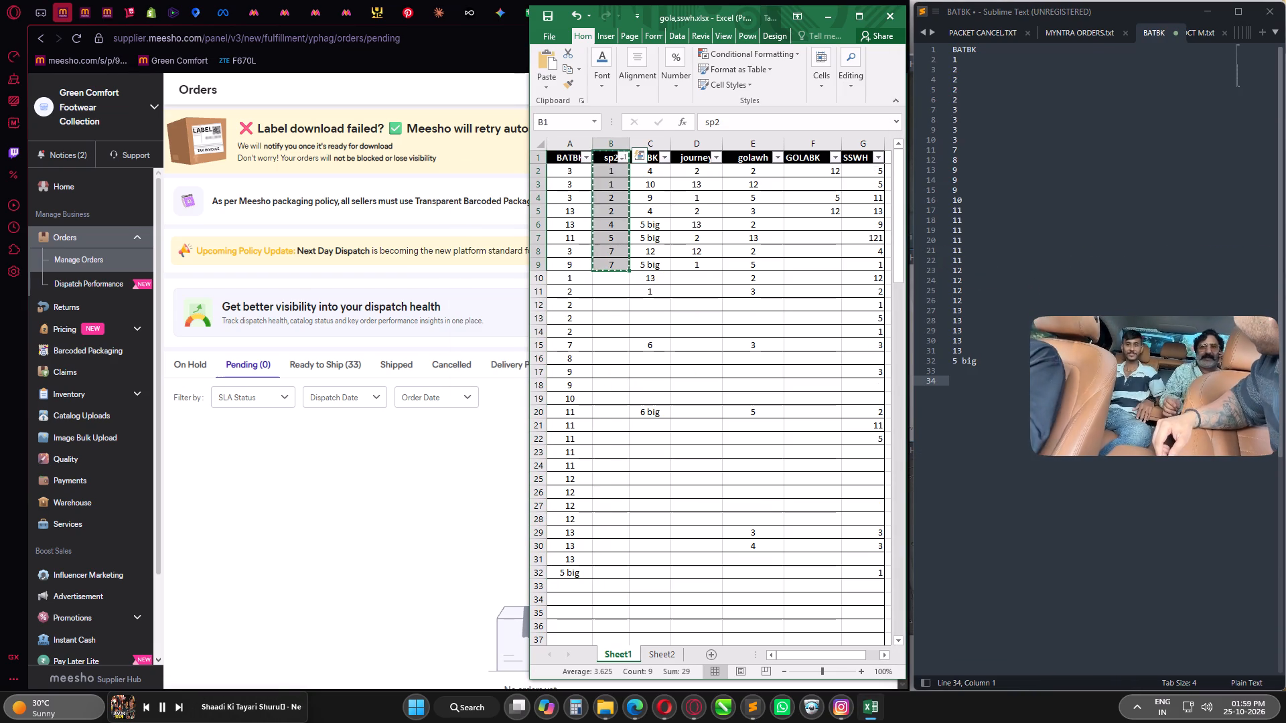
{"action": "left_click", "coordinate": [964, 382]}
{"action": "key", "text": "ctrl+v"}
{"action": "key", "text": "Return"}
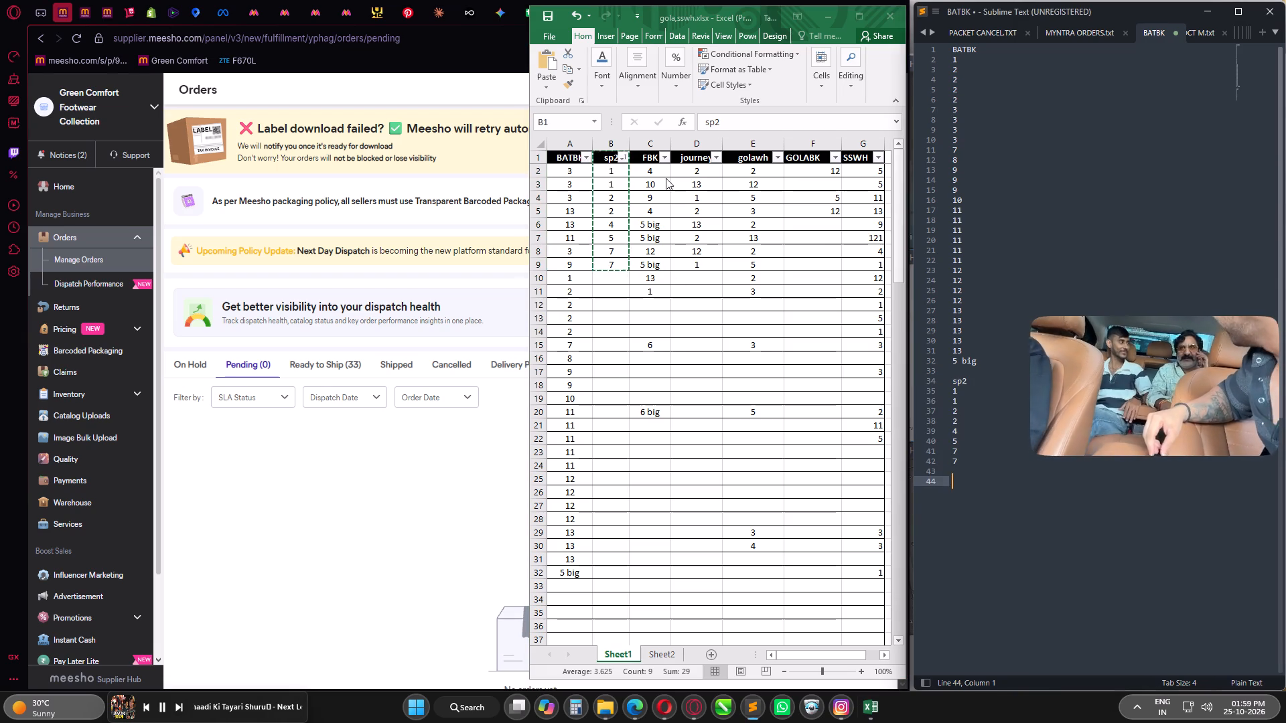
Sort the table by the FBK column in ascending order and copy its heading and sizes below the sp2 list.
{"action": "left_click", "coordinate": [666, 178]}
{"action": "left_click", "coordinate": [666, 158]}
{"action": "left_click", "coordinate": [615, 170]}
{"action": "left_click", "coordinate": [770, 235]}
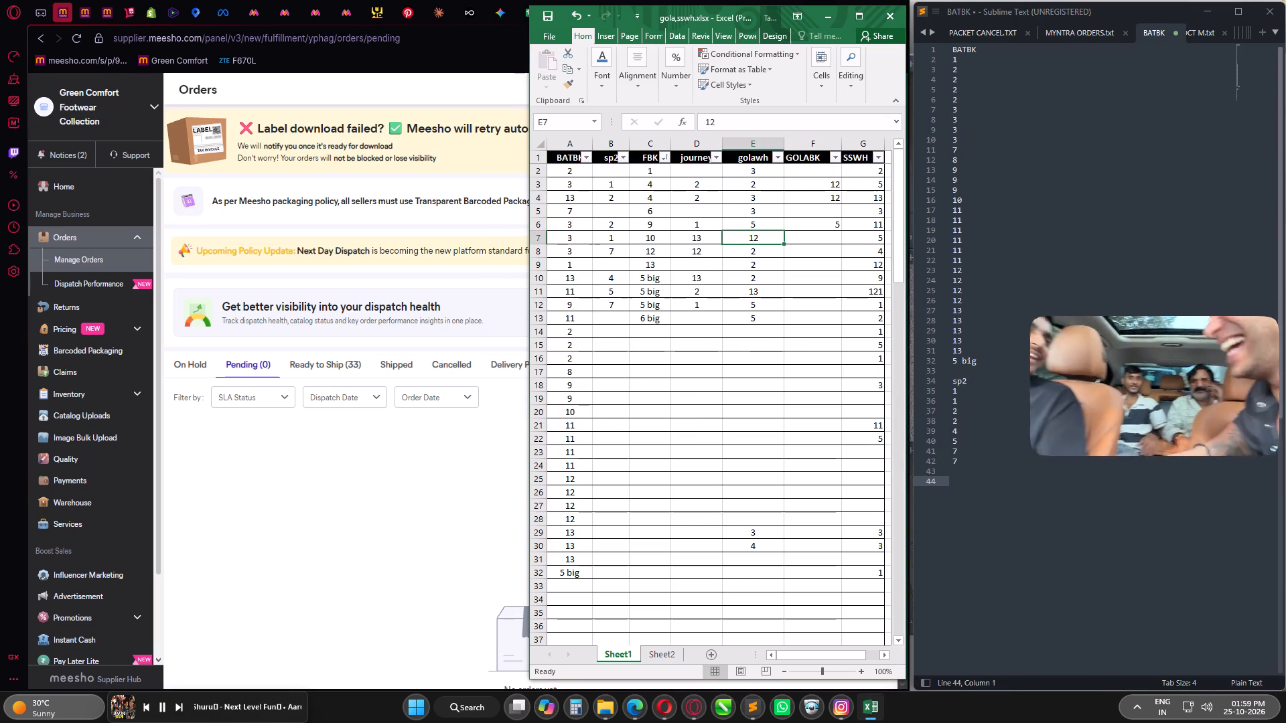
{"action": "left_click", "coordinate": [644, 157]}
{"action": "key", "text": "ctrl+shift+Down"}
{"action": "key", "text": "ctrl+c"}
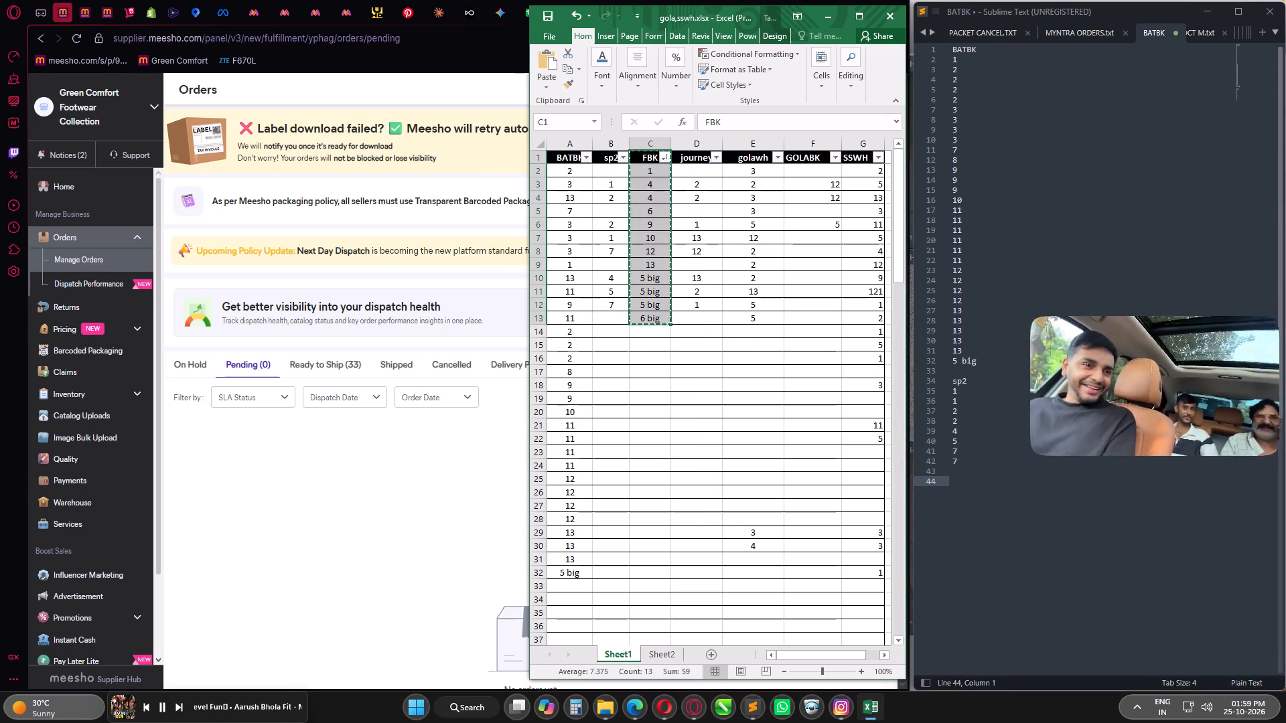
{"action": "left_click", "coordinate": [978, 483]}
{"action": "key", "text": "ctrl+v"}
{"action": "key", "text": "Return"}
Sort the table by the journey column in ascending order and copy its heading and sizes below the FBK list.
{"action": "left_click", "coordinate": [743, 184]}
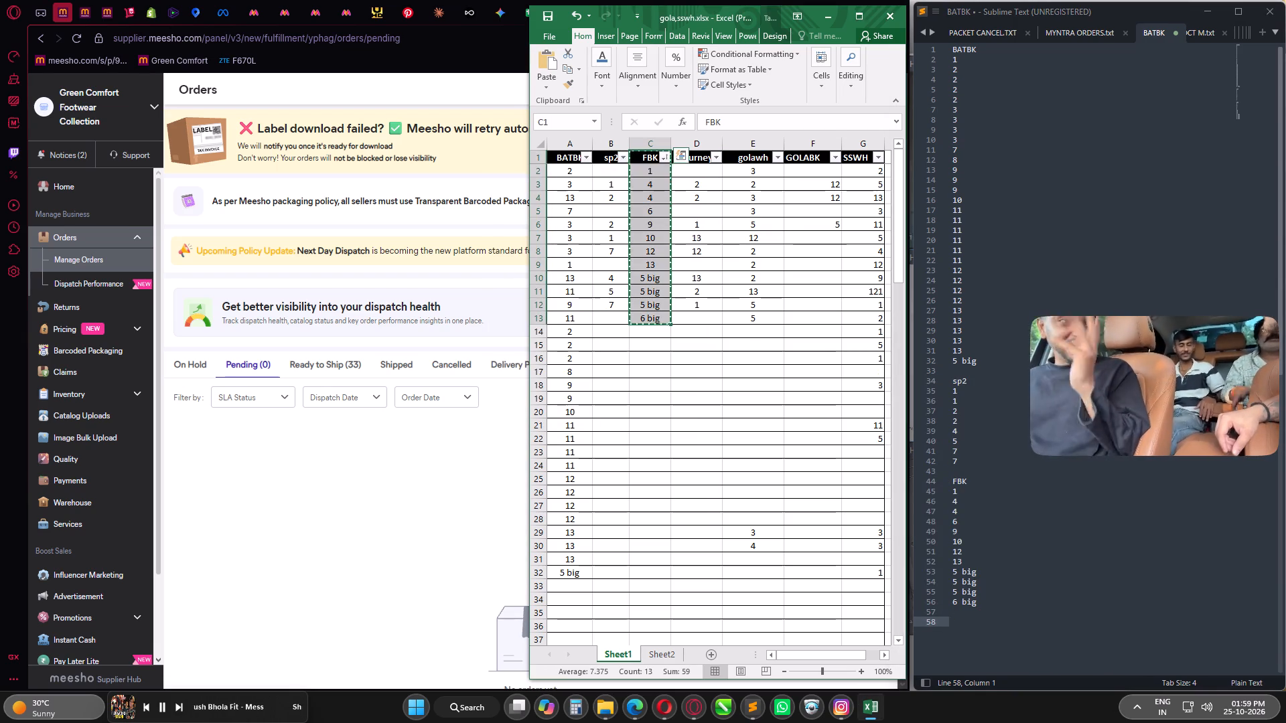
{"action": "left_click", "coordinate": [714, 153]}
{"action": "left_click", "coordinate": [635, 165]}
{"action": "left_click", "coordinate": [796, 200]}
{"action": "left_click", "coordinate": [695, 153]}
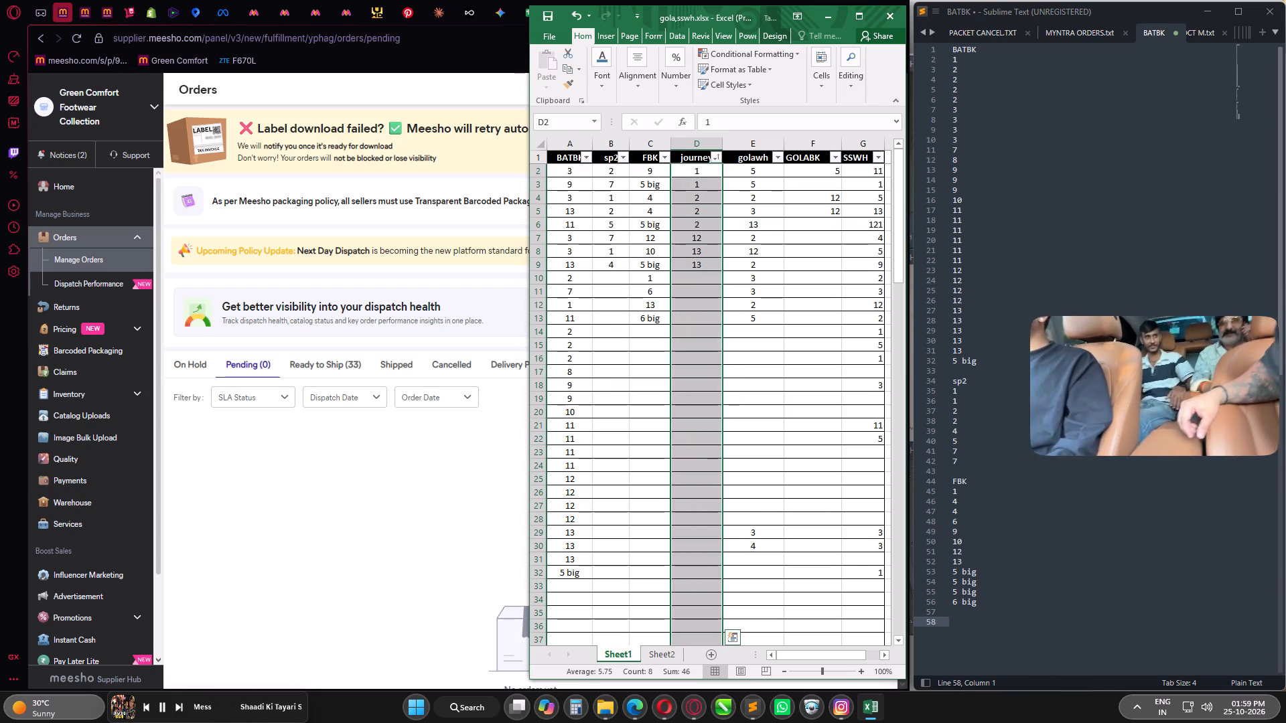
{"action": "key", "text": "Down"}
{"action": "left_click", "coordinate": [695, 158]}
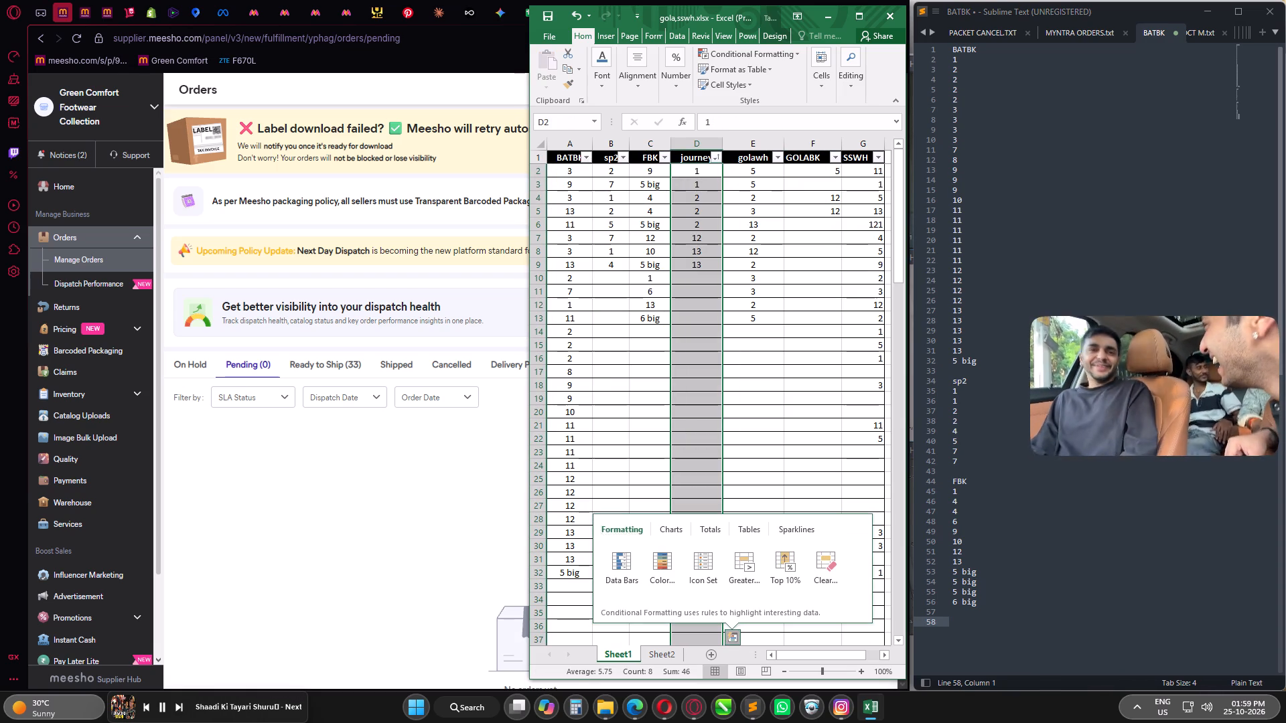
{"action": "key", "text": "ctrl+shift+Down"}
{"action": "key", "text": "ctrl+c"}
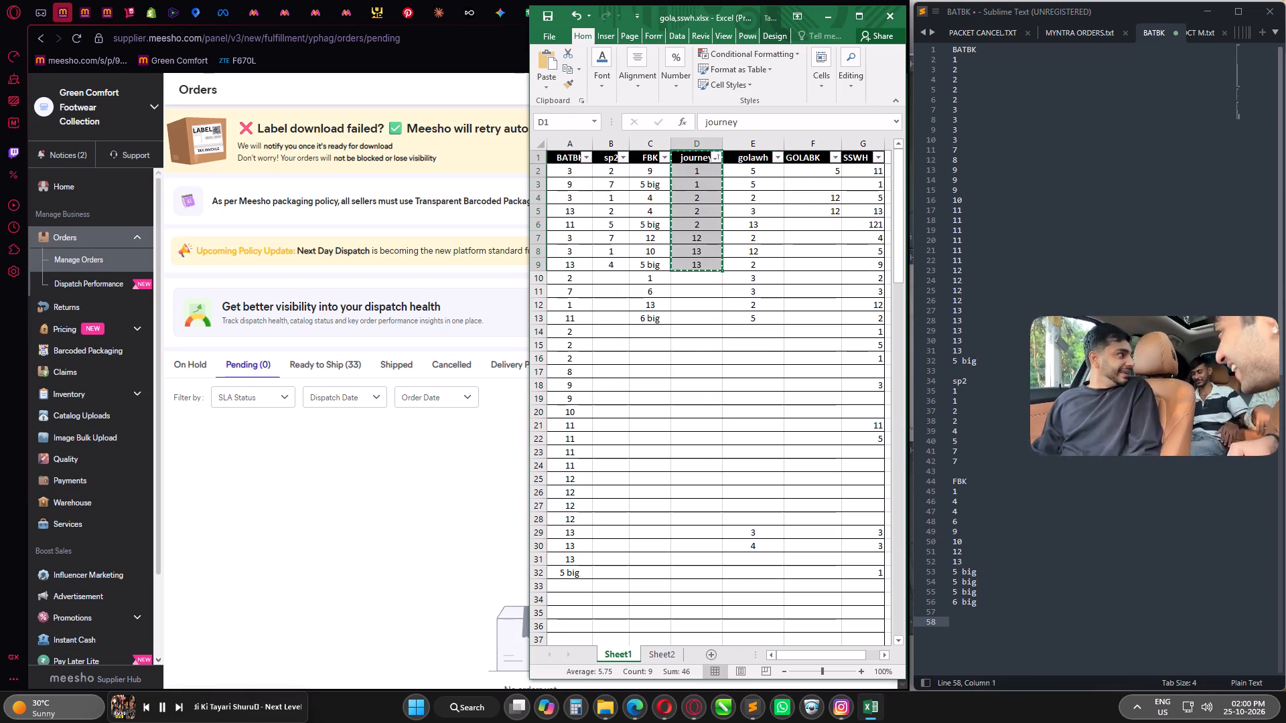
{"action": "left_click", "coordinate": [964, 623]}
{"action": "key", "text": "ctrl+v"}
{"action": "scroll", "coordinate": [978, 438], "scroll_direction": "down", "scroll_amount": 6}
{"action": "key", "text": "Return"}
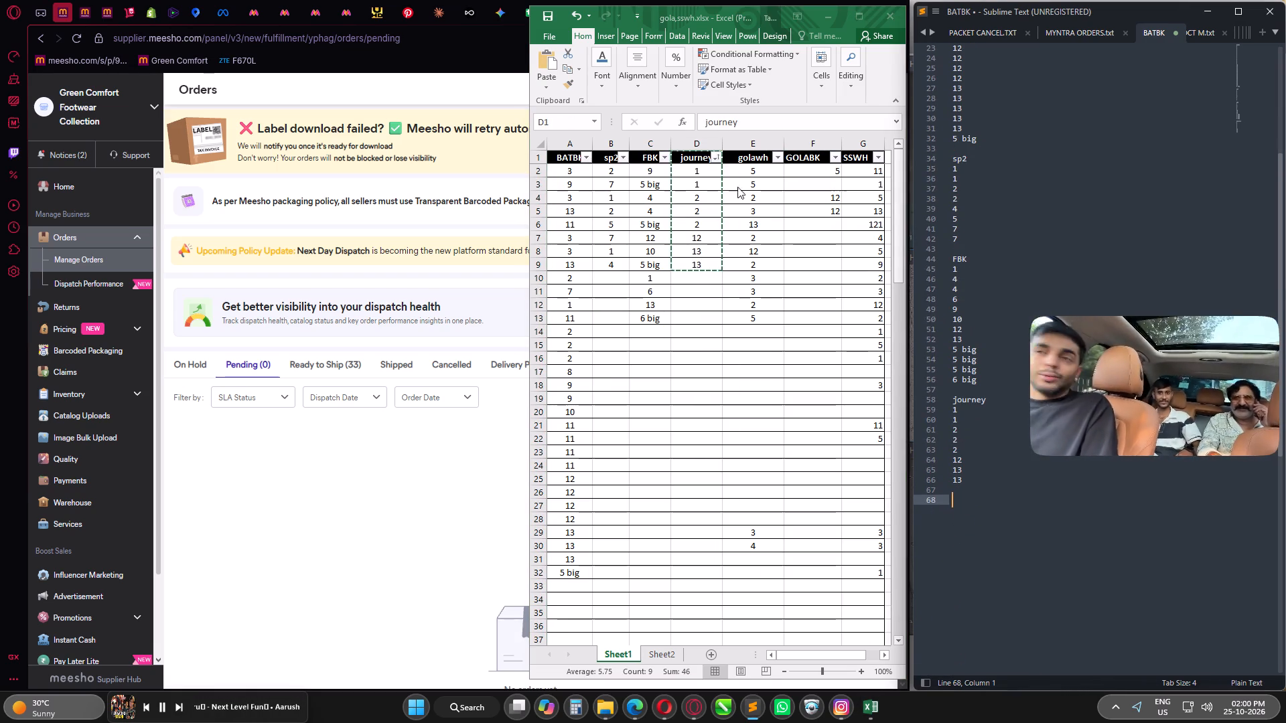
Sort the table by the golawh column in ascending order and copy its heading and sizes below the journey list.
{"action": "left_click", "coordinate": [737, 183]}
{"action": "left_click", "coordinate": [776, 159]}
{"action": "left_click", "coordinate": [728, 175]}
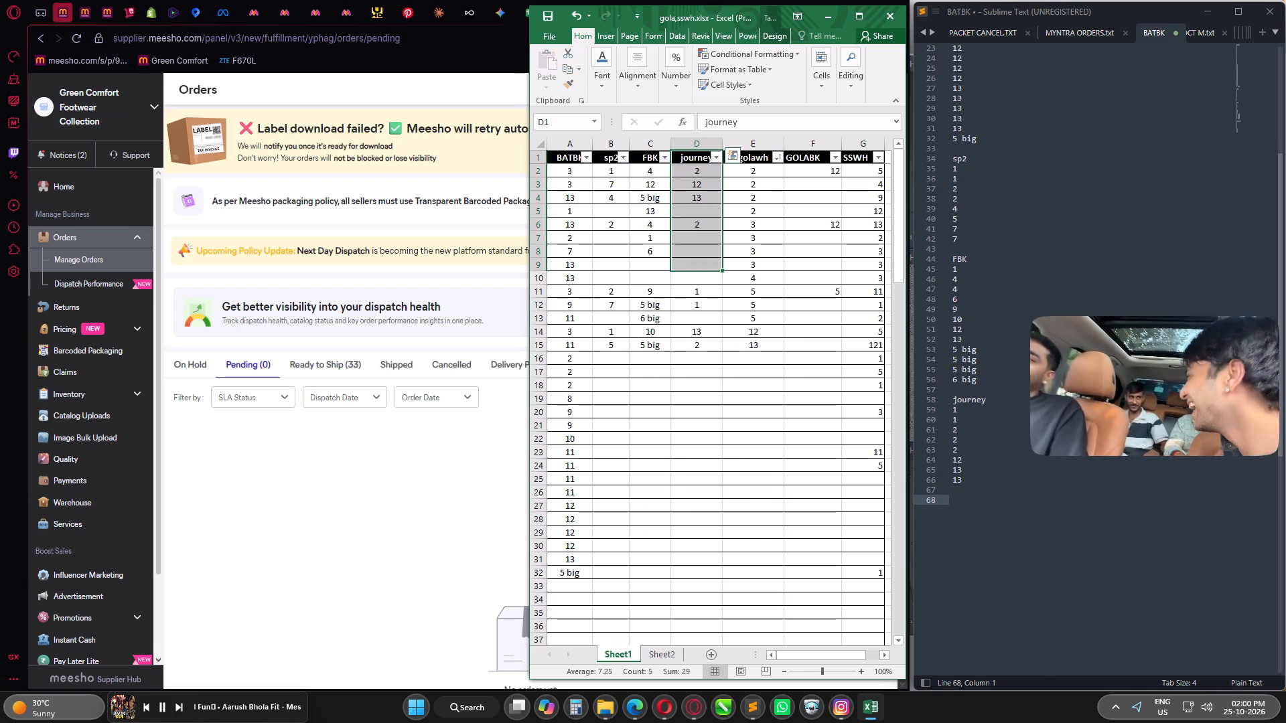
{"action": "left_click", "coordinate": [756, 158]}
{"action": "key", "text": "ctrl+shift+Down"}
{"action": "key", "text": "ctrl+c"}
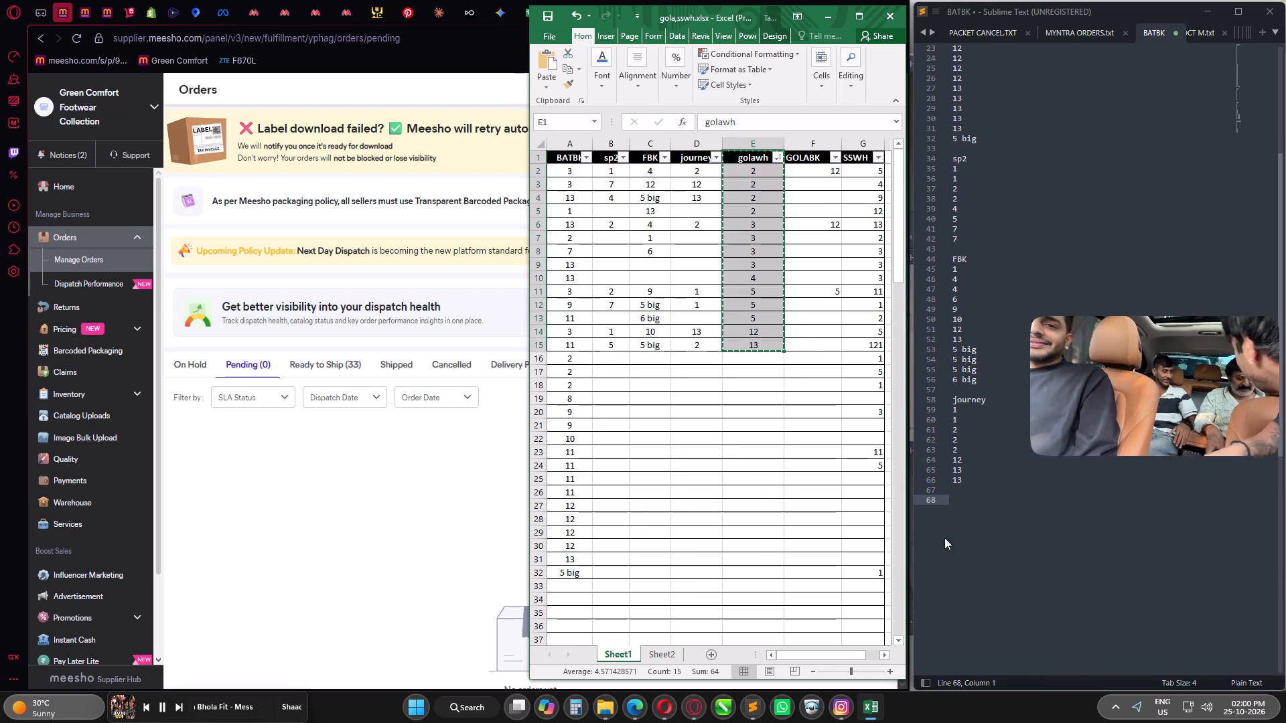
{"action": "left_click", "coordinate": [991, 503]}
{"action": "key", "text": "ctrl+v"}
{"action": "key", "text": "Return"}
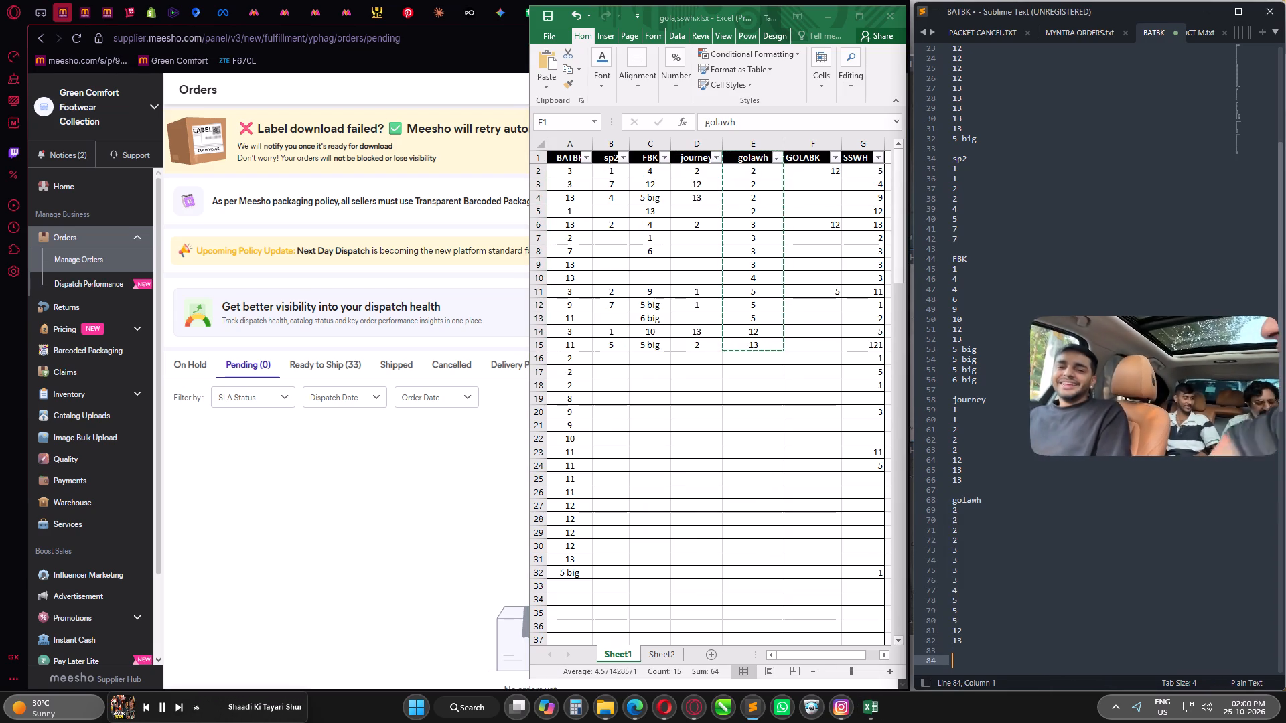
Sort the table by the GOLABK column in ascending order and copy its heading and sizes below the golawh list.
{"action": "left_click", "coordinate": [837, 155]}
{"action": "left_click", "coordinate": [835, 155]}
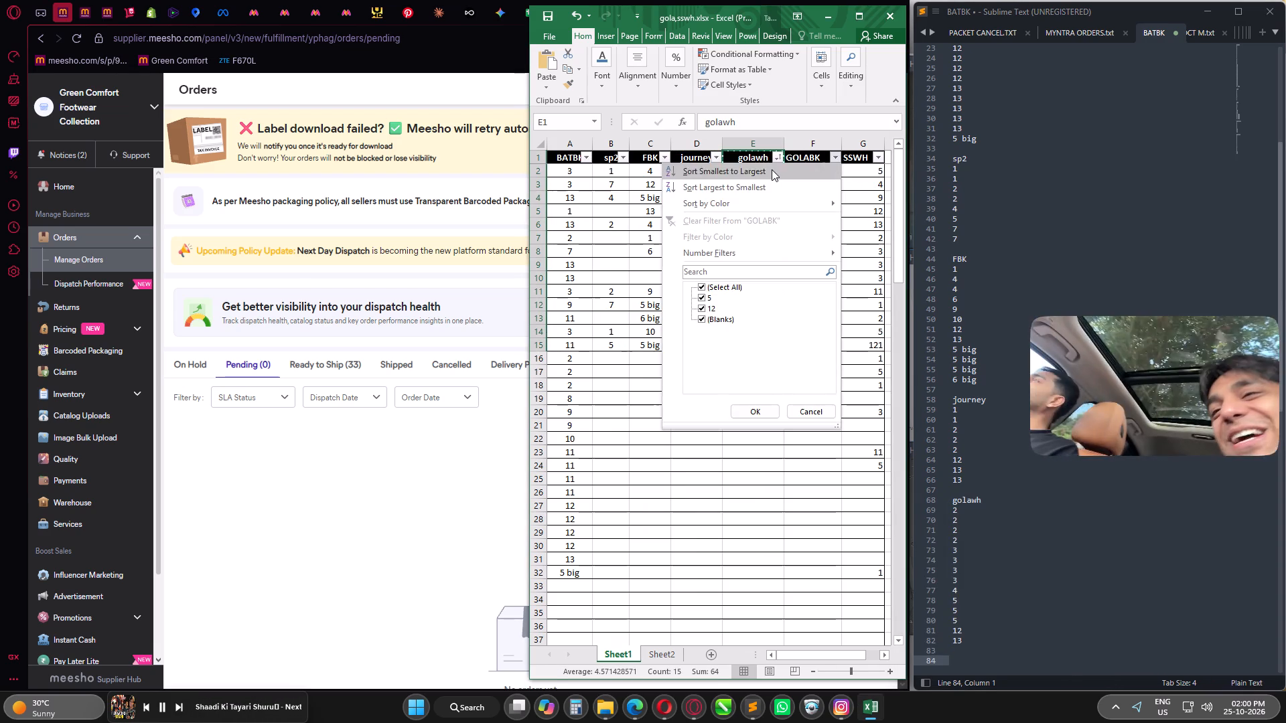
{"action": "left_click", "coordinate": [772, 169]}
{"action": "left_click", "coordinate": [817, 158]}
{"action": "key", "text": "ctrl+shift+Down"}
{"action": "key", "text": "ctrl+c"}
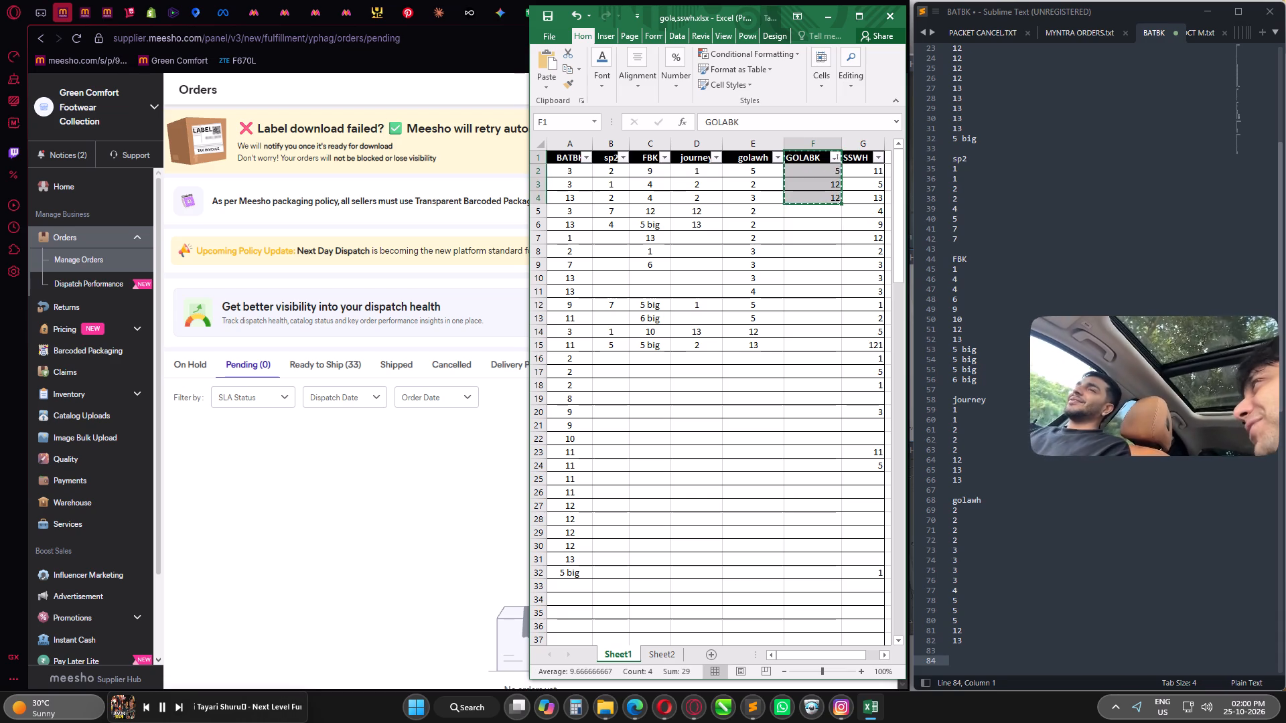
{"action": "left_click", "coordinate": [985, 657]}
{"action": "key", "text": "ctrl+v"}
{"action": "scroll", "coordinate": [991, 540], "scroll_direction": "down", "scroll_amount": 6}
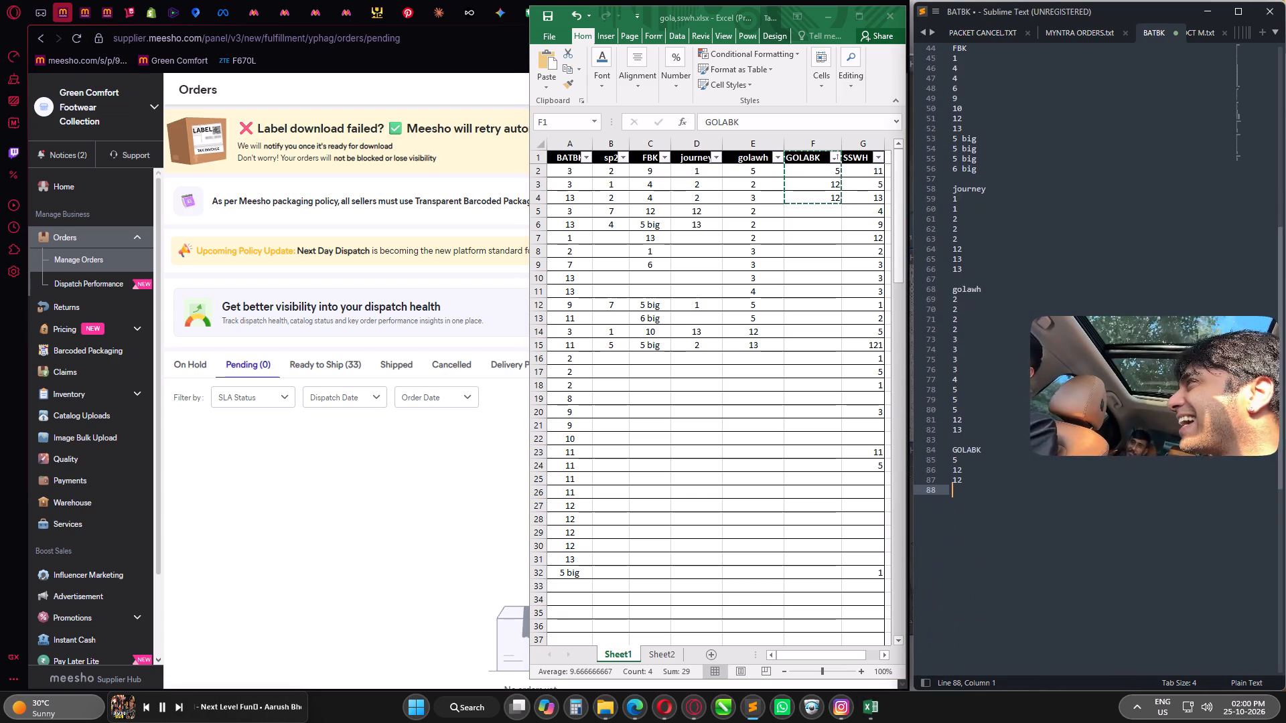
{"action": "scroll", "coordinate": [995, 506], "scroll_direction": "down", "scroll_amount": 2}
{"action": "key", "text": "Return"}
{"action": "scroll", "coordinate": [995, 506], "scroll_direction": "down", "scroll_amount": 3}
Sort the table by the SSWH column in ascending order and copy its heading and sizes.
{"action": "left_click", "coordinate": [860, 174]}
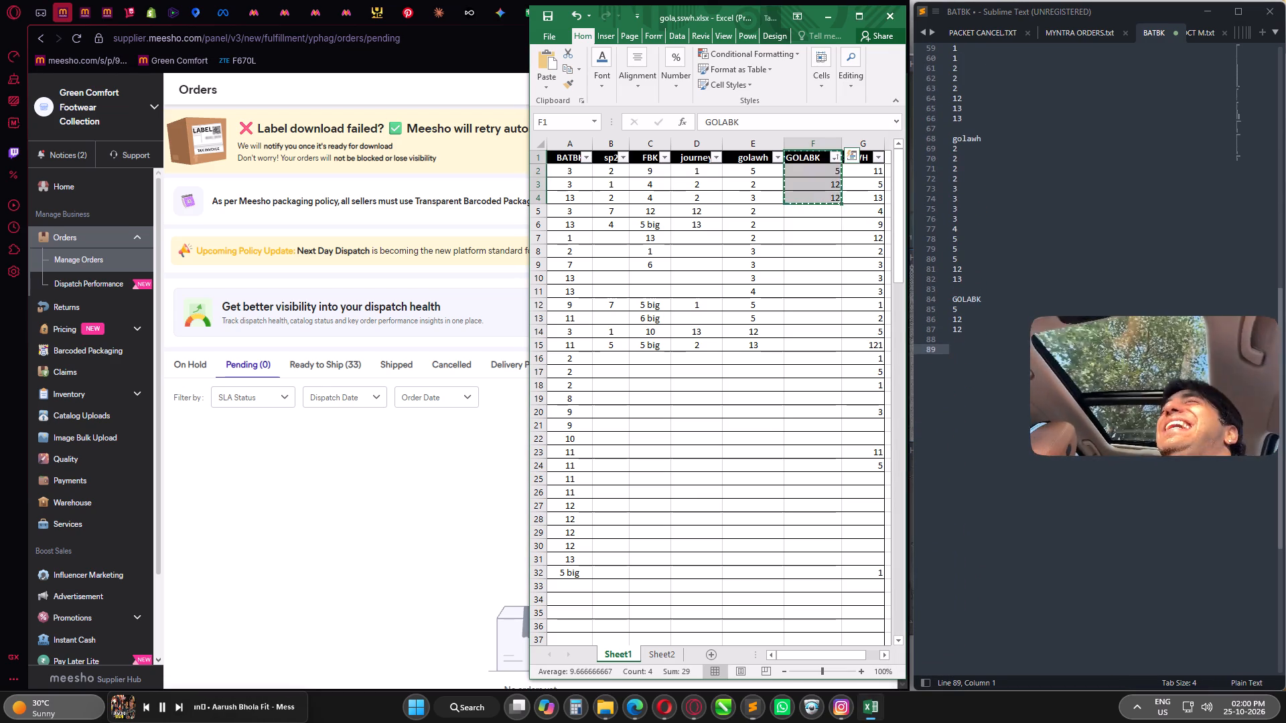
{"action": "left_click", "coordinate": [876, 159]}
{"action": "left_click", "coordinate": [816, 173]}
{"action": "left_click", "coordinate": [866, 159]}
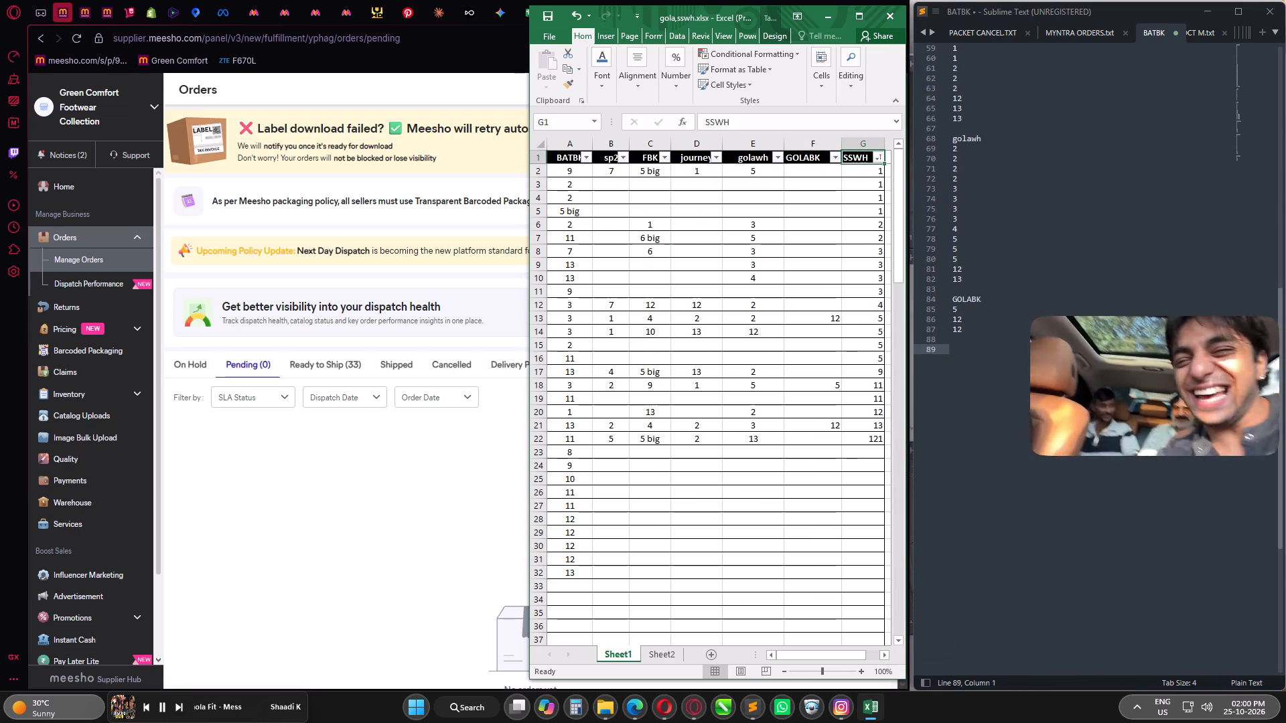
{"action": "key", "text": "ctrl+shift+Down"}
{"action": "key", "text": "ctrl+c"}
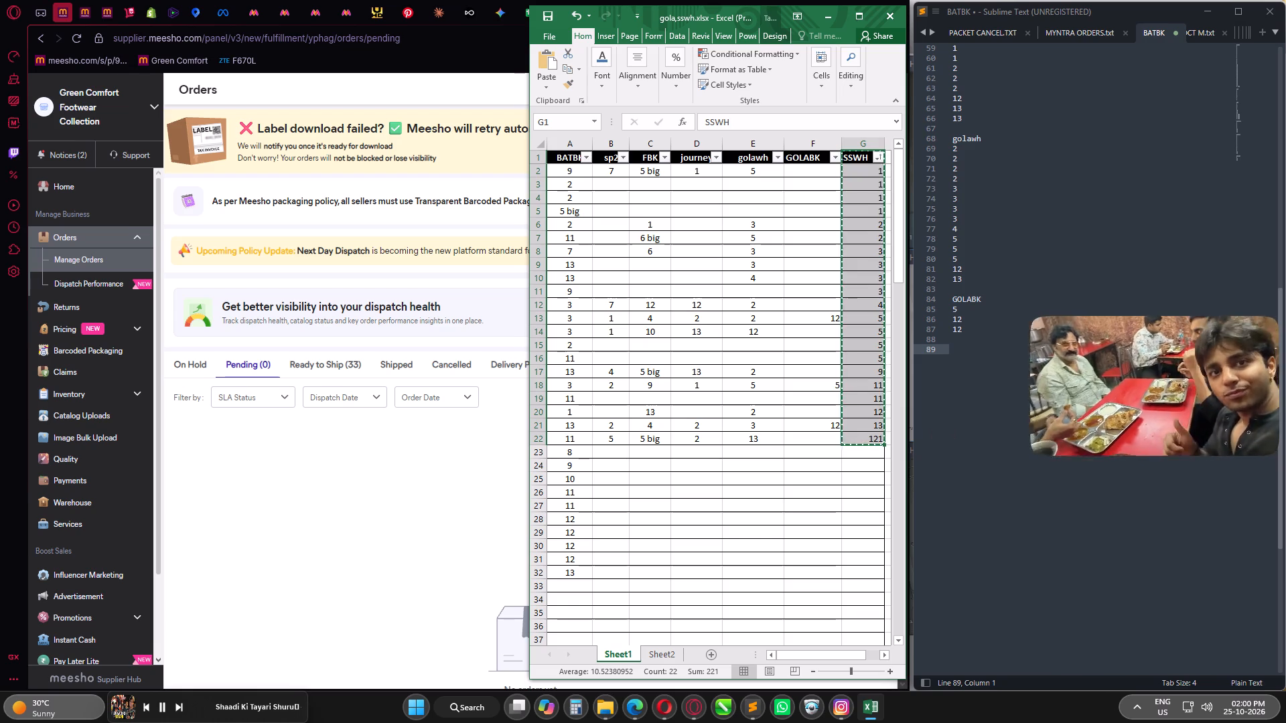
Replace the 121 entry in the SSWH column with 12 and enter 1 in the cell below it.
{"action": "left_click", "coordinate": [875, 440]}
{"action": "type", "text": "12"}
{"action": "key", "text": "Return"}
{"action": "key", "text": "1"}
{"action": "key", "text": "Return"}
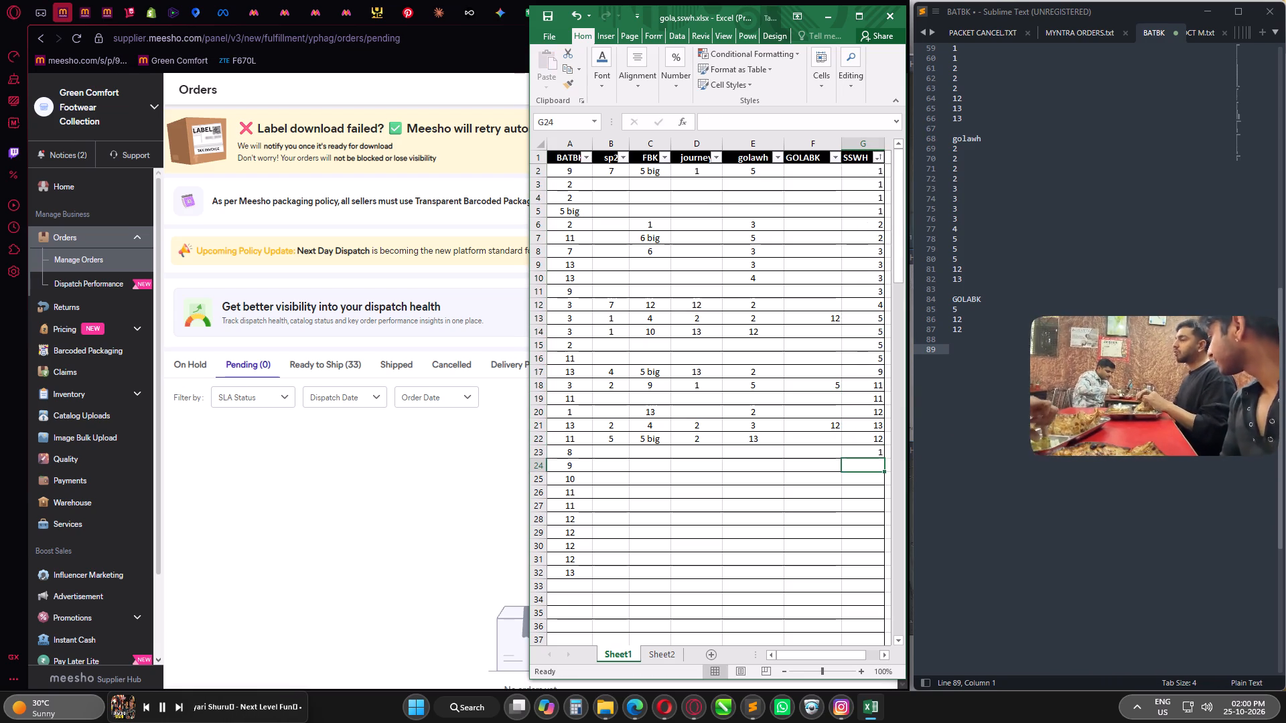
Sort the table by the SSWH column in ascending order again and copy its heading and sizes below the GOLABK list.
{"action": "left_click", "coordinate": [879, 157]}
{"action": "left_click", "coordinate": [801, 172]}
{"action": "left_click", "coordinate": [861, 157]}
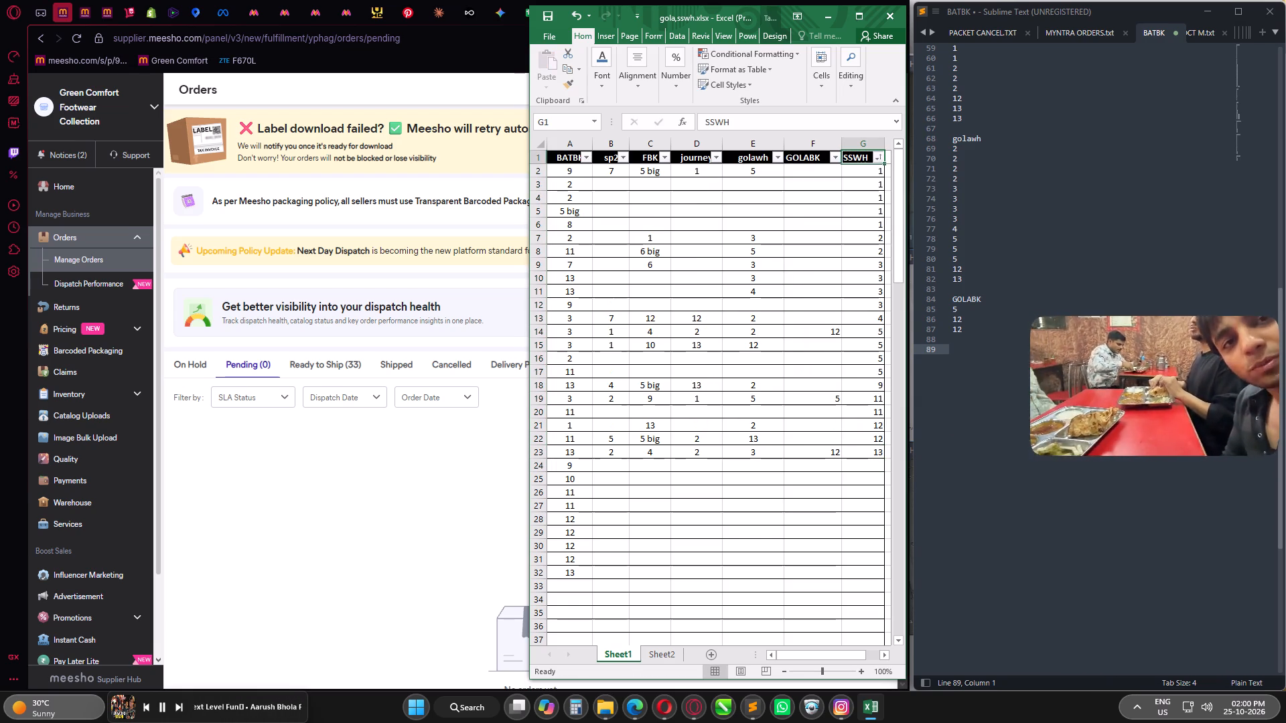
{"action": "key", "text": "ctrl+shift+Down"}
{"action": "key", "text": "ctrl+c"}
{"action": "left_click", "coordinate": [960, 341]}
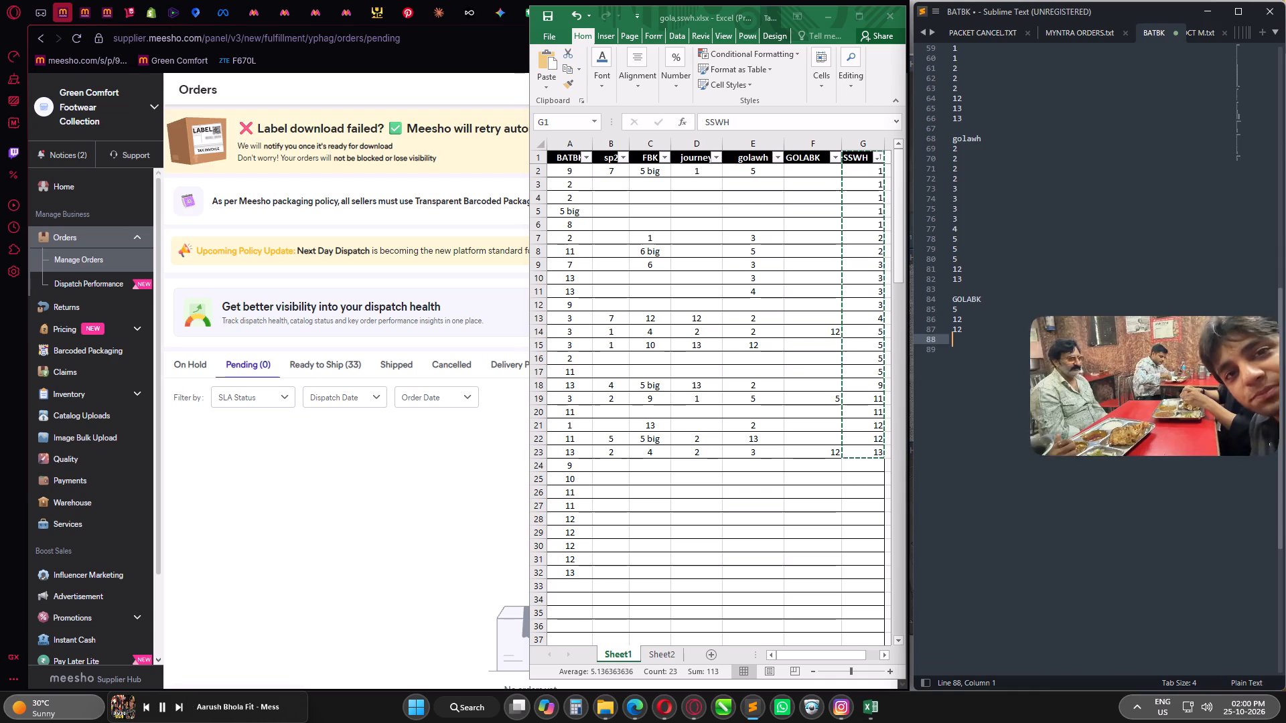
{"action": "left_click", "coordinate": [959, 351]}
{"action": "key", "text": "ctrl+v"}
Copy the entire compiled size list from the text file and minimize the text editor.
{"action": "key", "text": "ctrl+a"}
{"action": "key", "text": "ctrl+c"}
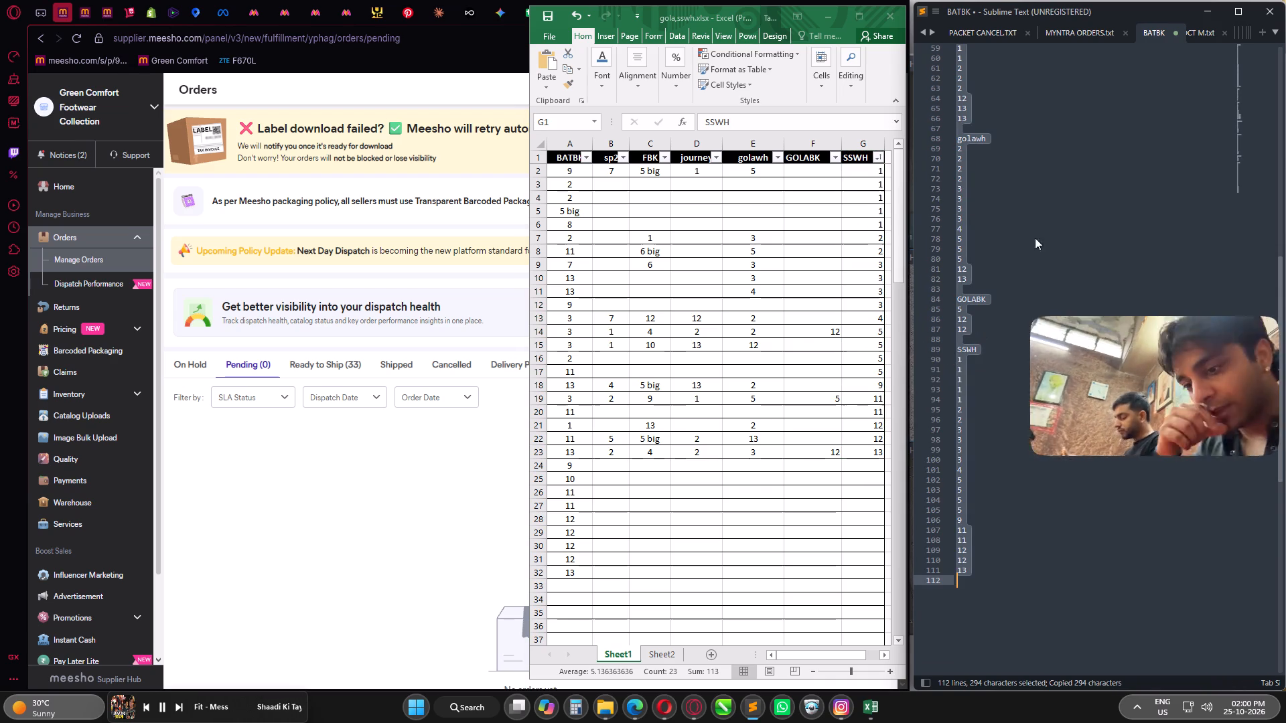
{"action": "left_click", "coordinate": [1076, 27]}
{"action": "left_click", "coordinate": [1218, 11]}
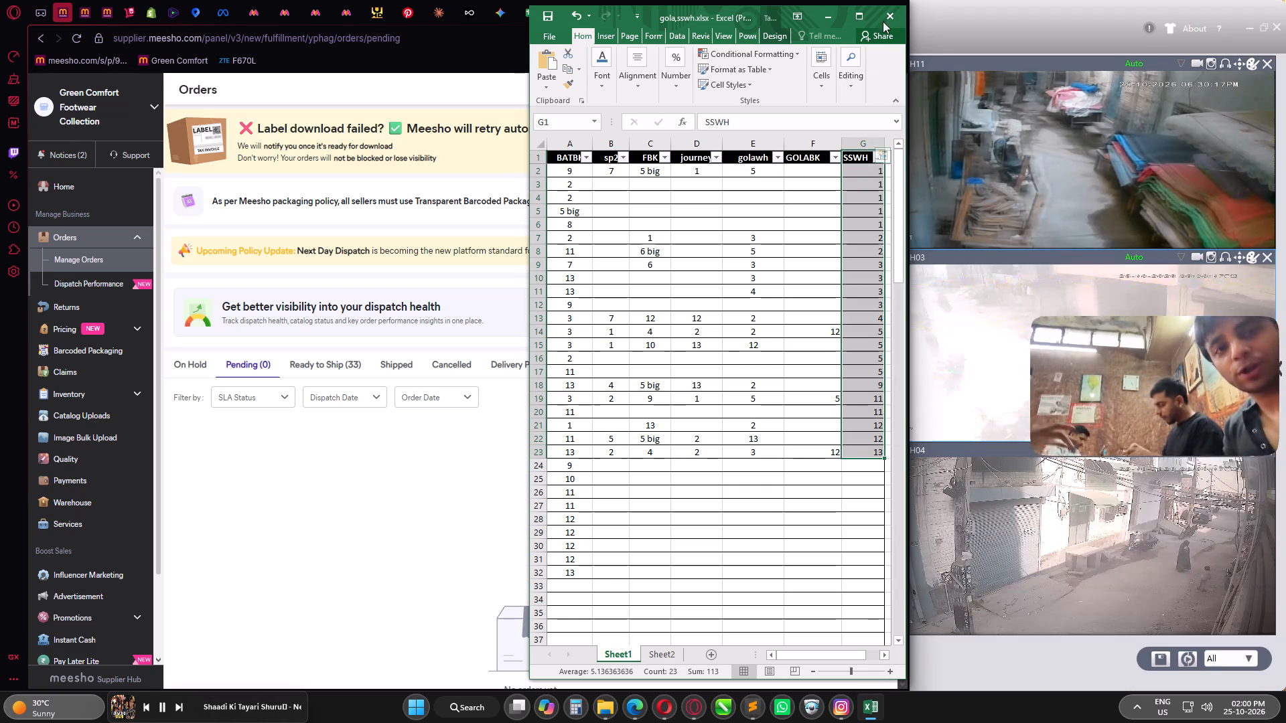
Save the gola,sswh.xlsx workbook and minimize it.
{"action": "left_click", "coordinate": [726, 218]}
{"action": "key", "text": "ctrl+s"}
{"action": "left_click", "coordinate": [829, 19]}
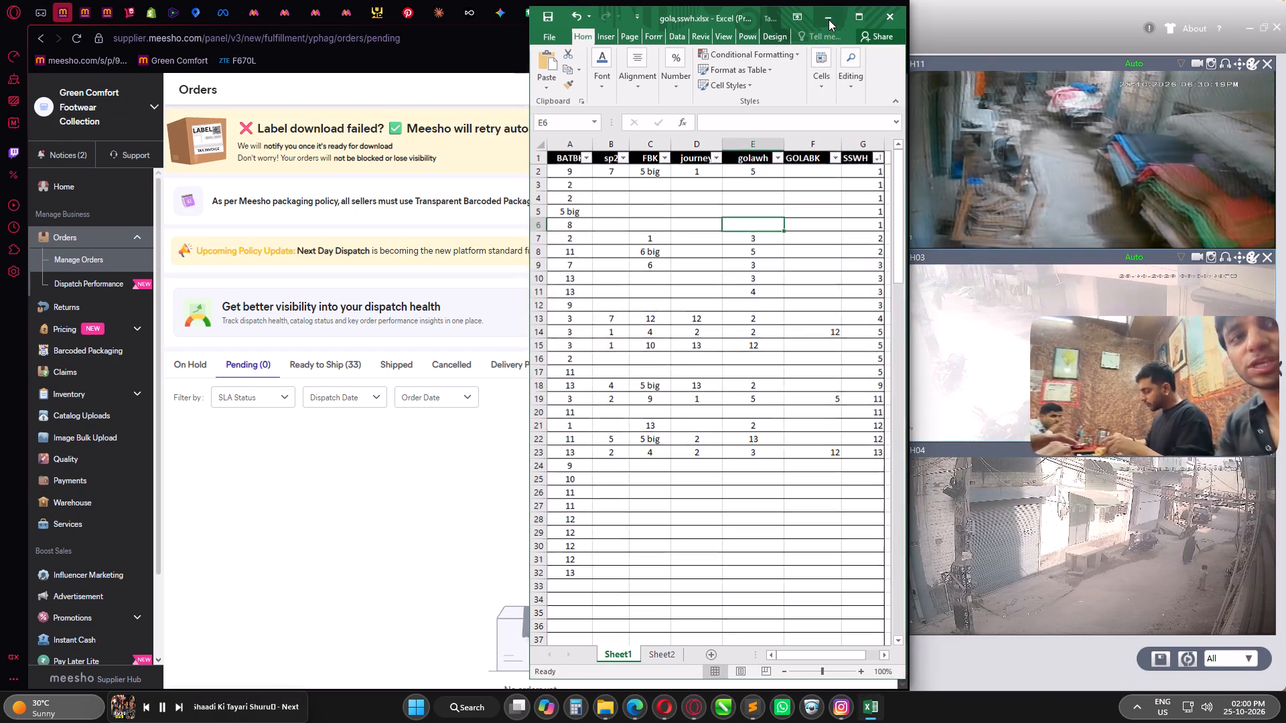
Switch to WhatsApp.
{"action": "left_click", "coordinate": [784, 708]}
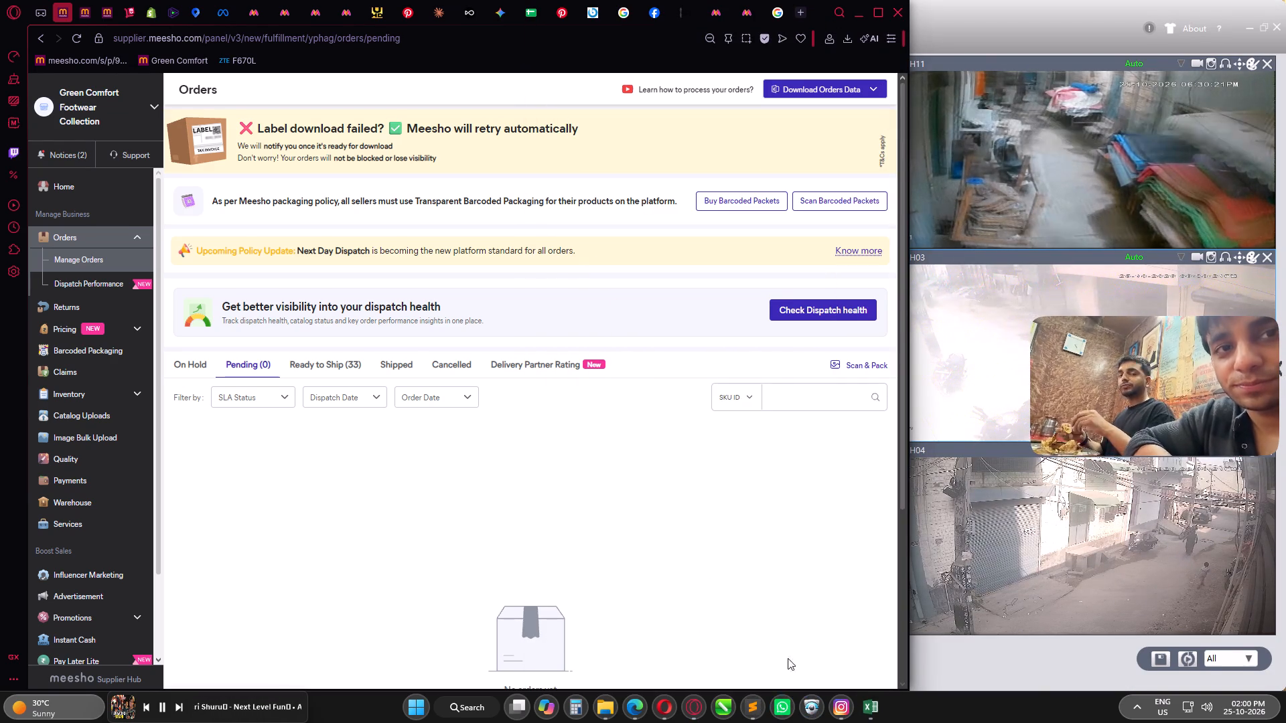
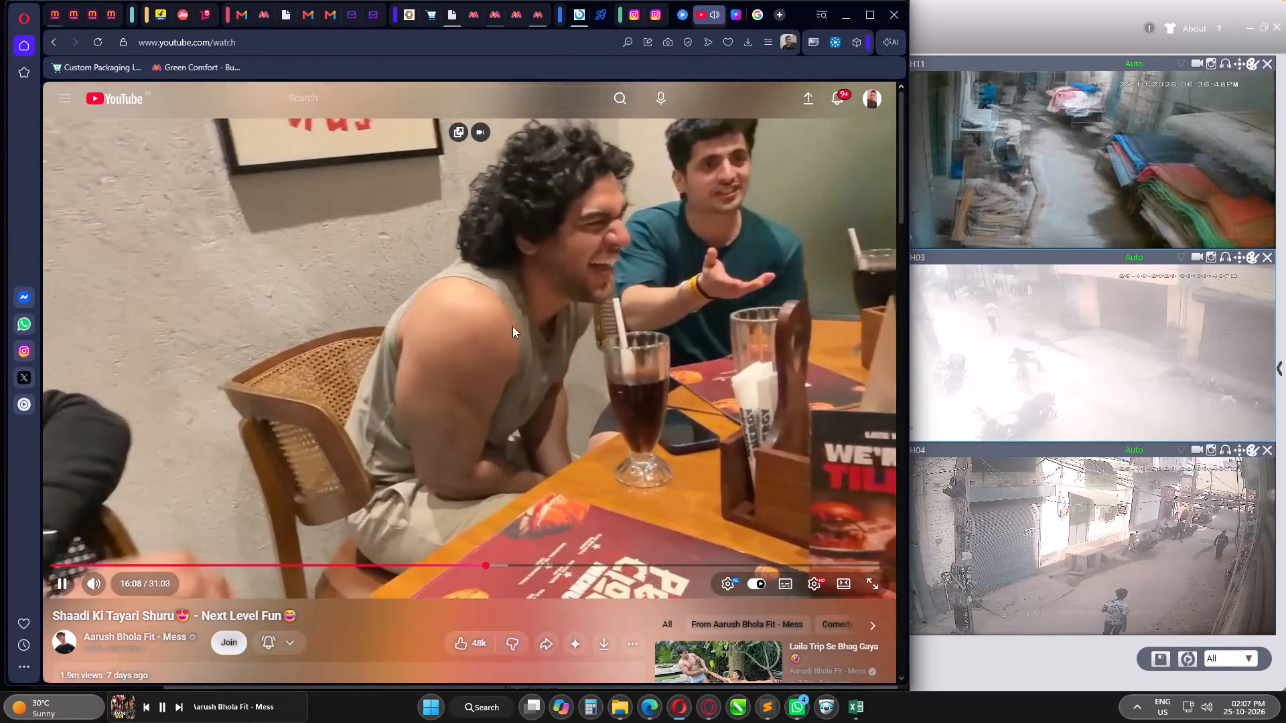
Switch from the YouTube video to the Green Comfort account's pending orders page in Meesho Supplier Hub.
{"action": "left_click", "coordinate": [512, 326]}
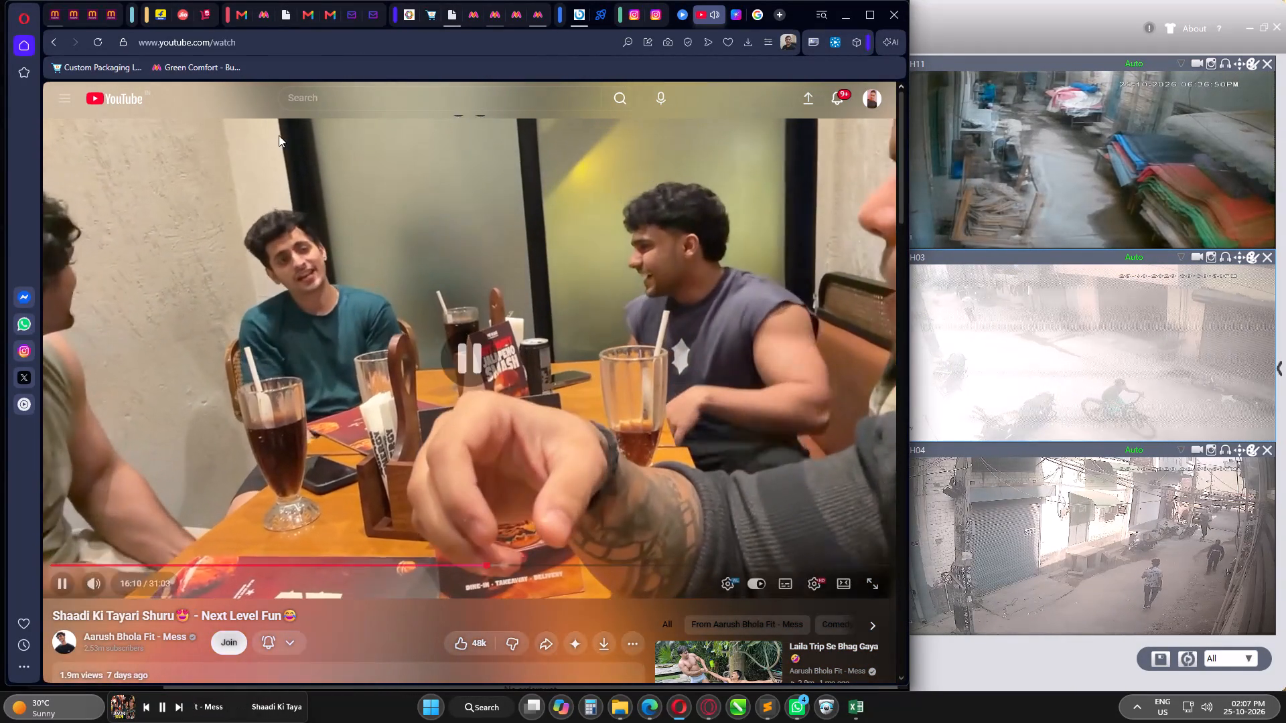
{"action": "left_click", "coordinate": [56, 19]}
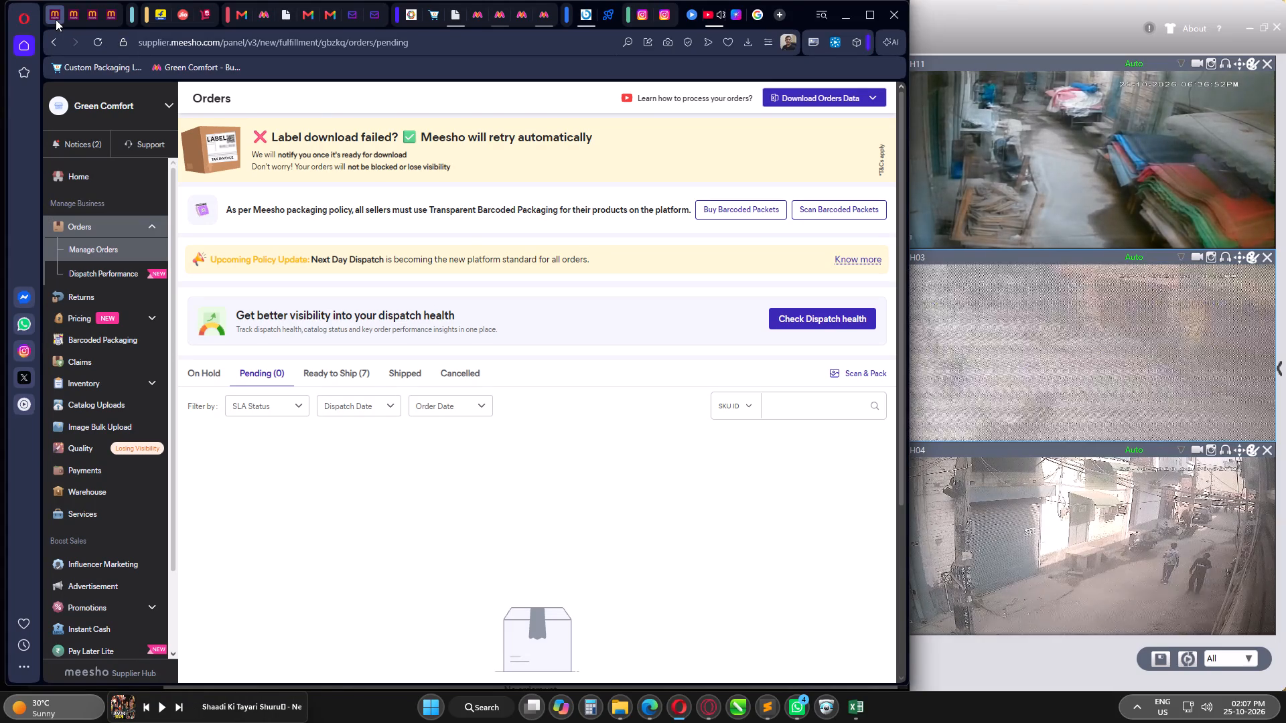